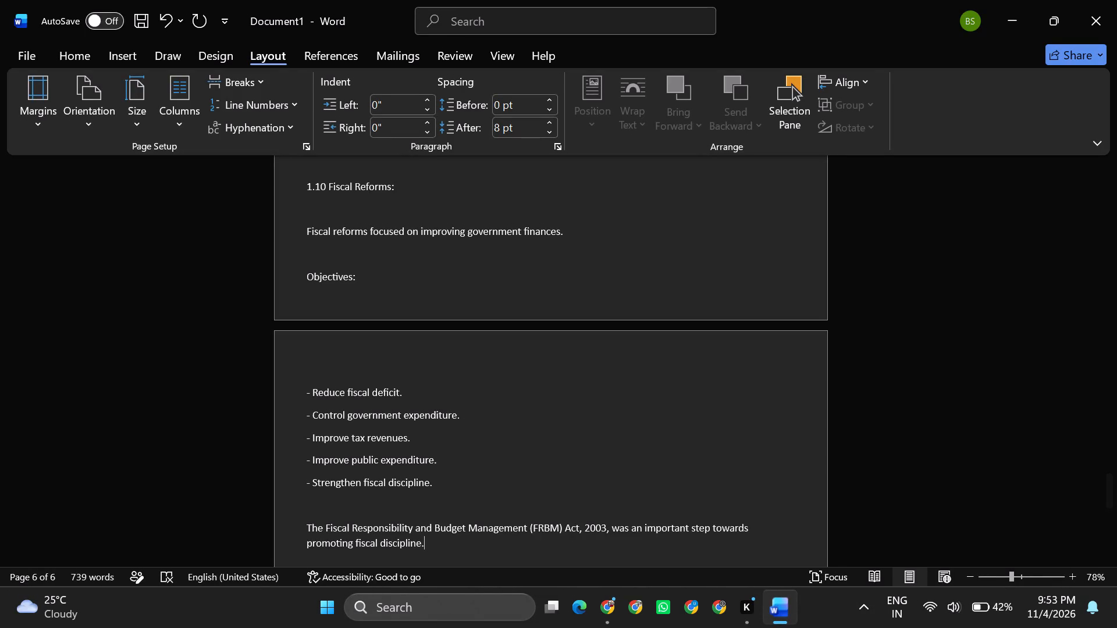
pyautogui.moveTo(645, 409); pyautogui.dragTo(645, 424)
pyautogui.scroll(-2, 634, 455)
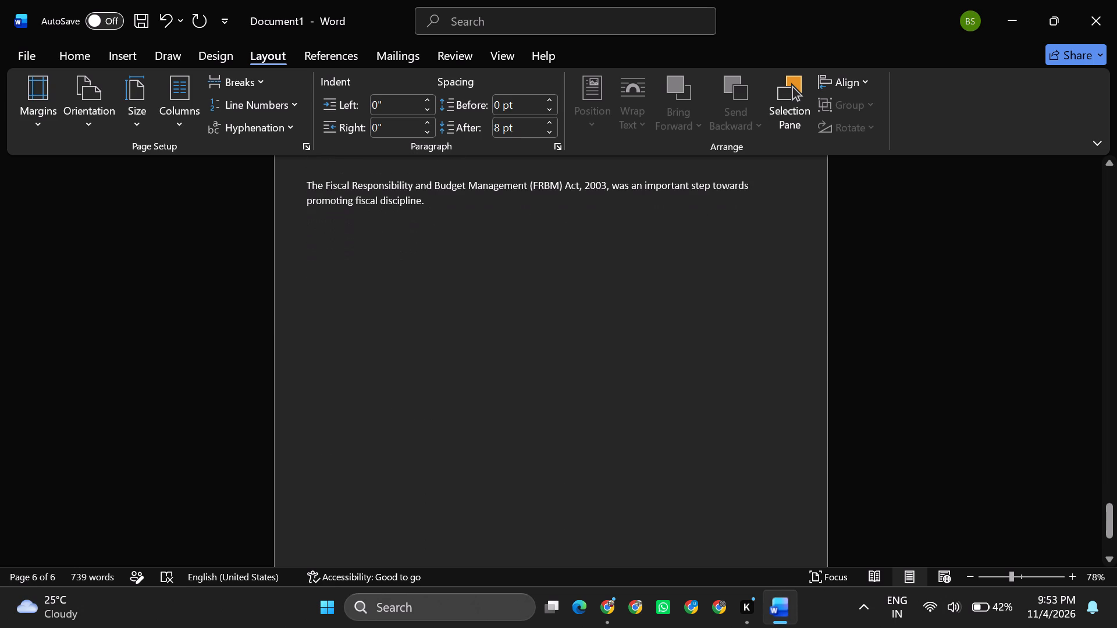
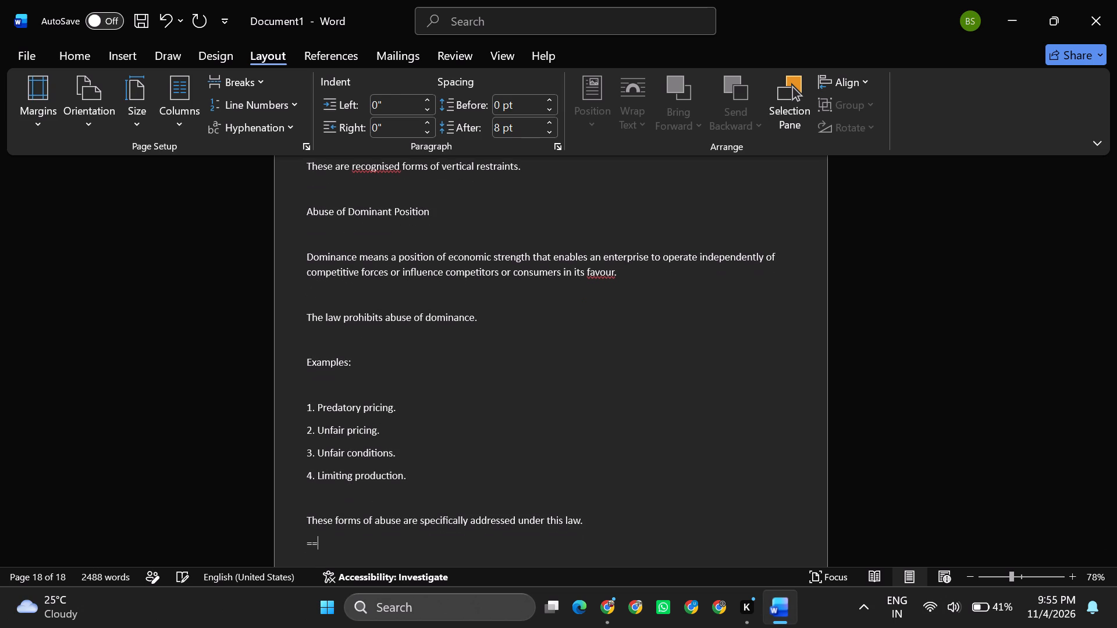
# Insert an automatic horizontal divider line beneath the sentence "These forms of abuse are specifically addressed under this law.".
pyautogui.press('Return')
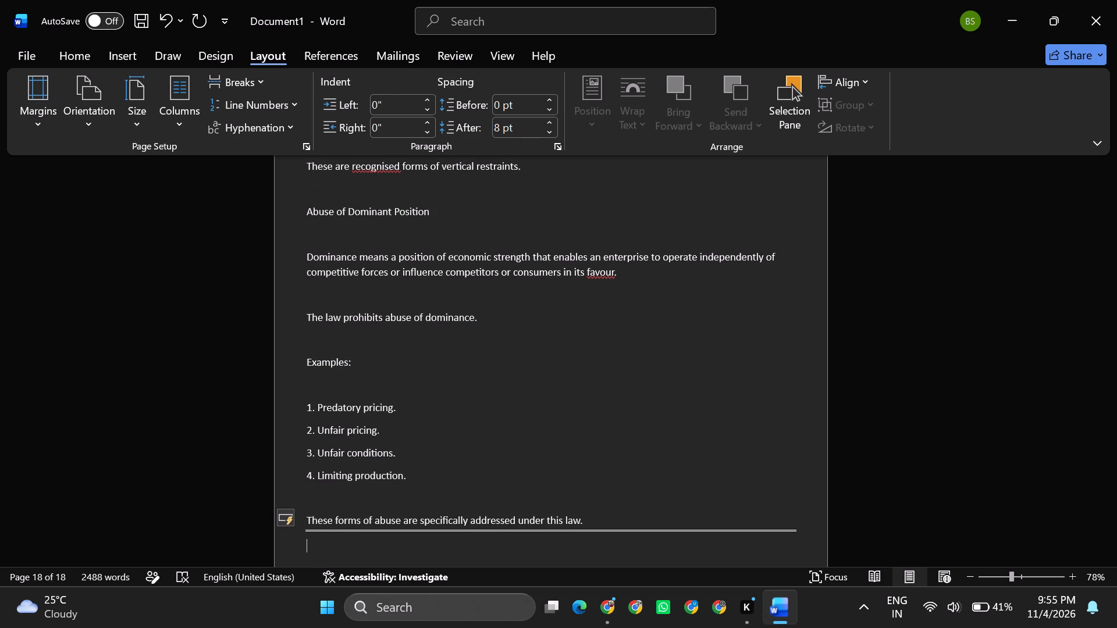
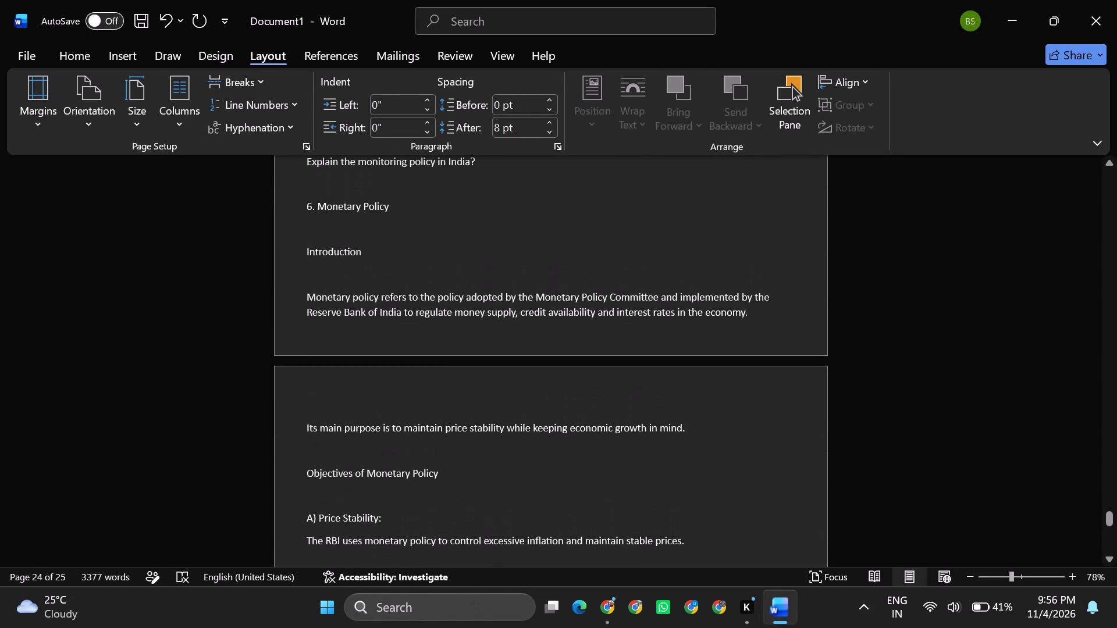
# Review the Monetary Policy notes from the introduction through the types of policy to the quantitative instruments at the document's end.
pyautogui.scroll(1, 847, 242)
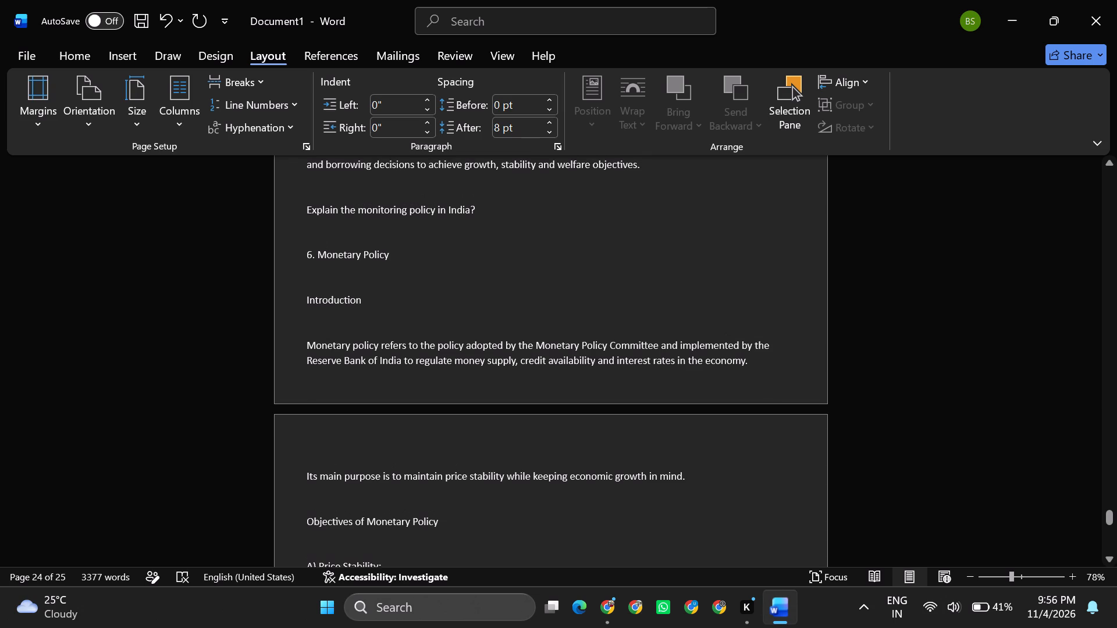
pyautogui.scroll(1, 847, 242)
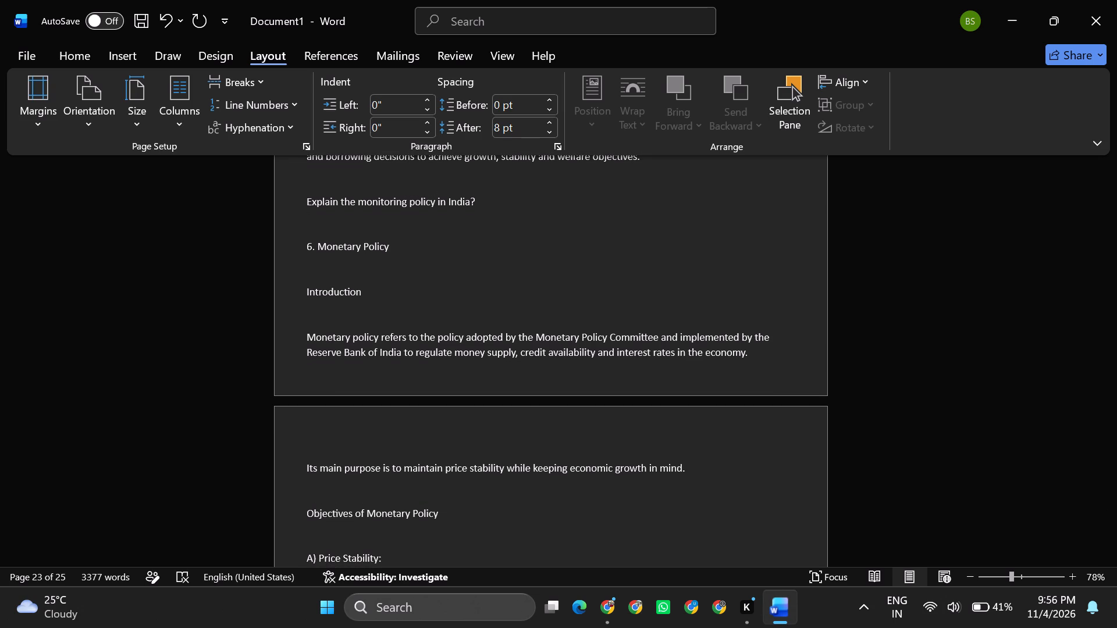
pyautogui.scroll(-5, 847, 242)
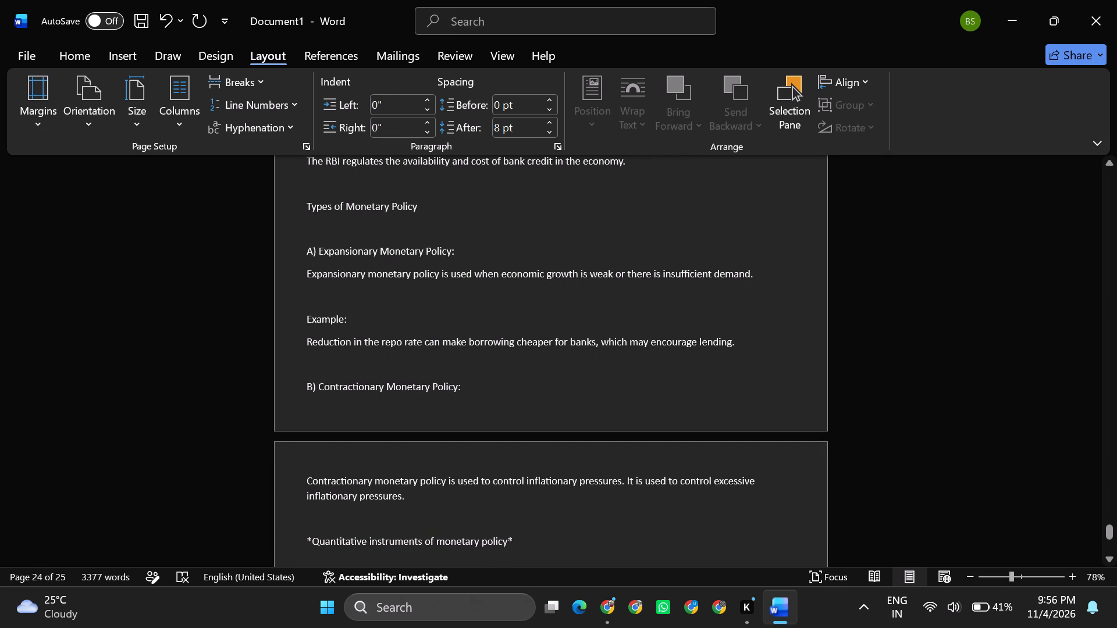
pyautogui.scroll(-2, 847, 242)
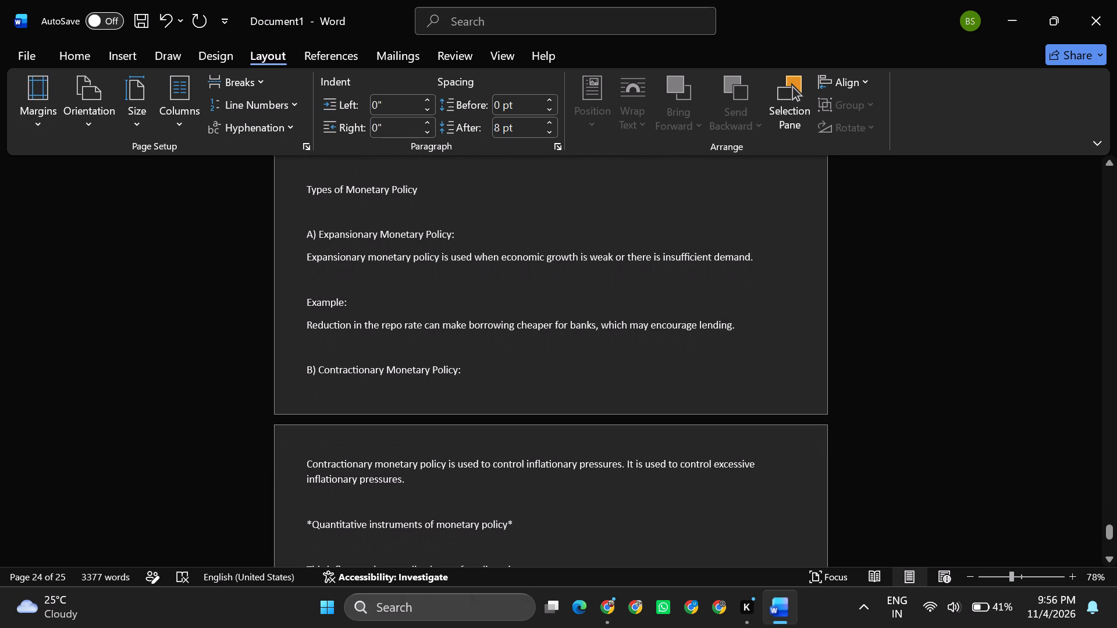
pyautogui.scroll(-1, 847, 242)
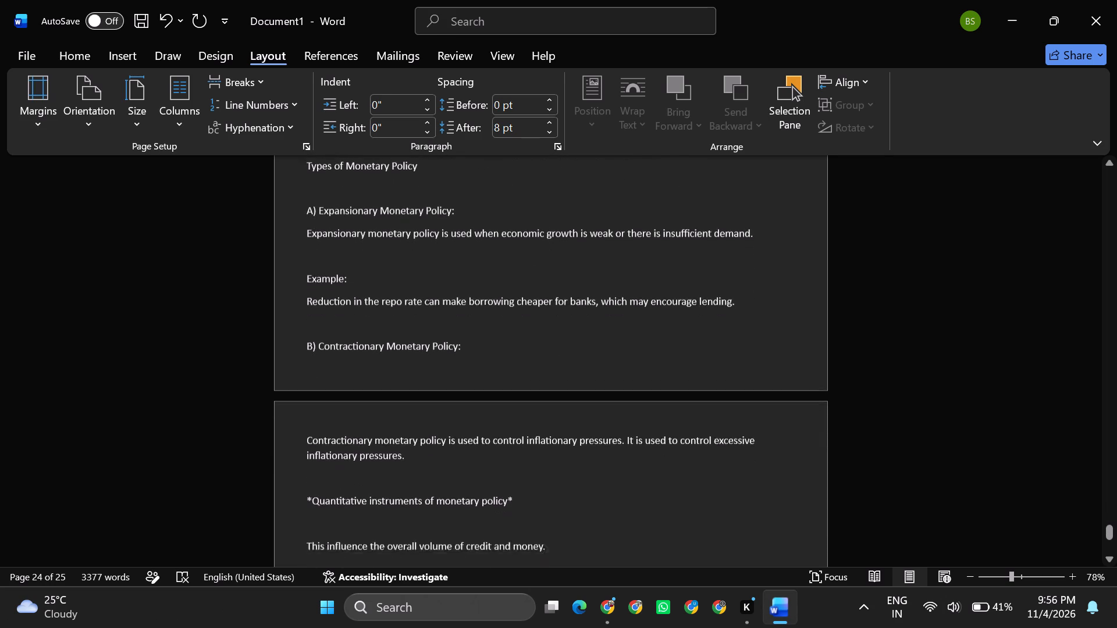
pyautogui.scroll(-3, 847, 242)
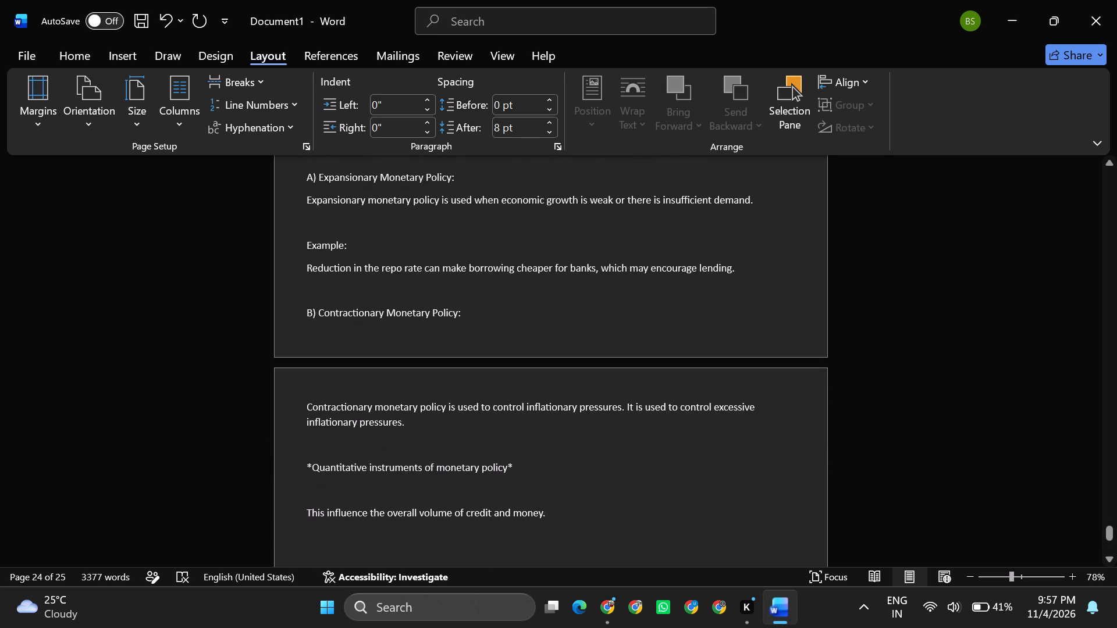
pyautogui.scroll(-1, 847, 242)
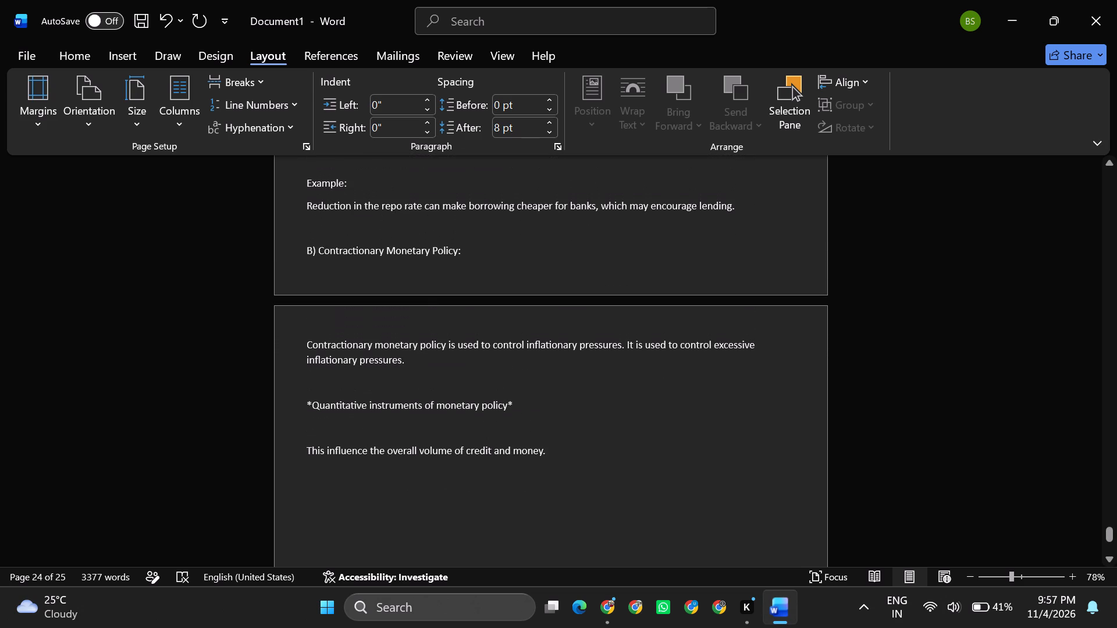
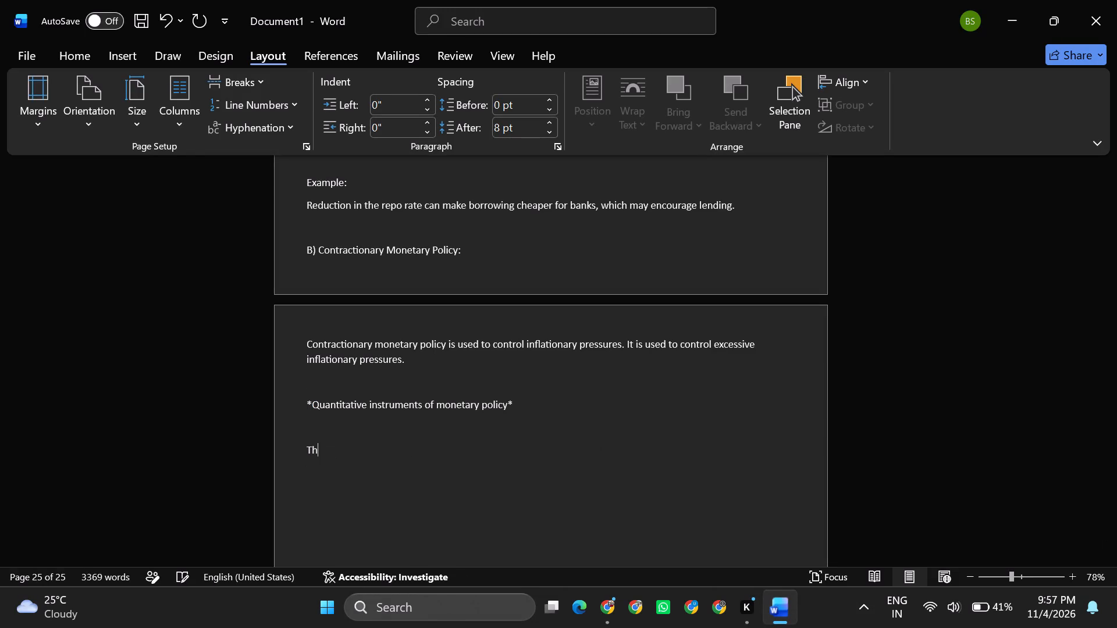
# Complete the sentence under the quantitative instruments heading as "These instruments influence the overall volume of credit and money.".
pyautogui.write('ese')
pyautogui.press('space')
pyautogui.write('ins')
pyautogui.write('tr')
pyautogui.press('u')
pyautogui.write('ments in')
pyautogui.write('flu')
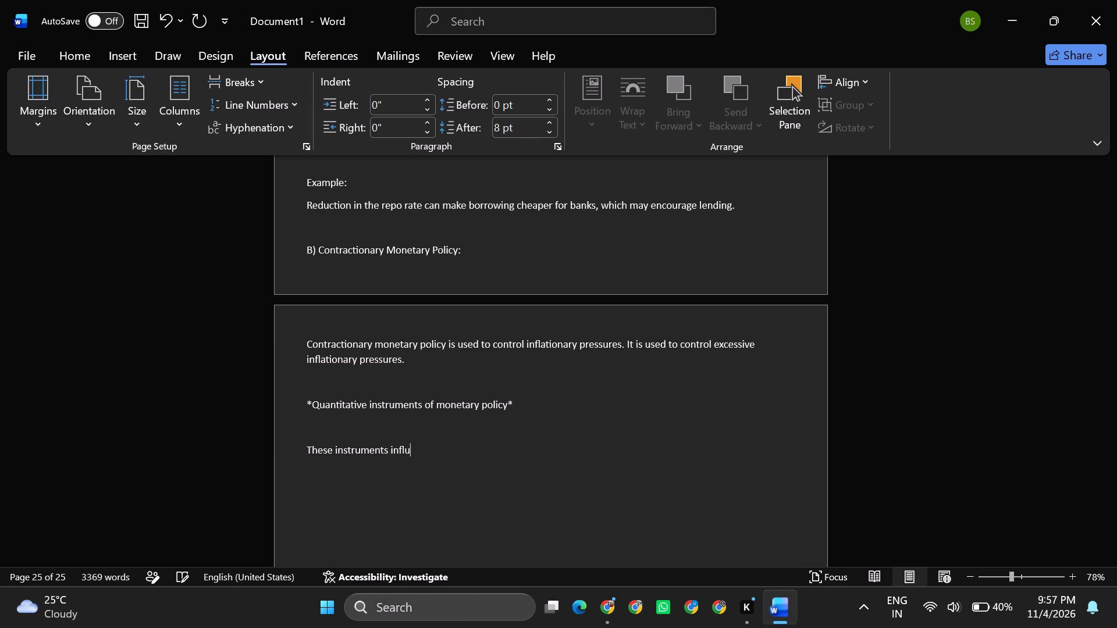
pyautogui.write('ence the')
pyautogui.press('space')
pyautogui.write('overall')
pyautogui.press('space')
pyautogui.write('volume of cr')
pyautogui.press('e')
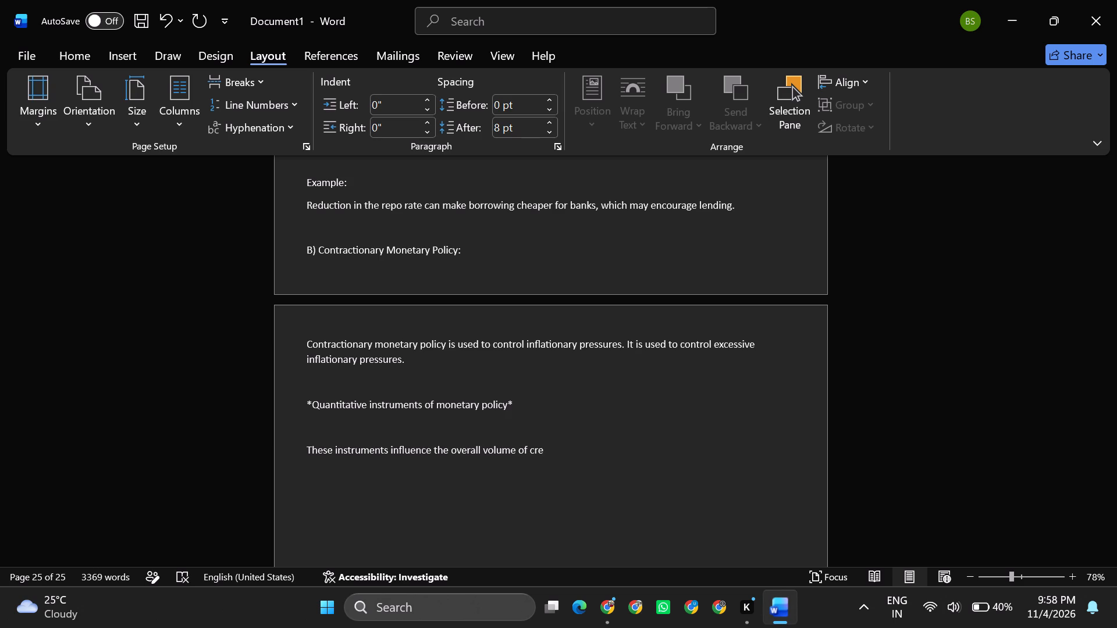
pyautogui.write('dir')
pyautogui.press('BackSpace')
pyautogui.write('t')
pyautogui.press('space')
pyautogui.write('an')
pyautogui.write('d mone')
pyautogui.press('y')
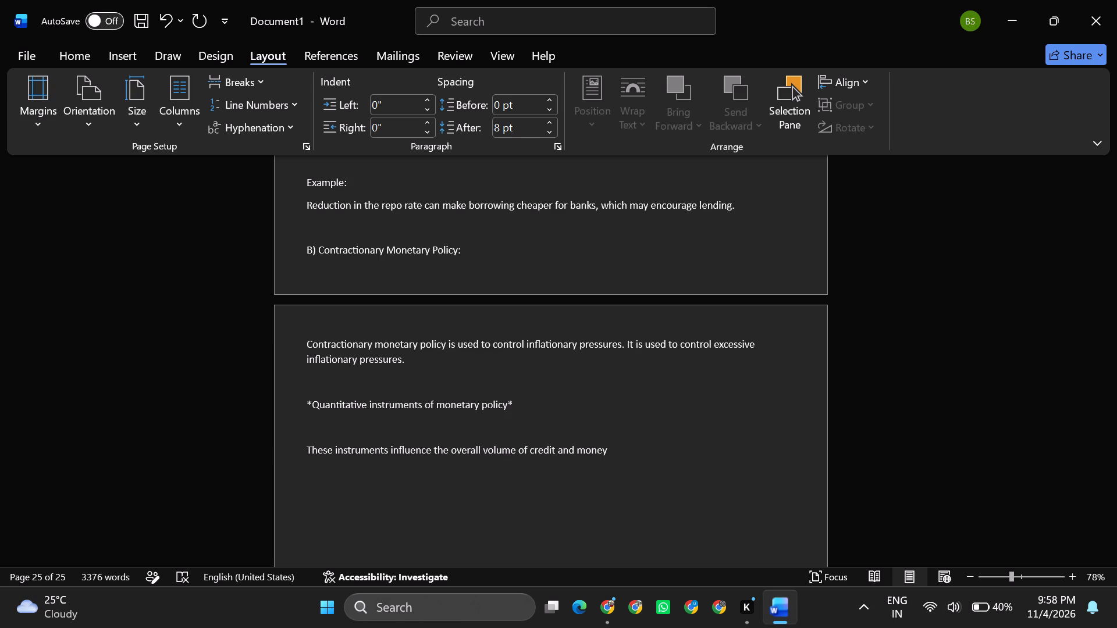
pyautogui.press('.')
pyautogui.press('Return')
# Paste the copied remaining notes, ending with the numbered short questions and their "Refer to Q.No." answers, below that sentence.
pyautogui.hotkey('shift', 'v')
pyautogui.press('BackSpace')
pyautogui.hotkey('ctrl', 'v')
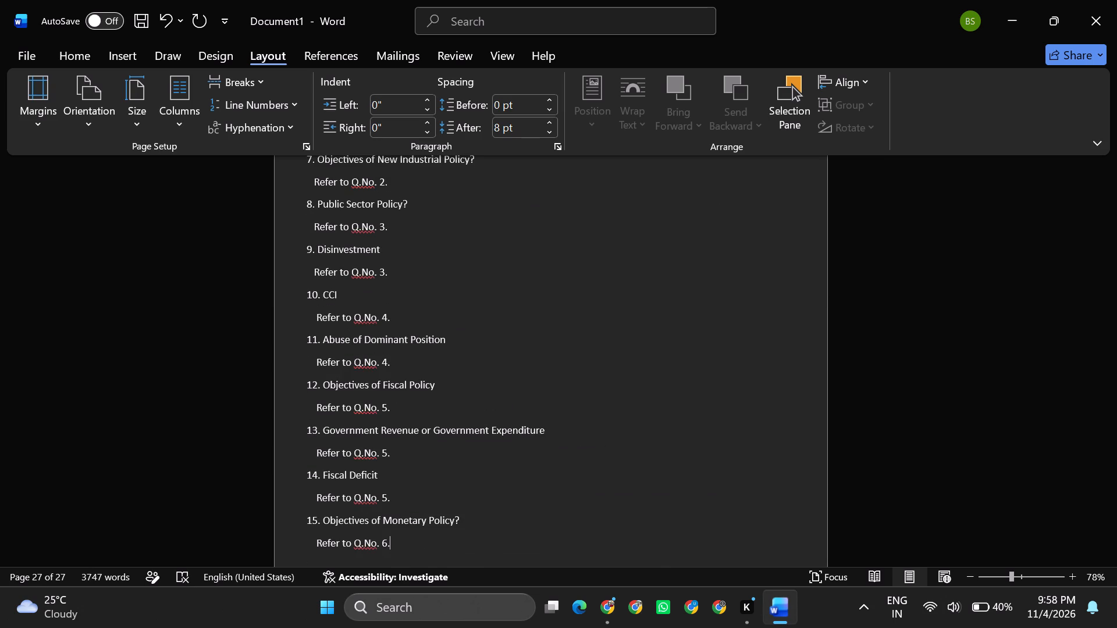
# Format the entire document's text as 14 pt, bold and justified.
pyautogui.hotkey('ctrl', 'a')
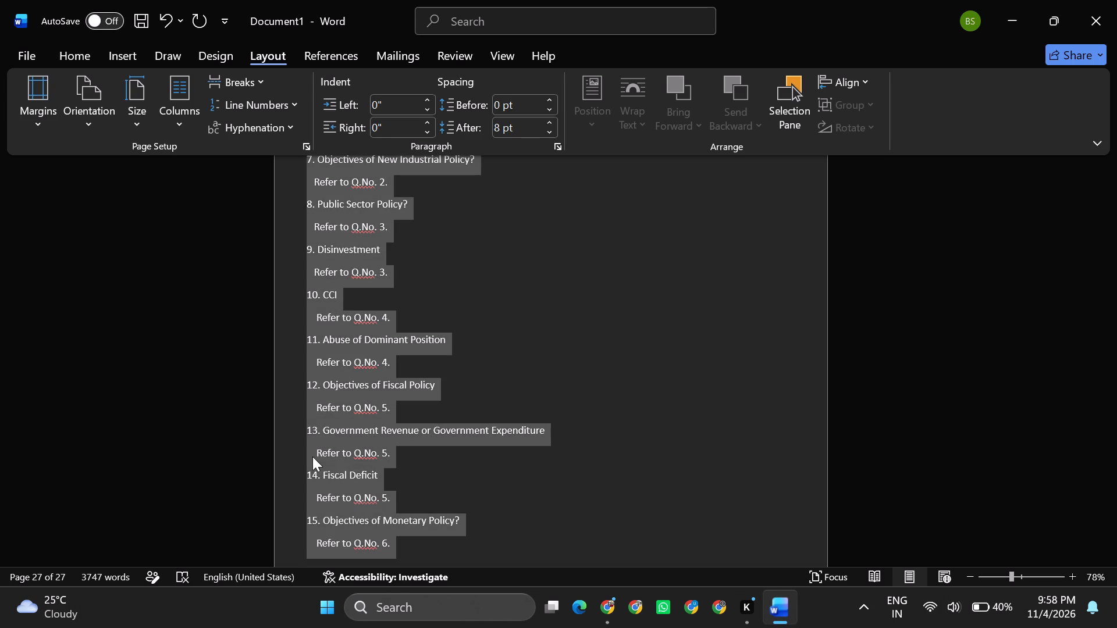
pyautogui.click(47, 54)
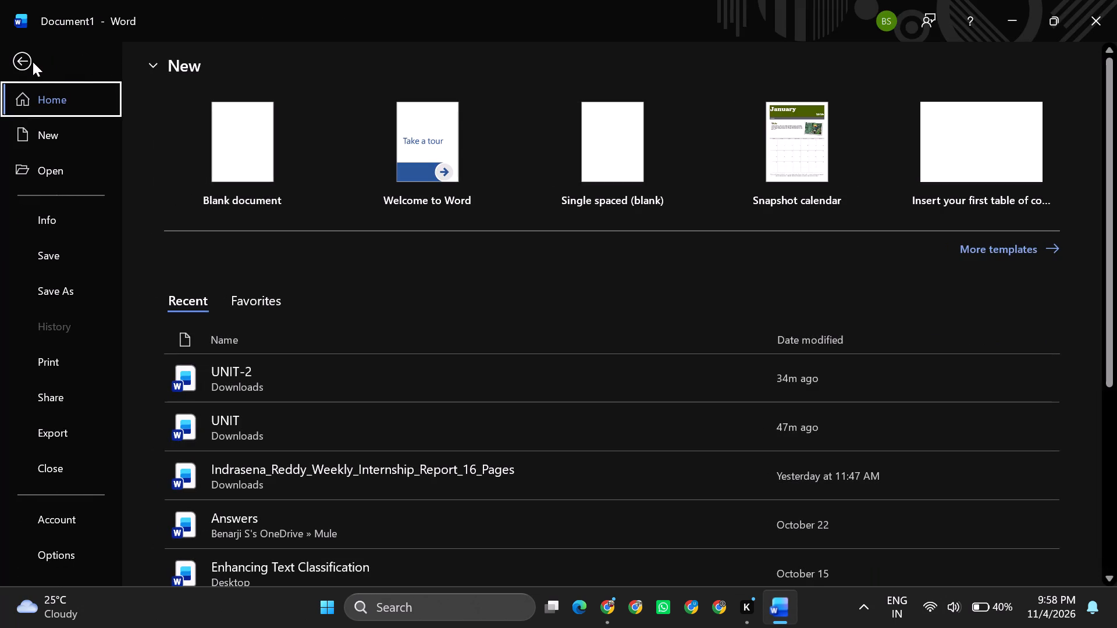
pyautogui.click(33, 62)
pyautogui.click(77, 63)
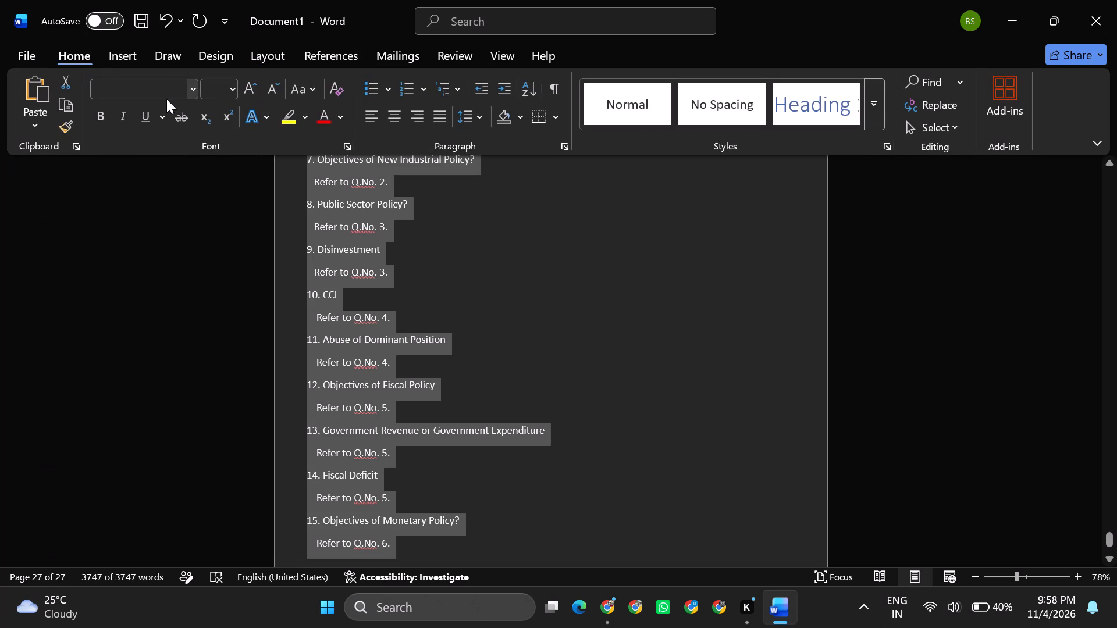
pyautogui.click(215, 91)
pyautogui.write('14')
pyautogui.press('Return')
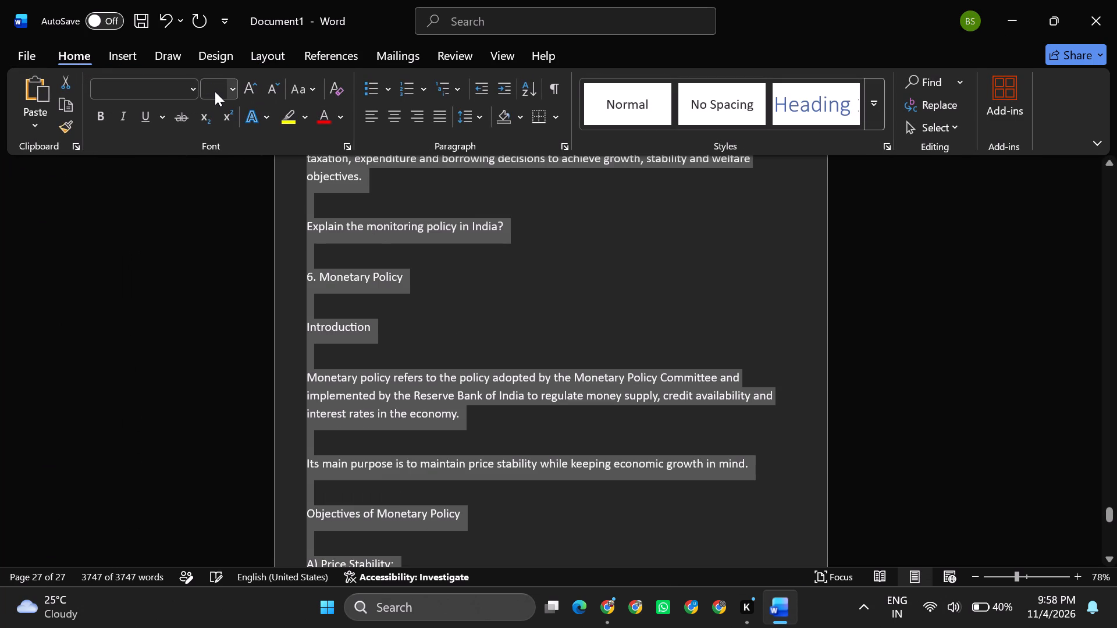
pyautogui.hotkey('ctrl', 'b')
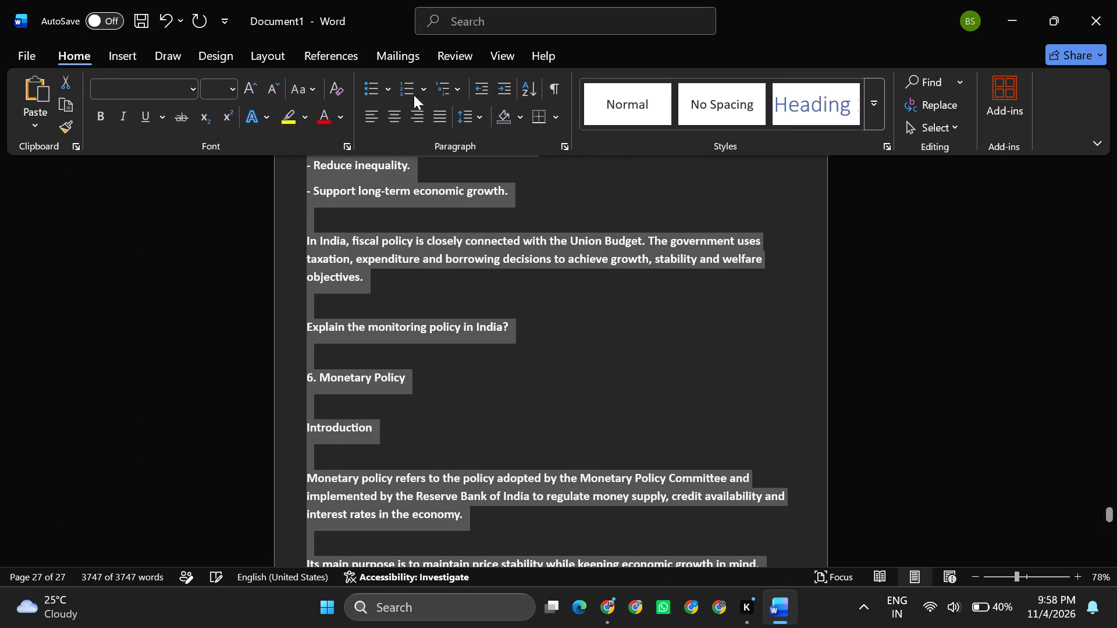
pyautogui.click(436, 115)
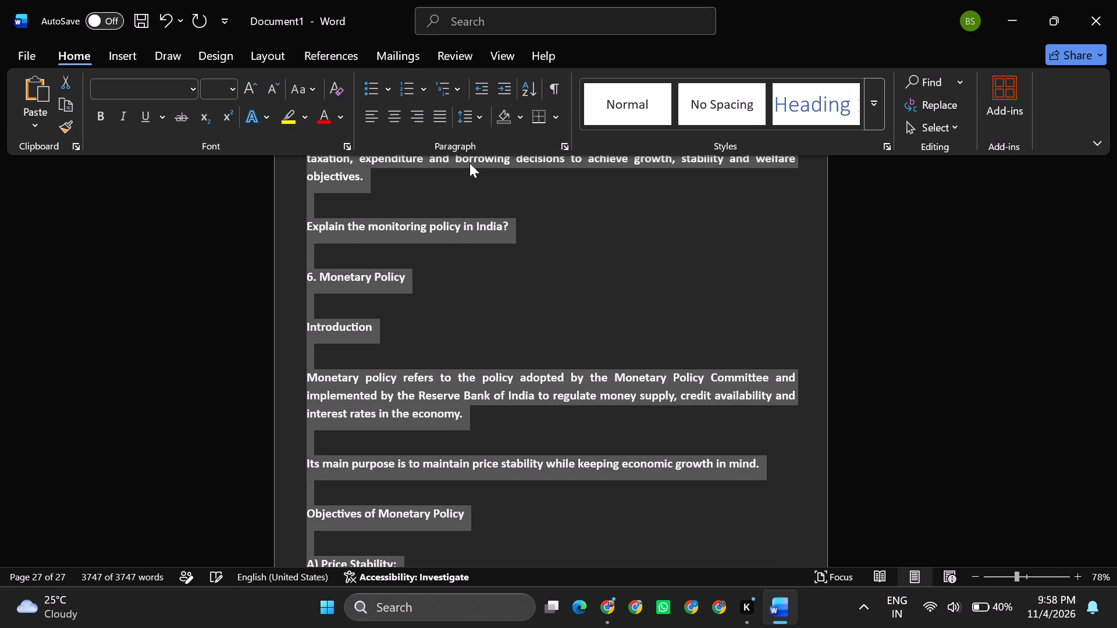
# Insert a double divider line (===) beneath the title "UNIT – III: ECONOMIC POLICIES" at the document's start.
pyautogui.scroll(20, 541, 270)
pyautogui.scroll(20, 541, 270)
pyautogui.scroll(20, 541, 270)
pyautogui.scroll(14, 645, 540)
pyautogui.scroll(18, 645, 540)
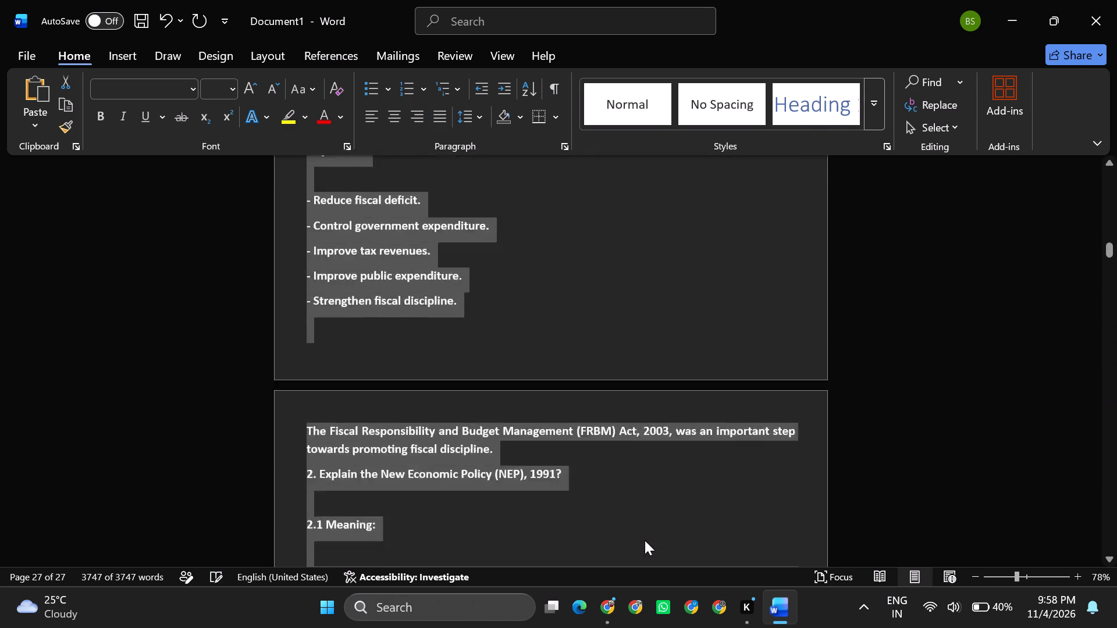
pyautogui.scroll(14, 645, 540)
pyautogui.scroll(7, 645, 540)
pyautogui.click(372, 369)
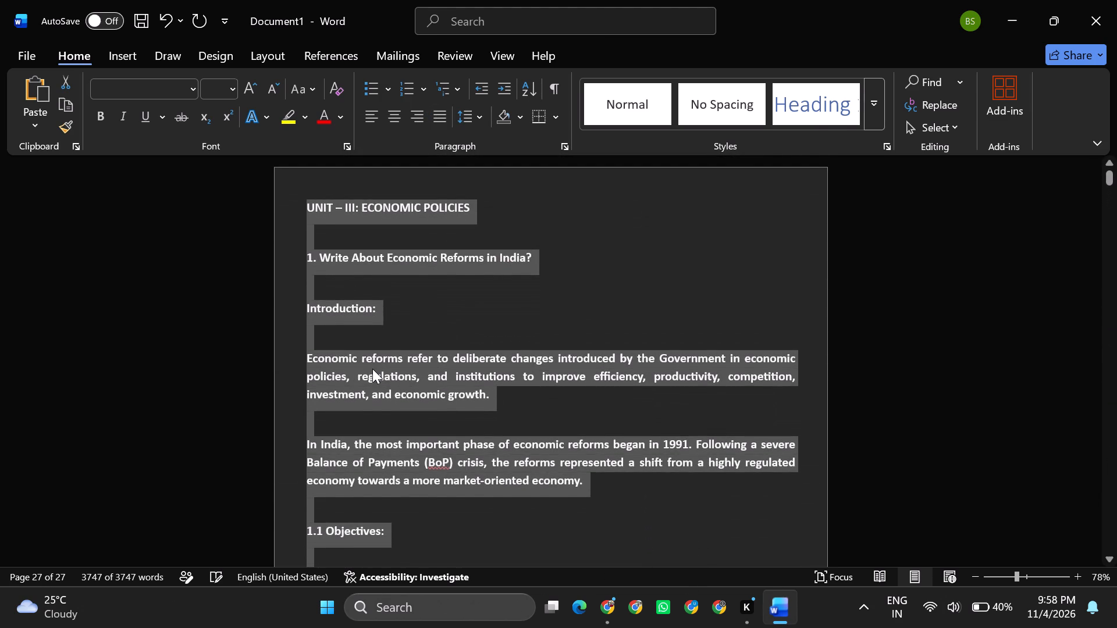
pyautogui.click(310, 242)
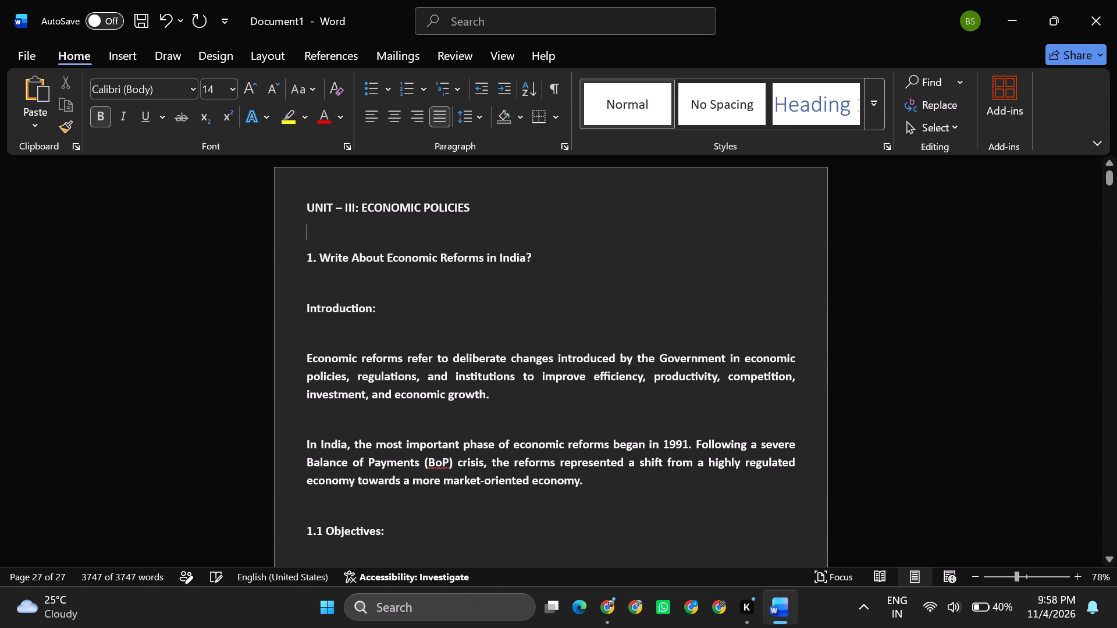
pyautogui.press('BackSpace')
pyautogui.write('===')
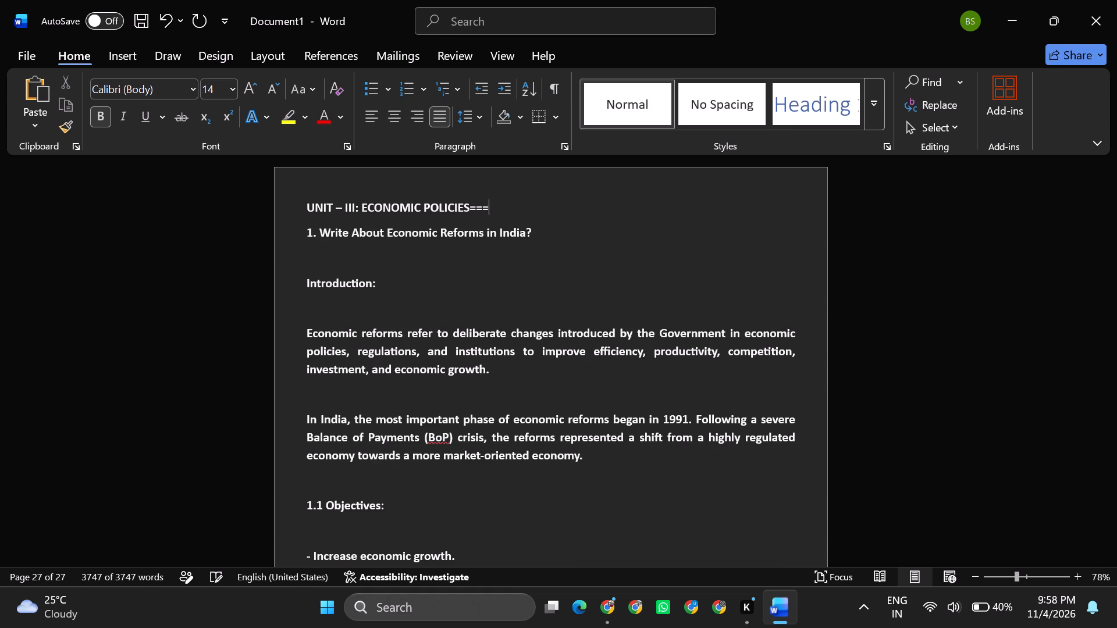
pyautogui.press('Return')
pyautogui.press('BackSpace')
pyautogui.press('BackSpace')
pyautogui.press('BackSpace')
pyautogui.press('BackSpace')
pyautogui.press('Return')
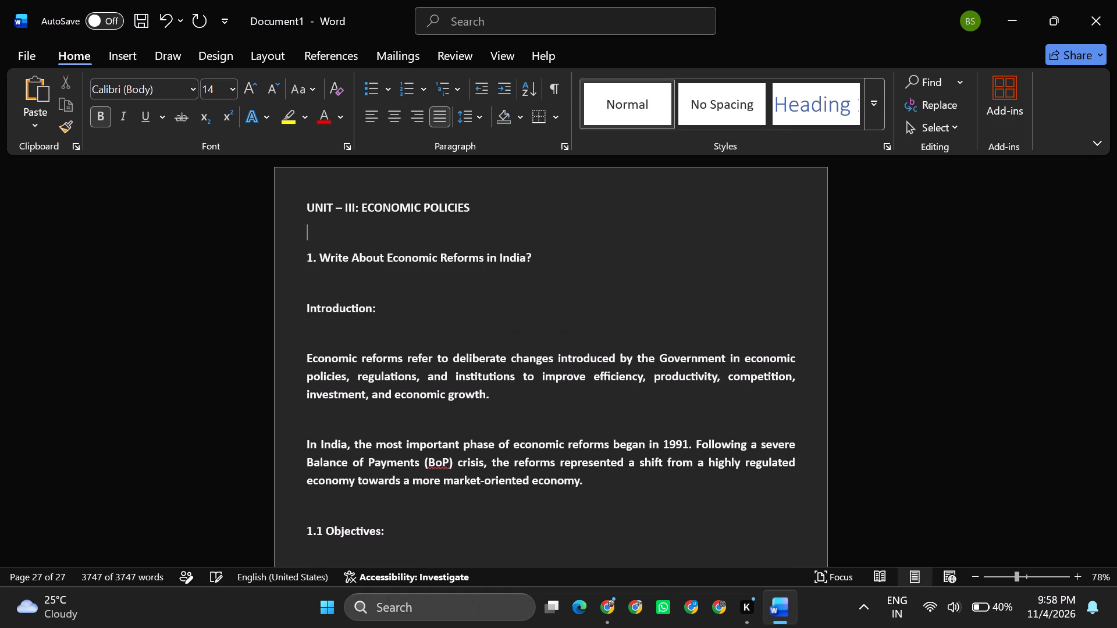
pyautogui.write('===')
pyautogui.press('Return')
# Remove the blank lines between the question 1 heading, the Introduction heading, its two paragraphs and the "1.1 Objectives:" heading.
pyautogui.press('Up')
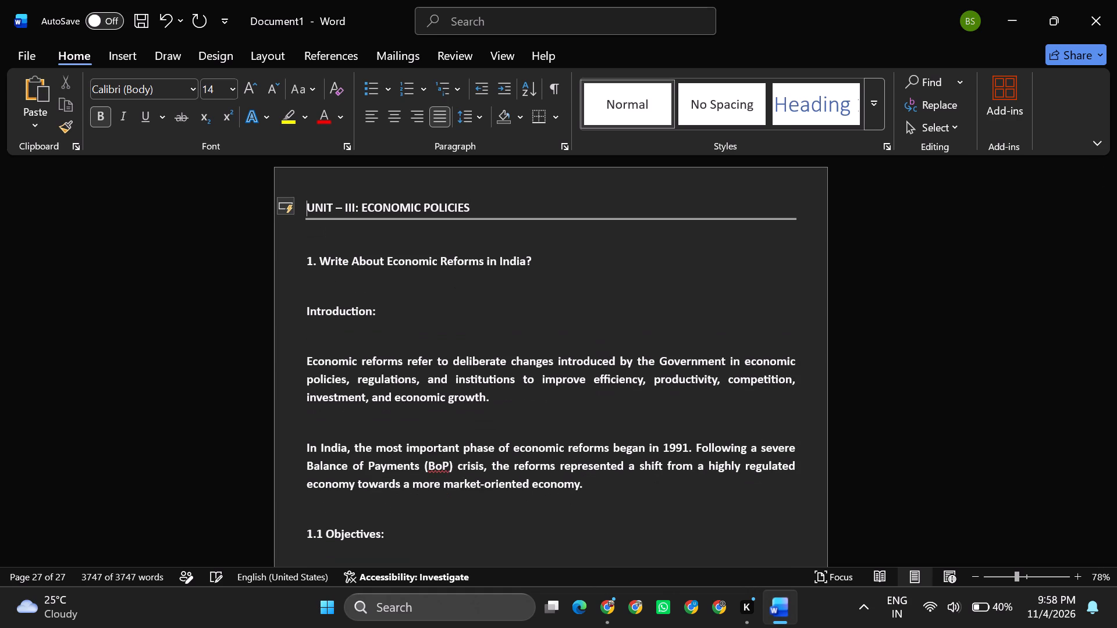
pyautogui.press('Down')
pyautogui.press('Down')
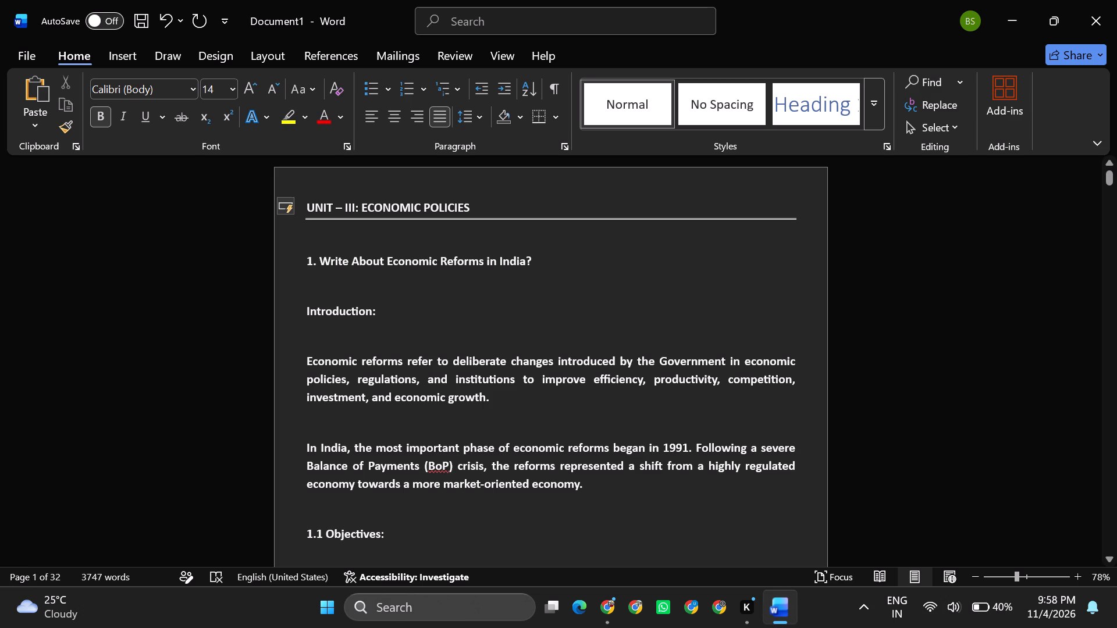
pyautogui.press('Down')
pyautogui.press('Down')
pyautogui.press('BackSpace')
pyautogui.press('Down')
pyautogui.press('Down')
pyautogui.press('BackSpace')
pyautogui.press('Down')
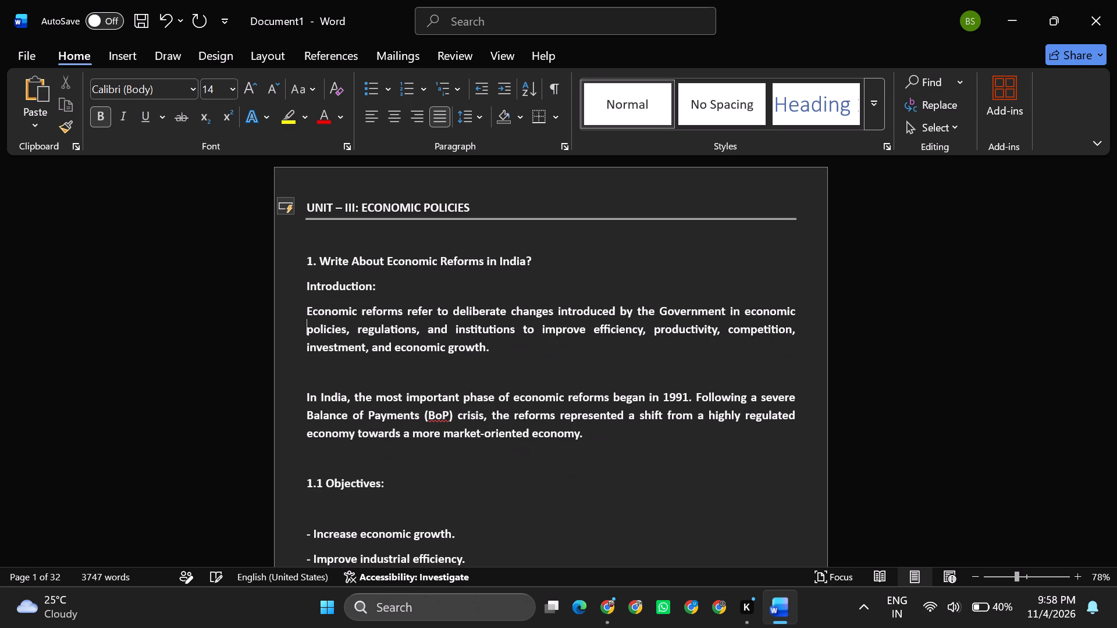
pyautogui.press('Down')
pyautogui.press('Down')
pyautogui.press('Down')
pyautogui.press('BackSpace')
pyautogui.press('Down')
pyautogui.press('Down')
pyautogui.press('Down')
pyautogui.press('Down')
pyautogui.press('Down')
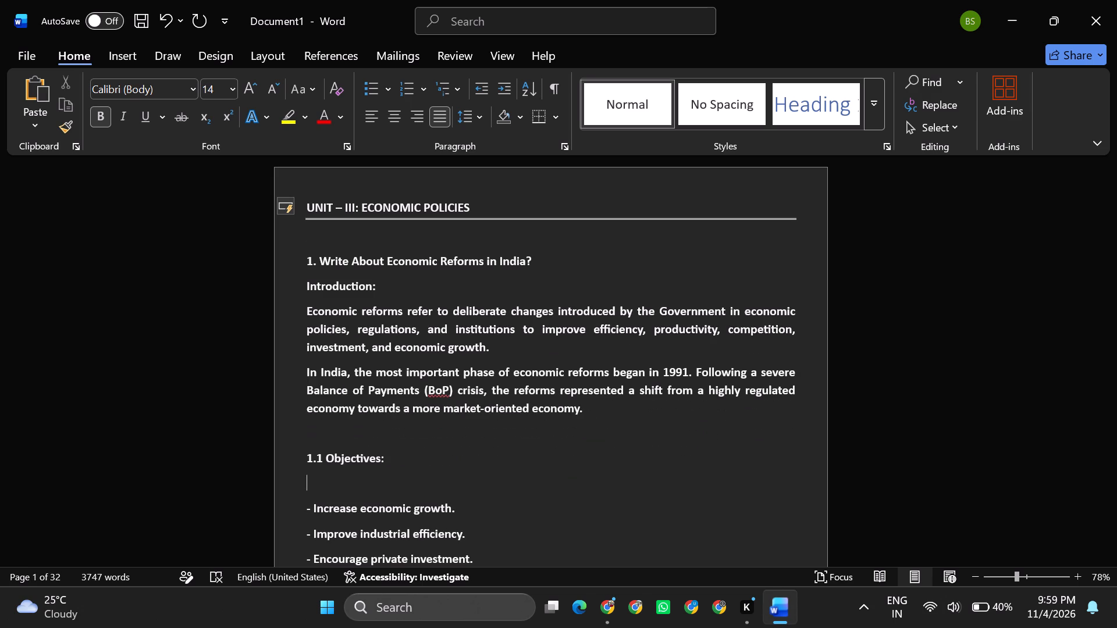
pyautogui.press('Up')
pyautogui.press('BackSpace')
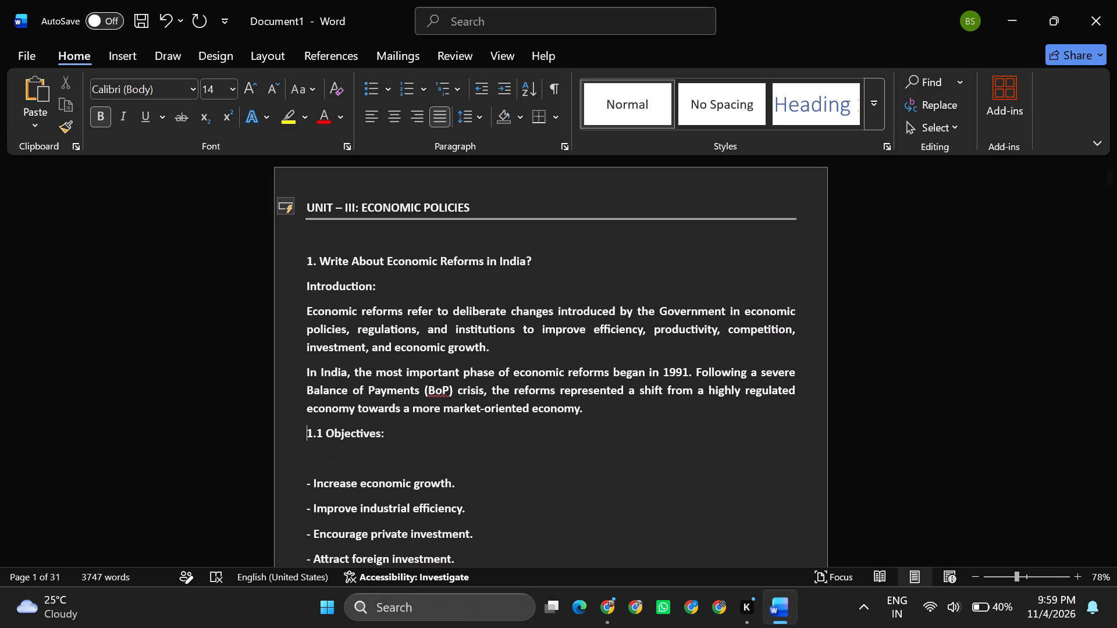
# Renumber the "1.1 Objectives:" heading as "1. Objectives:".
pyautogui.press('Right')
pyautogui.press('Right')
pyautogui.press('BackSpace')
pyautogui.press('BackSpace')
pyautogui.press('Down')
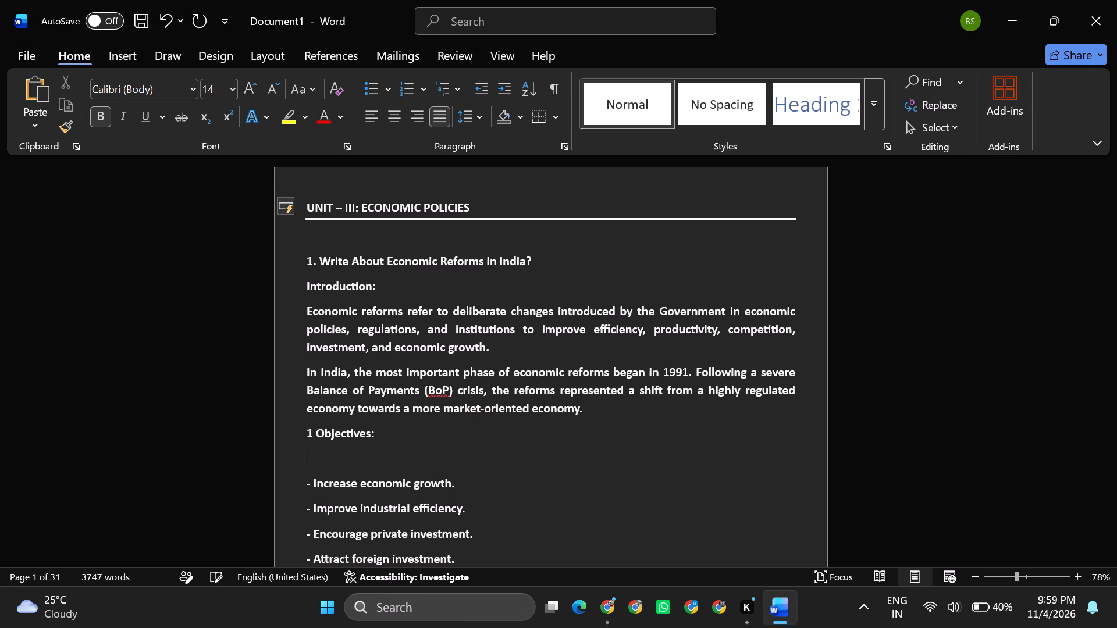
pyautogui.press('Up')
pyautogui.press('Right')
pyautogui.press('.')
# Remove the blank lines directly above and below the list of objectives, up to the "1.2 Economic Reforms – 1991:" heading.
pyautogui.press('Down')
pyautogui.press('Down')
pyautogui.press('Down')
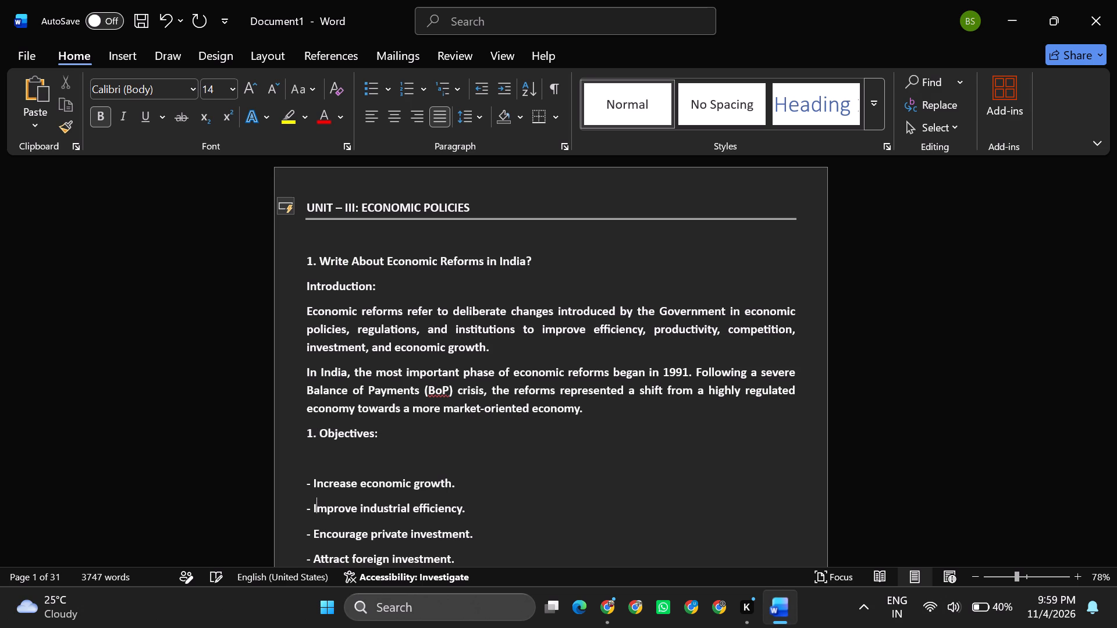
pyautogui.press('Up')
pyautogui.press('Down')
pyautogui.press('Up')
pyautogui.press('Left')
pyautogui.press('Left')
pyautogui.press('Left')
pyautogui.press('BackSpace')
pyautogui.press('Down')
pyautogui.press('Down')
pyautogui.press('Down')
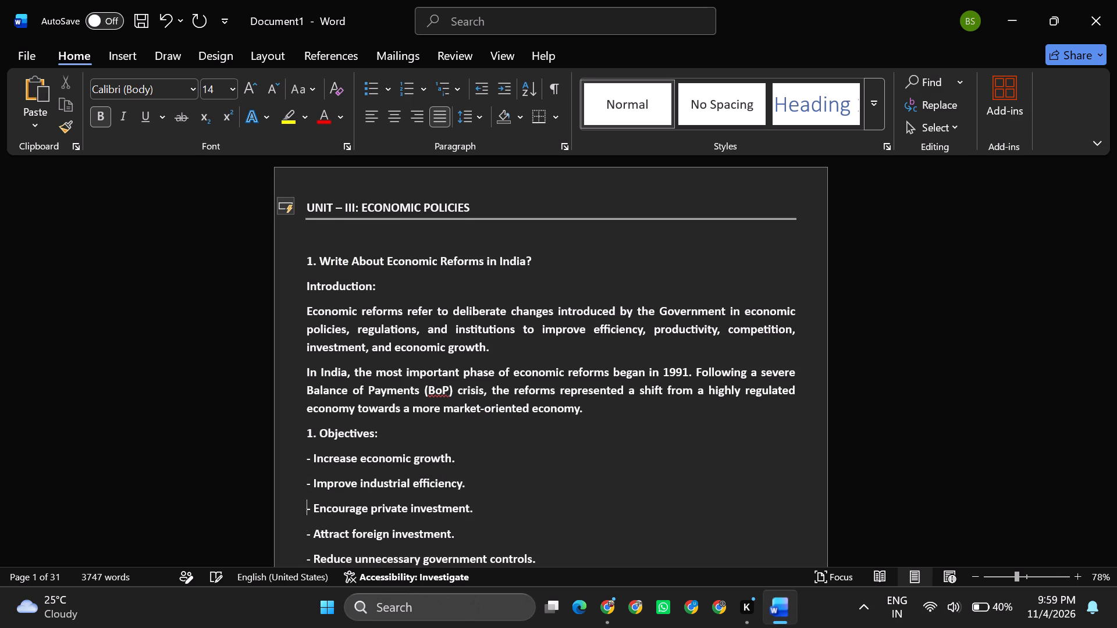
pyautogui.press('Down')
pyautogui.press('Down')
pyautogui.press('Down')
pyautogui.press('Down')
pyautogui.press('BackSpace')
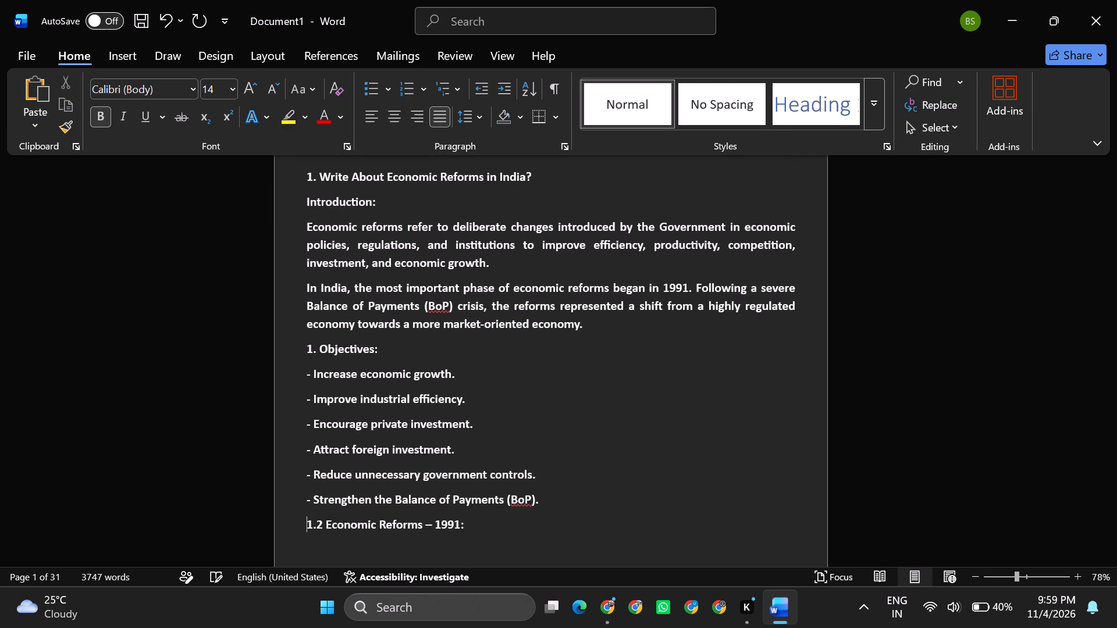
# Renumber the "1.2 Economic Reforms – 1991:" heading as "2. Economic Reforms – 1991:".
pyautogui.hotkey('shift', 'Right')
pyautogui.hotkey('shift', 'Right')
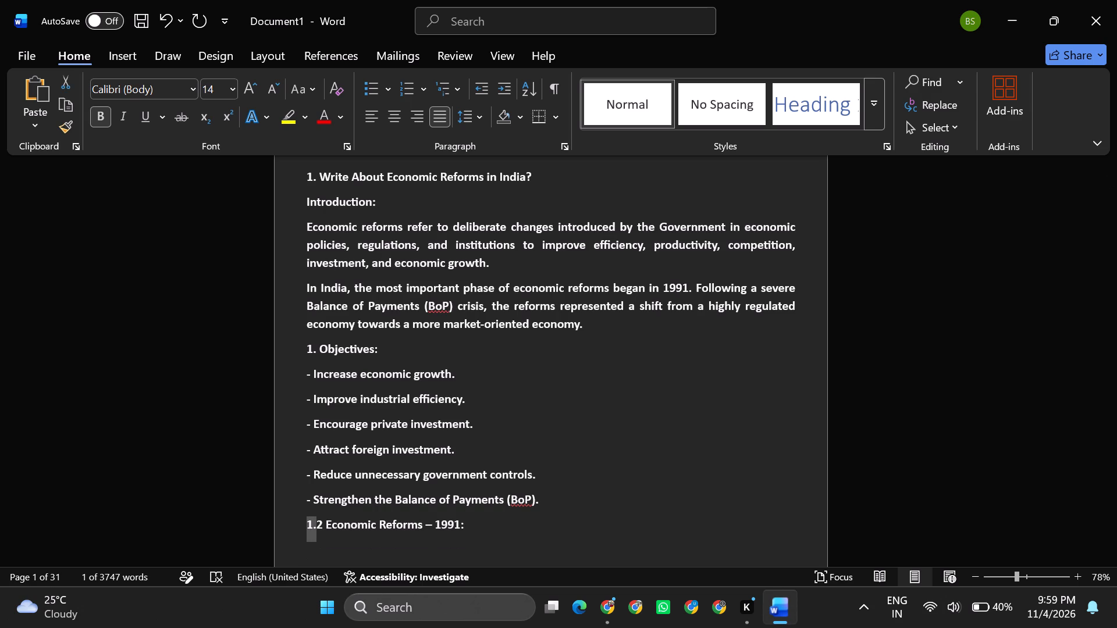
pyautogui.press('BackSpace')
pyautogui.press('Right')
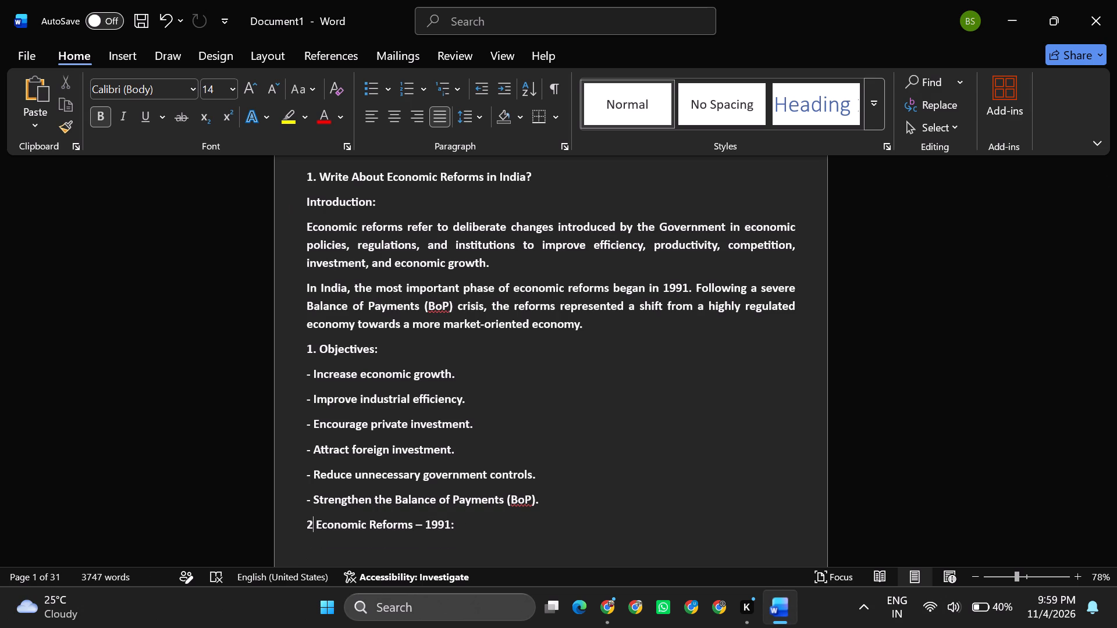
pyautogui.press('.')
# Remove the blank lines around the "Before 1991" paragraph and between the "By 1990–1991" line and its list of problems.
pyautogui.press('Down')
pyautogui.press('Down')
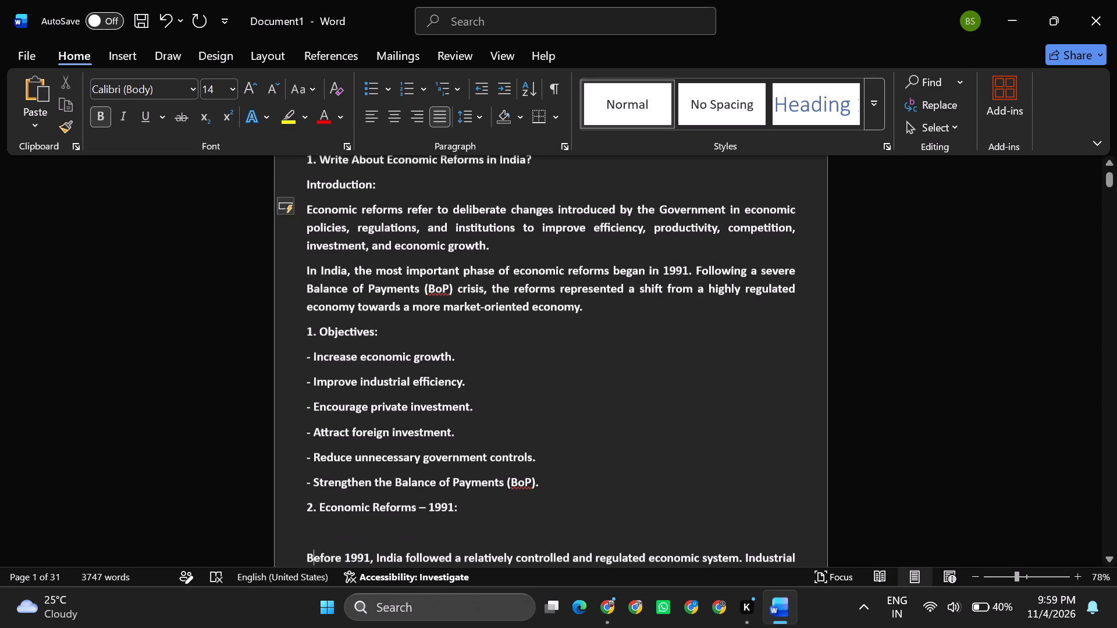
pyautogui.press('Left')
pyautogui.press('BackSpace')
pyautogui.press('Down')
pyautogui.press('Down')
pyautogui.press('Down')
pyautogui.press('Down')
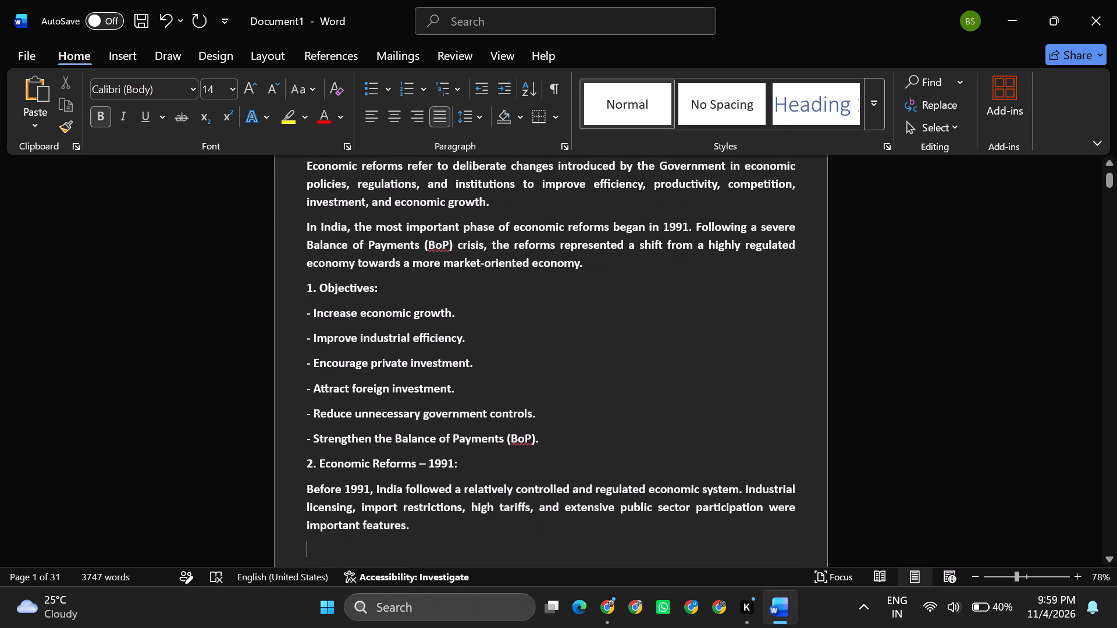
pyautogui.press('BackSpace')
pyautogui.press('Down')
pyautogui.press('Down')
pyautogui.press('BackSpace')
# Remove the blank lines above and below the paragraph beginning "The 1991 crisis became a major turning point".
pyautogui.press('Down')
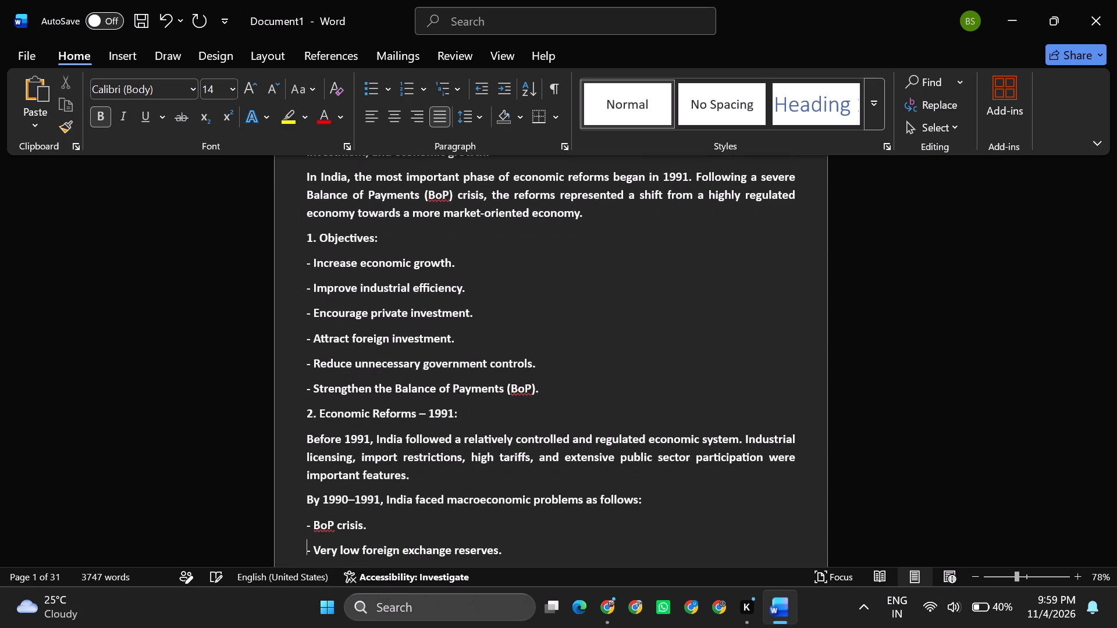
pyautogui.press('Down')
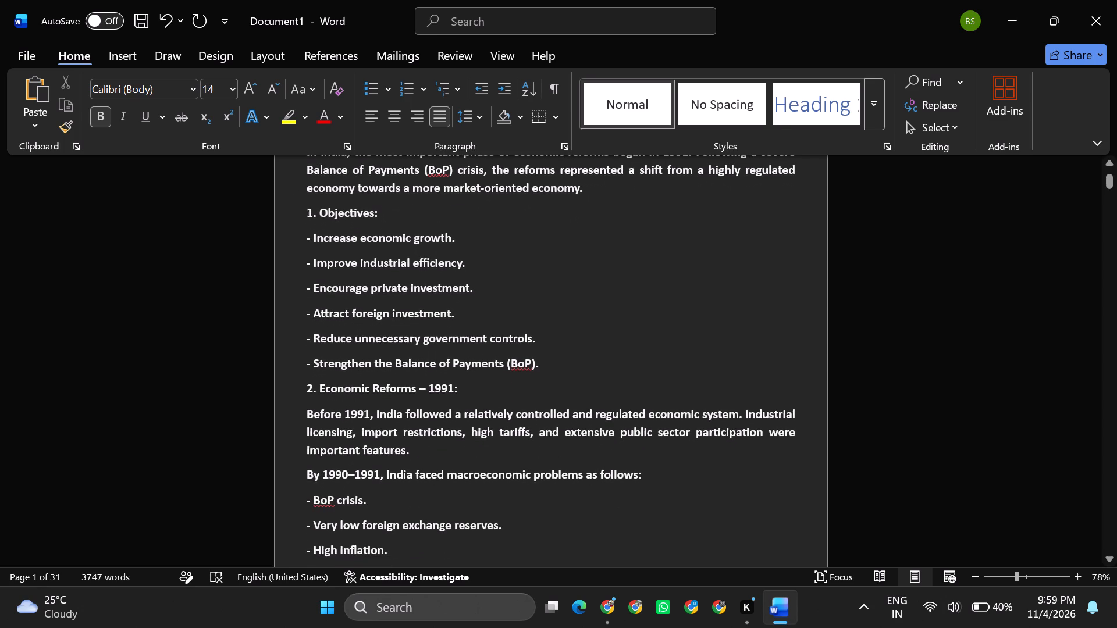
pyautogui.press('Down')
pyautogui.press('Down')
pyautogui.press('Down')
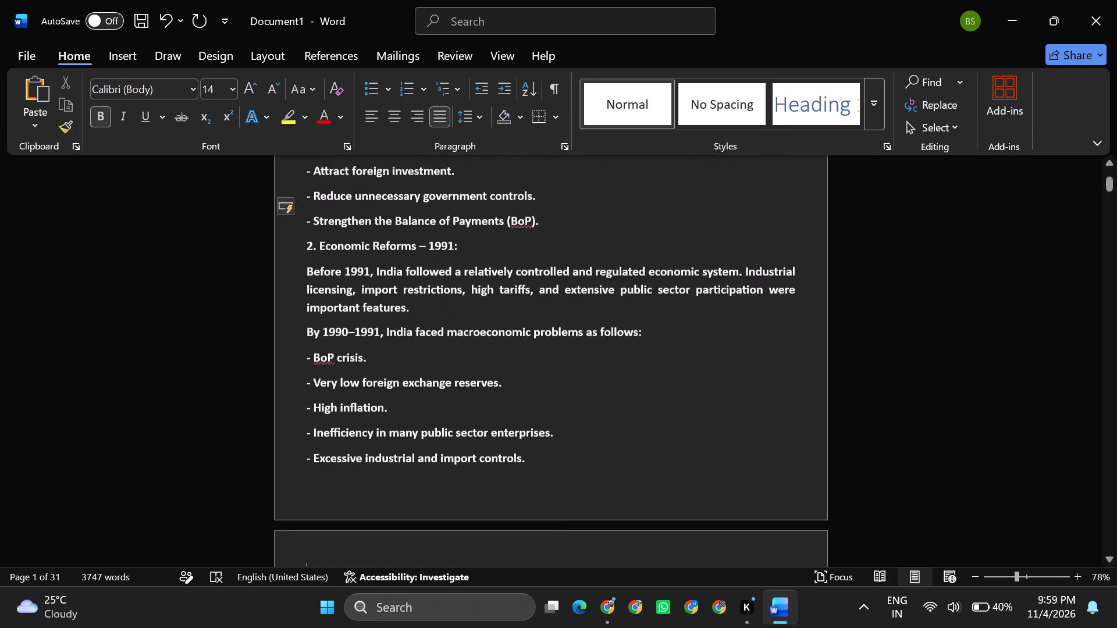
pyautogui.press('Down')
pyautogui.press('BackSpace')
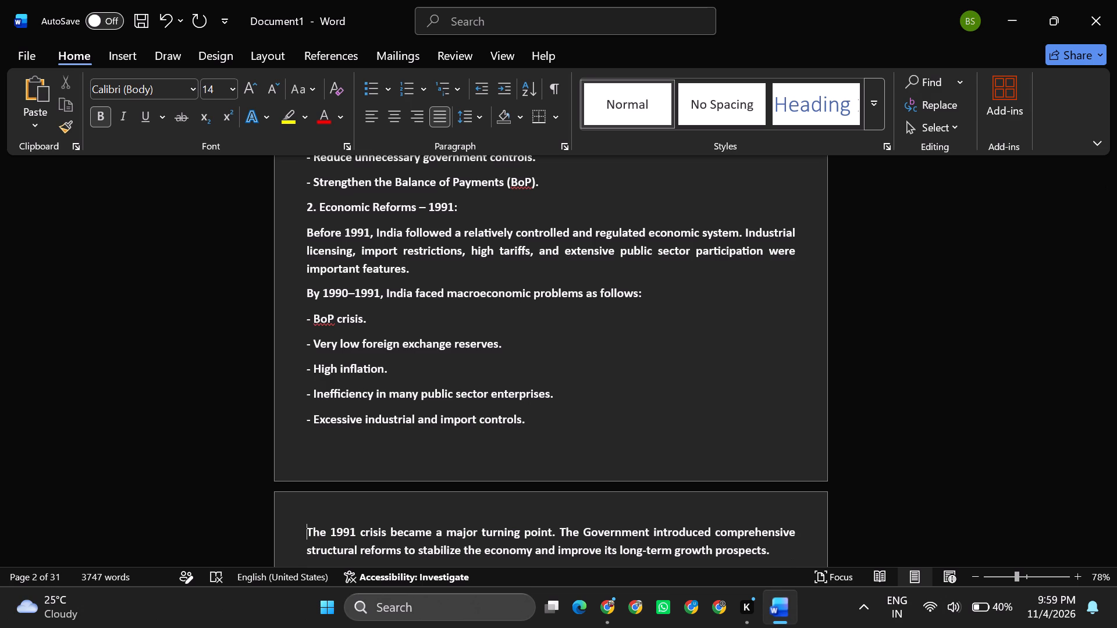
pyautogui.press('Down')
pyautogui.press('Down')
pyautogui.press('Down')
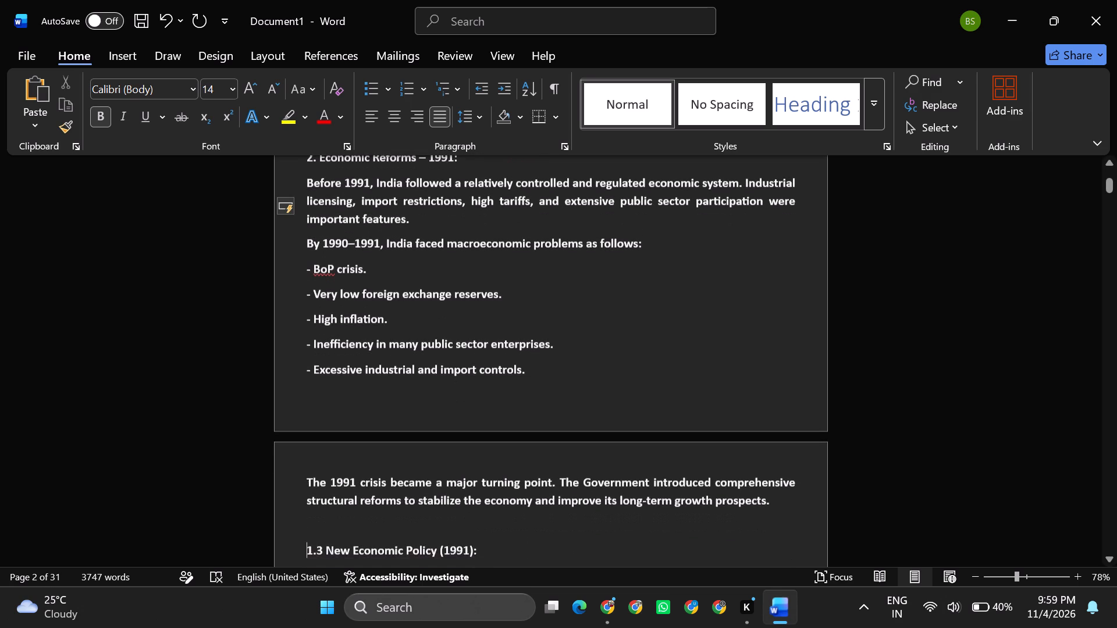
pyautogui.press('BackSpace')
# Renumber the "1.3 New Economic Policy (1991):" heading as "3. New Economic Policy (1991):".
pyautogui.hotkey('shift', 'Right')
pyautogui.hotkey('shift', 'Right')
pyautogui.hotkey('shift', 'Right')
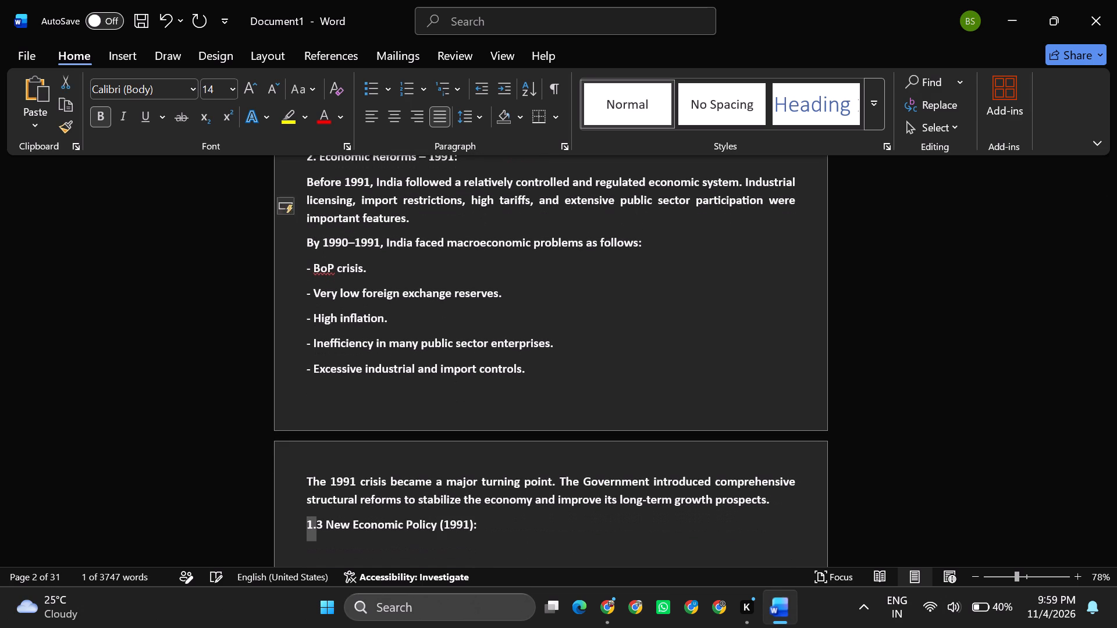
pyautogui.write('3.')
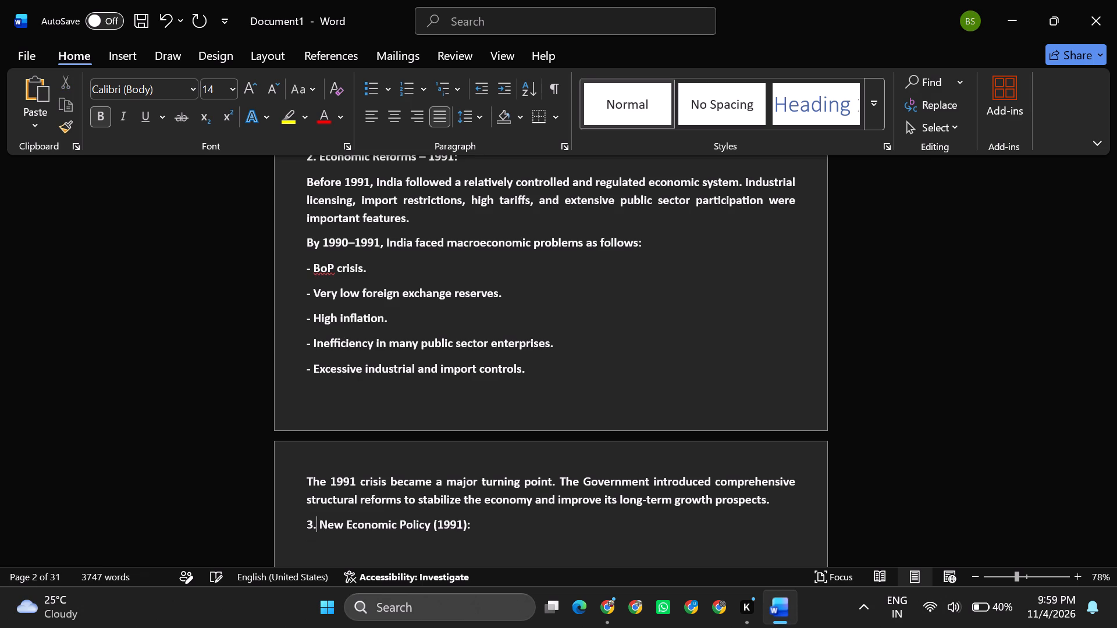
# Remove the blank lines from below the New Economic Policy heading through its two paragraphs to the "L – Liberalization" line.
pyautogui.press('Down')
pyautogui.press('Down')
pyautogui.press('Left')
pyautogui.press('Left')
pyautogui.press('BackSpace')
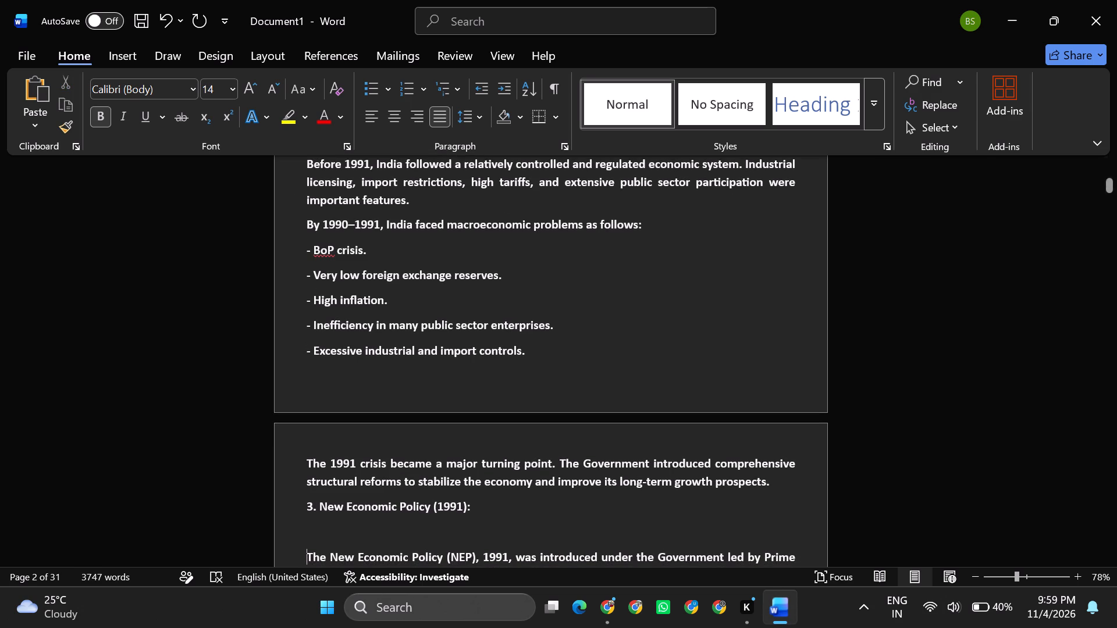
pyautogui.press('Down')
pyautogui.press('Down')
pyautogui.press('Down')
pyautogui.press('BackSpace')
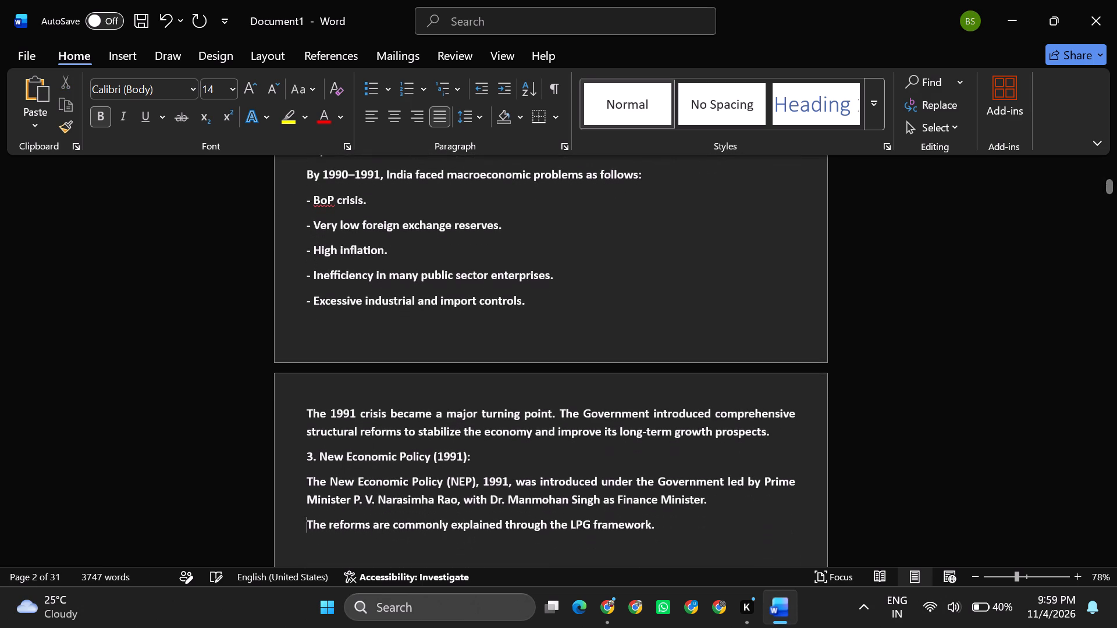
pyautogui.press('Down')
pyautogui.press('Down')
pyautogui.press('Down')
pyautogui.press('Up')
pyautogui.press('BackSpace')
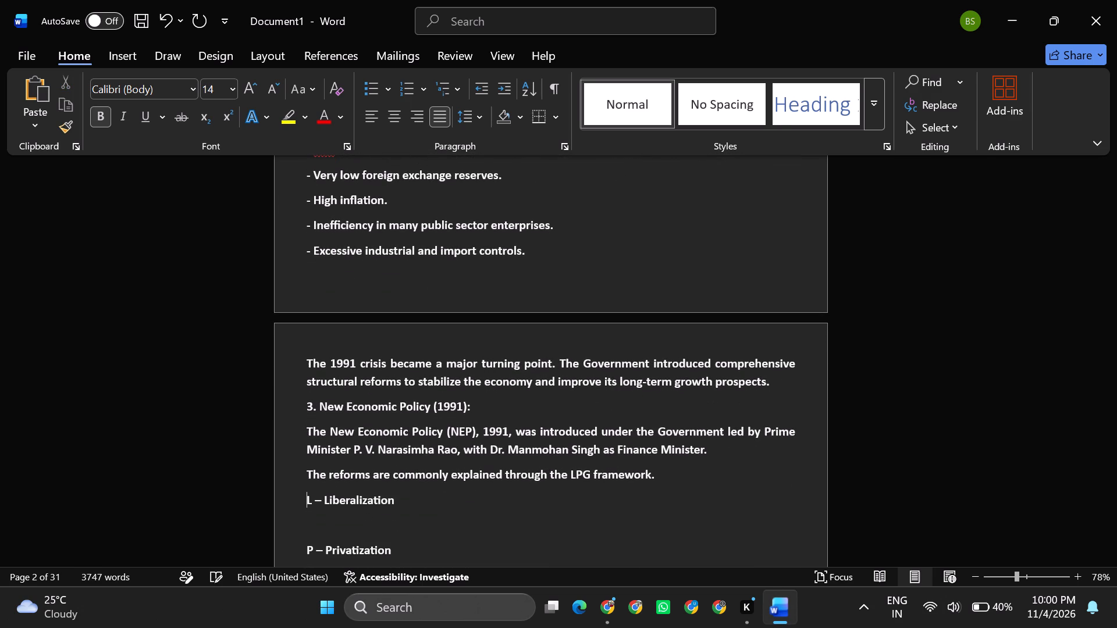
# Remove the blank lines between the L, P and G lines and around the "These three components" paragraph, up to the "1.4 Liberalization:" heading.
pyautogui.press('Down')
pyautogui.press('Down')
pyautogui.press('BackSpace')
pyautogui.press('Down')
pyautogui.press('Down')
pyautogui.press('BackSpace')
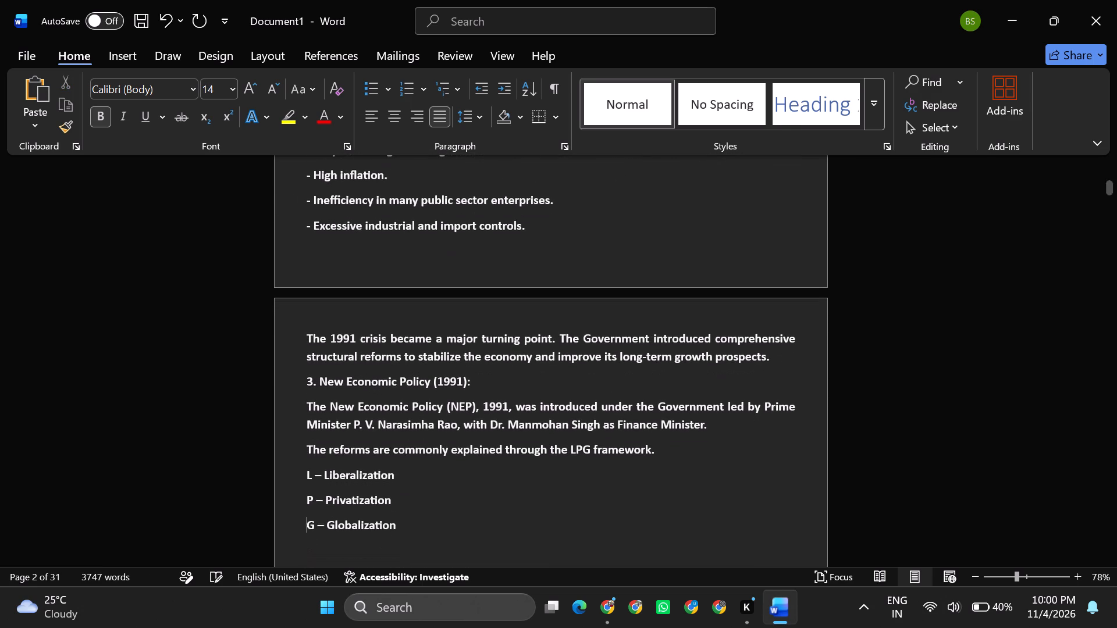
pyautogui.press('Down')
pyautogui.press('Down')
pyautogui.press('BackSpace')
pyautogui.press('Down')
pyautogui.press('Down')
pyautogui.press('Down')
pyautogui.press('BackSpace')
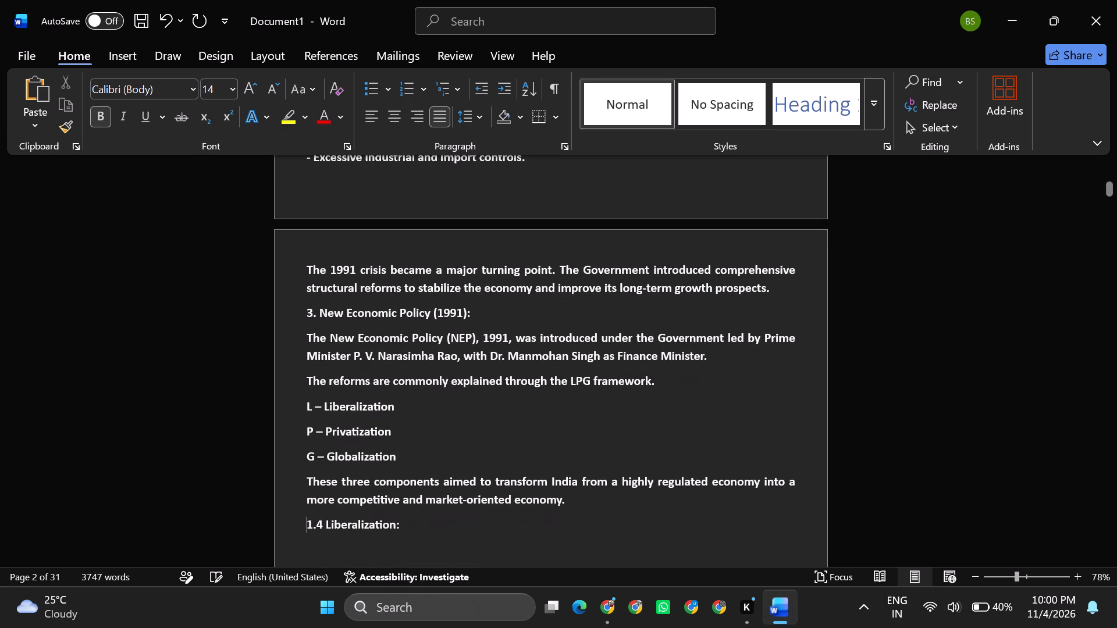
# Renumber the "1.4 Liberalization:" heading as "4. Liberalization:".
pyautogui.hotkey('shift', 'Right')
pyautogui.hotkey('shift', 'Right')
pyautogui.hotkey('shift', 'Right')
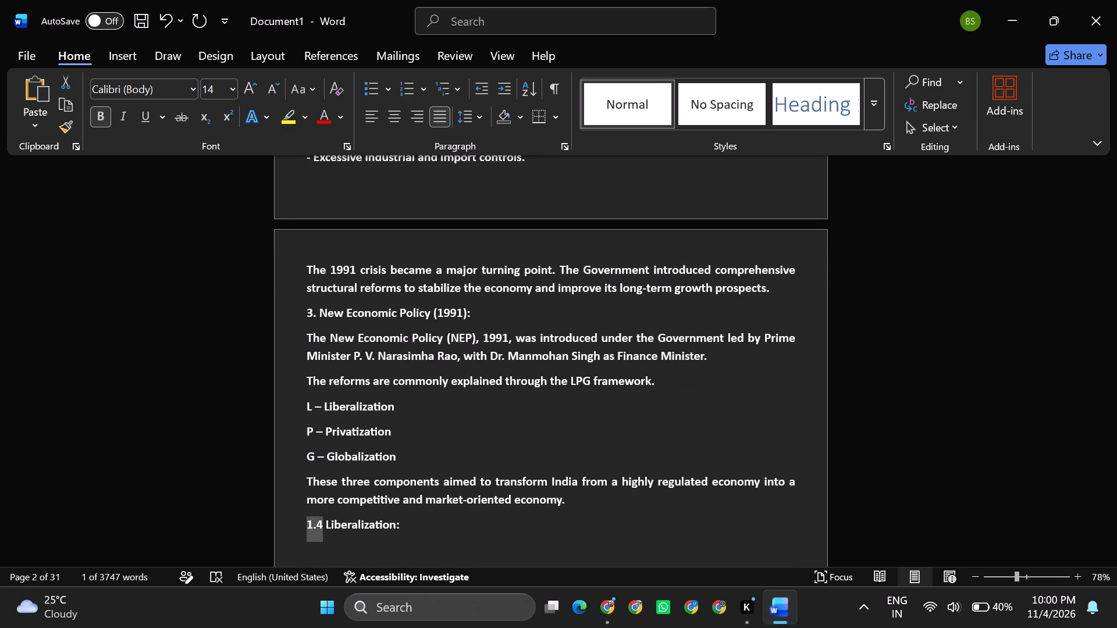
pyautogui.write('4.')
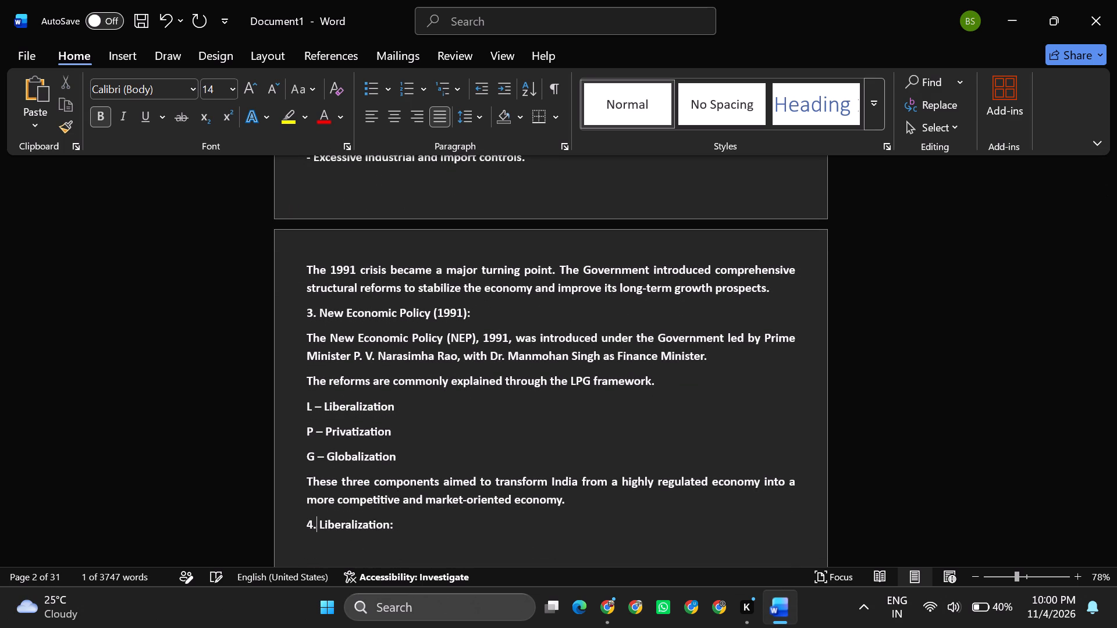
# Remove the blank lines between the Liberalization heading, its three opening paragraphs and the first list item on industrial licensing.
pyautogui.press('Down')
pyautogui.press('Left')
pyautogui.press('Right')
pyautogui.press('BackSpace')
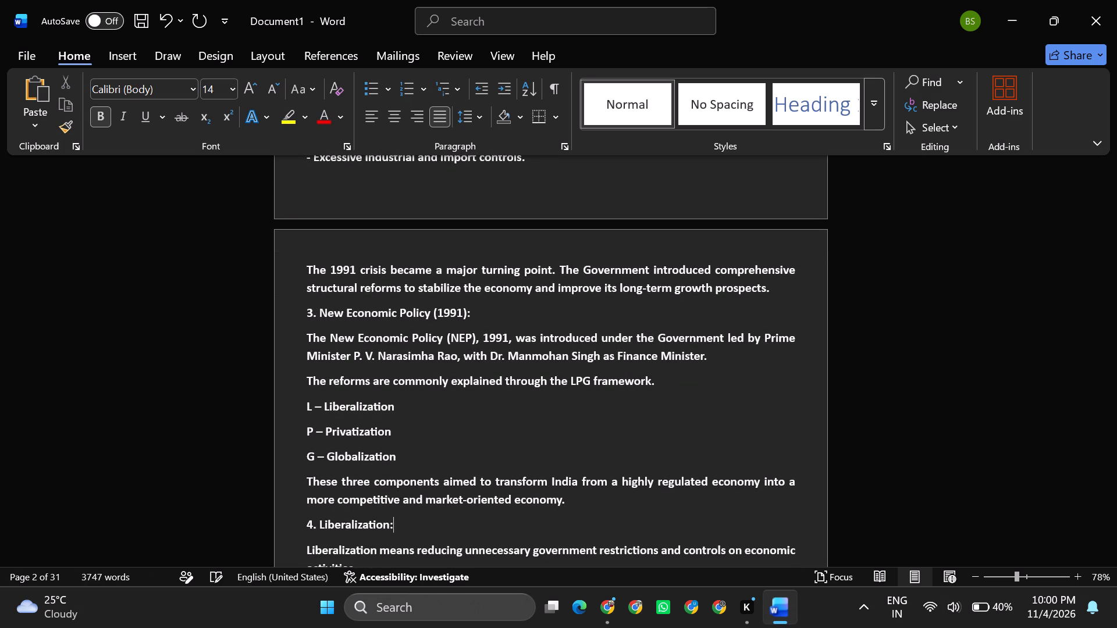
pyautogui.press('Down')
pyautogui.press('Down')
pyautogui.press('Right')
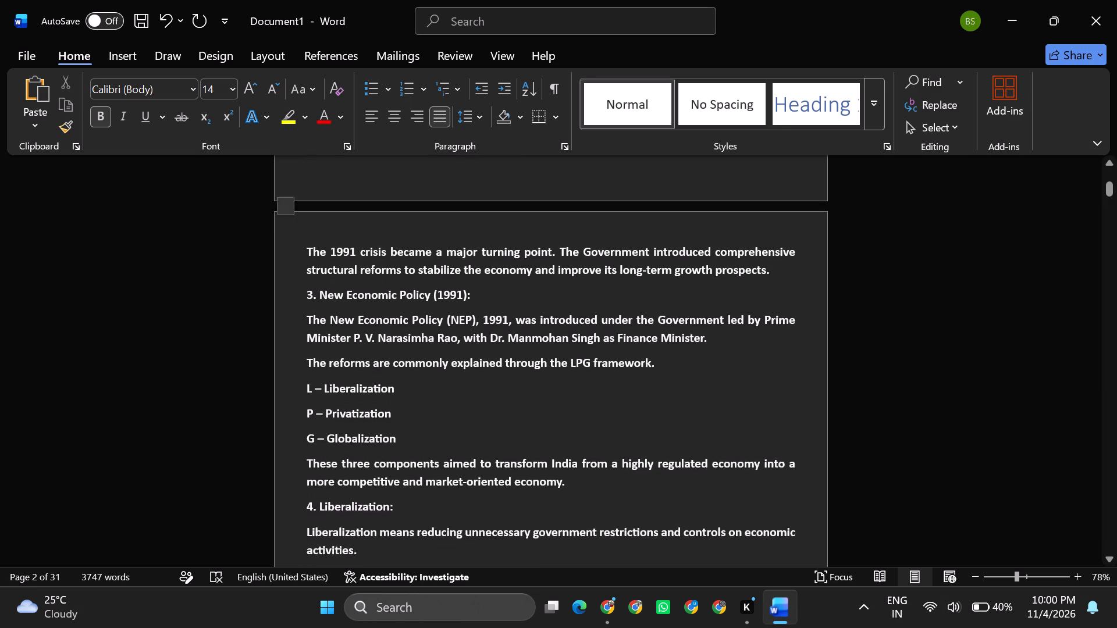
pyautogui.press('Down')
pyautogui.press('BackSpace')
pyautogui.press('Down')
pyautogui.press('Down')
pyautogui.press('Down')
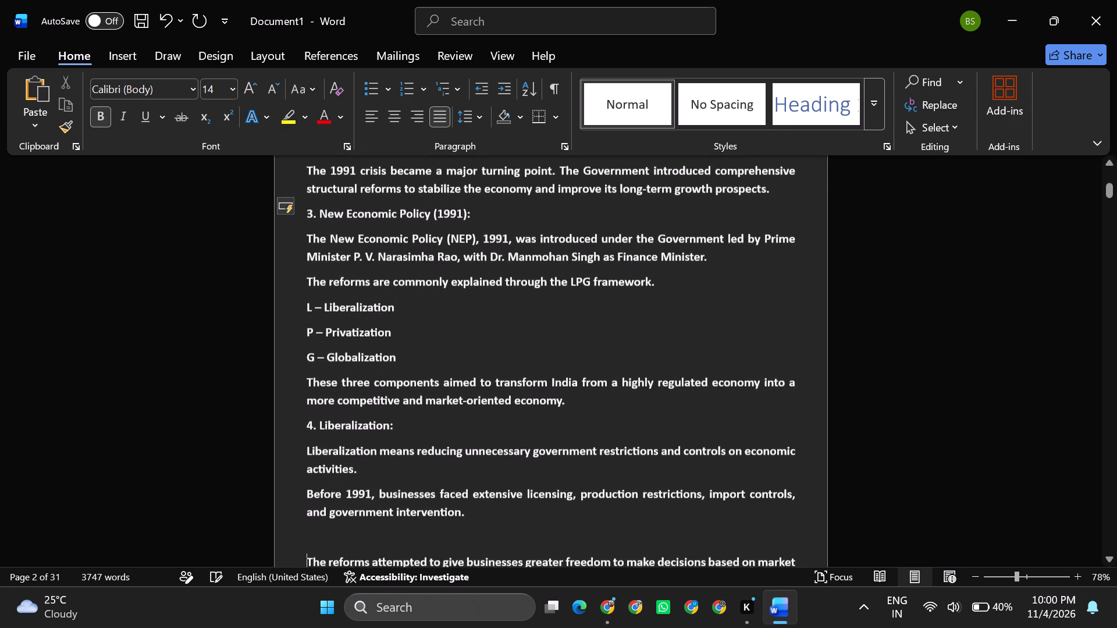
pyautogui.press('BackSpace')
pyautogui.press('Down')
pyautogui.press('Down')
pyautogui.press('Down')
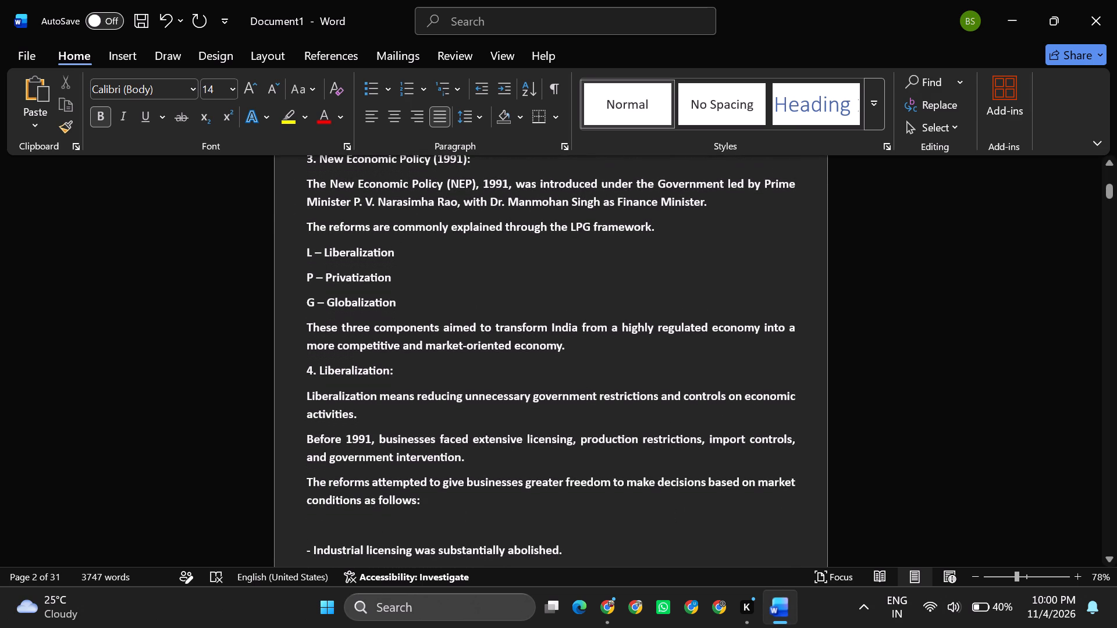
pyautogui.press('BackSpace')
# Remove the blank lines above and below the "The 1991 Industrial Policy" paragraph, up to the "1.5 Privatization:" heading.
pyautogui.press('Down')
pyautogui.press('Down')
pyautogui.press('Down')
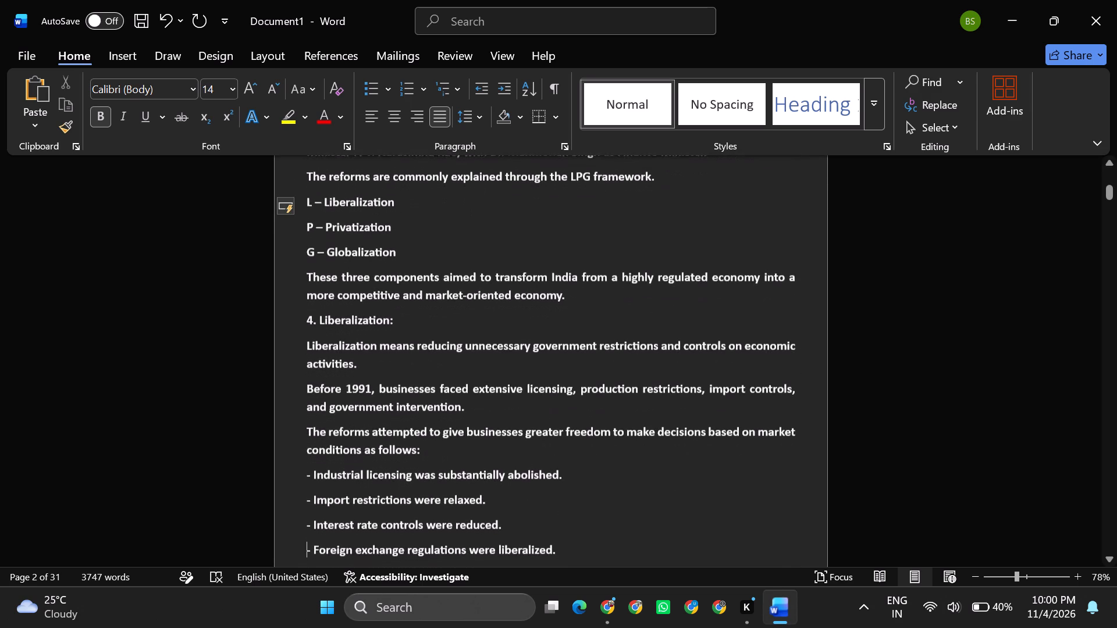
pyautogui.press('Down')
pyautogui.press('Down')
pyautogui.press('BackSpace')
pyautogui.press('Down')
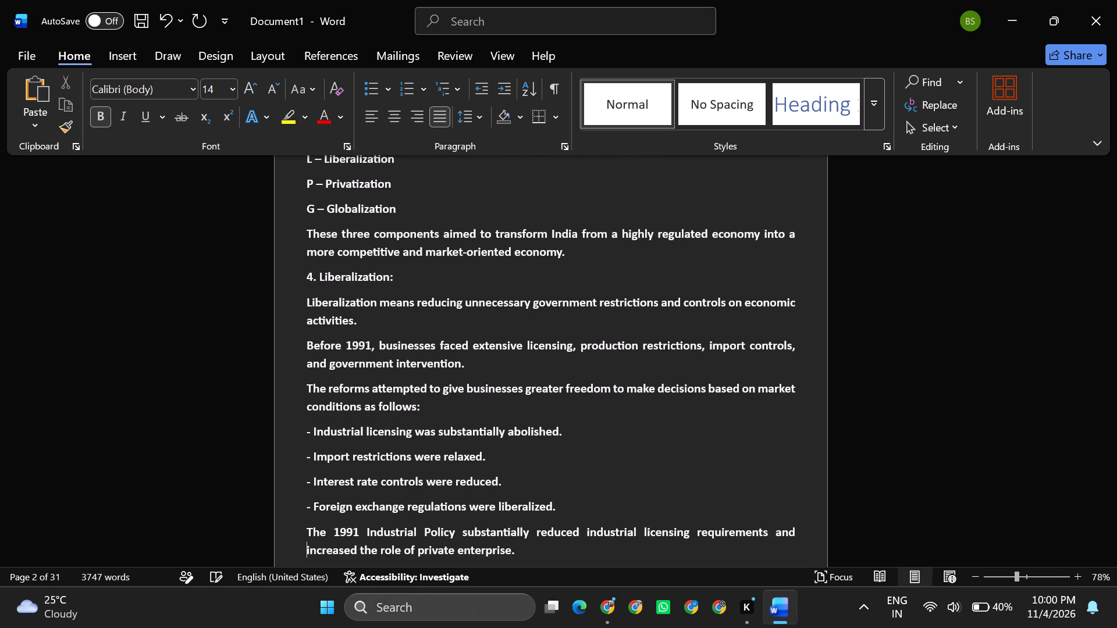
pyautogui.press('Down')
pyautogui.press('Down')
pyautogui.press('BackSpace')
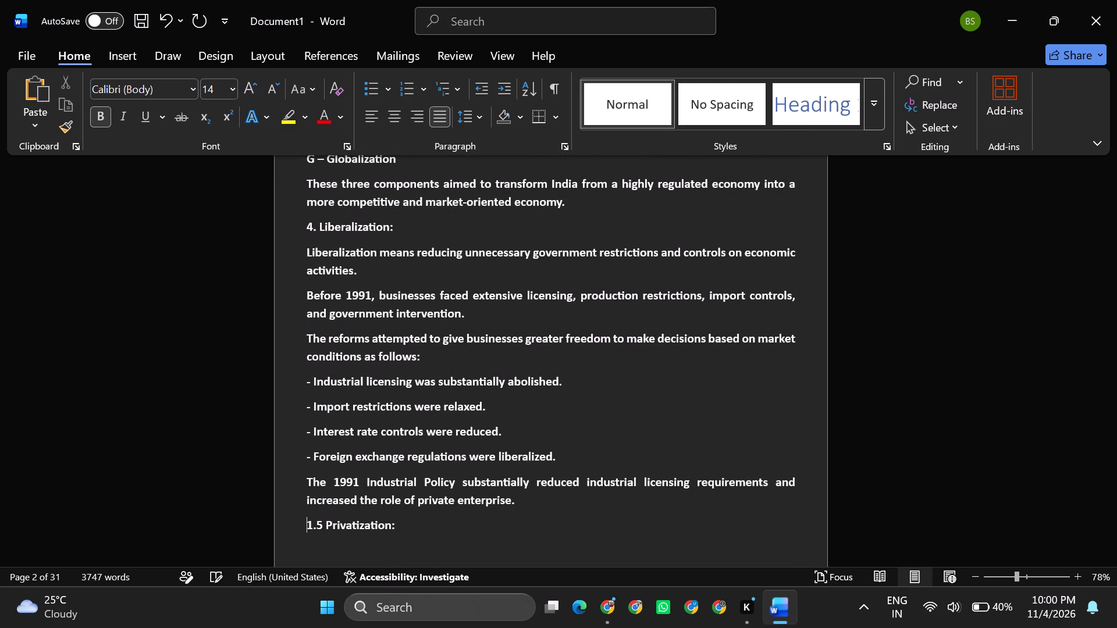
# Renumber the "1.5 Privatization:" heading as "5. Privatization:".
pyautogui.hotkey('shift', 'Right')
pyautogui.hotkey('shift', 'Right')
pyautogui.hotkey('shift', 'Right')
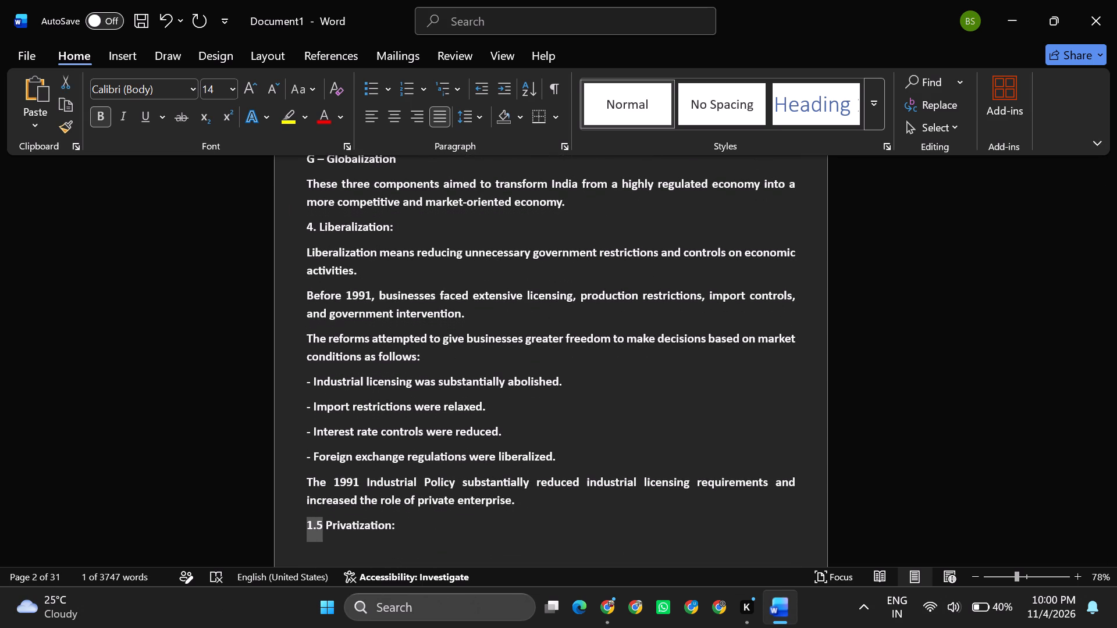
pyautogui.write('5.')
# Remove the blank lines between the Privatization heading, its paragraph, the "Major Measures:" subheading and the first measure.
pyautogui.press('Left')
pyautogui.press('Left')
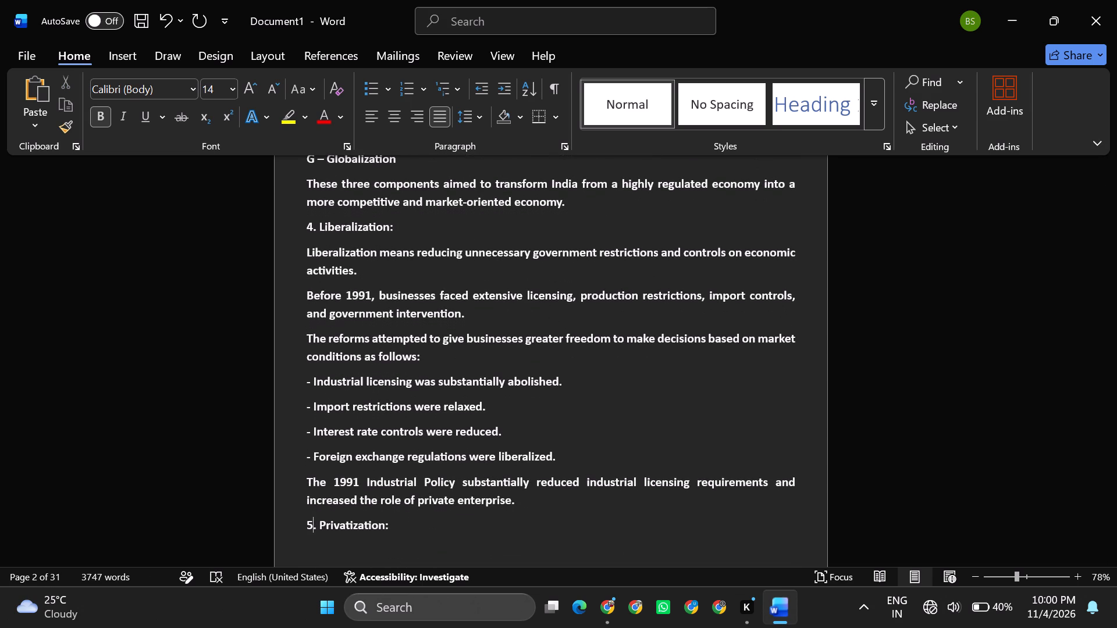
pyautogui.press('Down')
pyautogui.press('Down')
pyautogui.press('BackSpace')
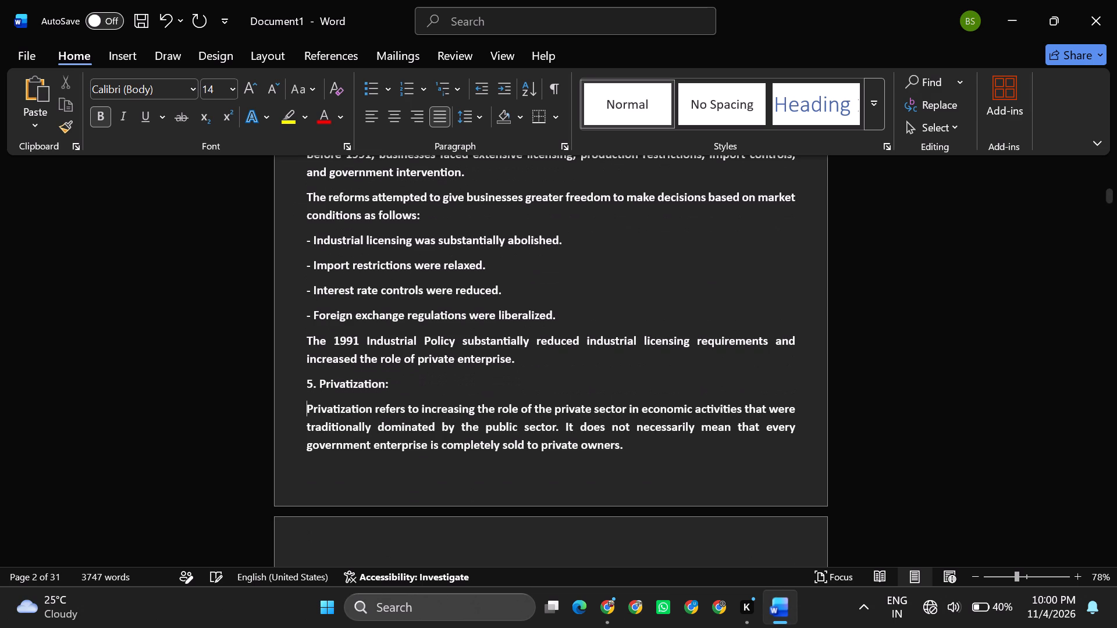
pyautogui.press('Down')
pyautogui.press('Down')
pyautogui.press('Down')
pyautogui.press('Down')
pyautogui.press('BackSpace')
pyautogui.press('Down')
pyautogui.press('Down')
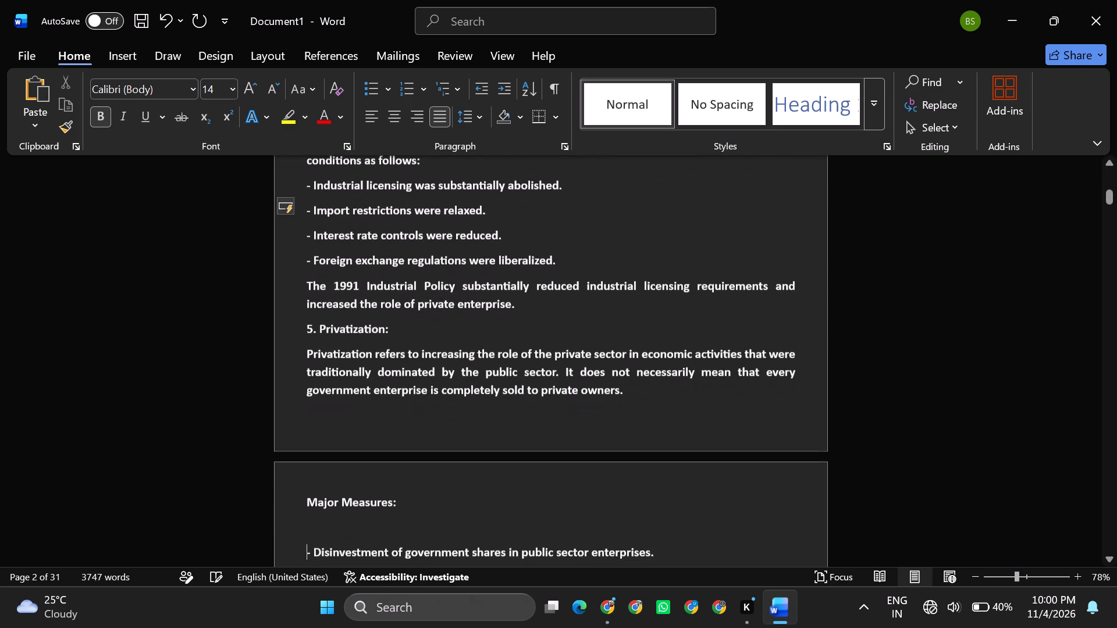
pyautogui.press('BackSpace')
# Remove the blank lines around the disinvestment paragraph and below its list of aims, up to the "1.6 Globalization:" heading.
pyautogui.press('Down')
pyautogui.press('Down')
pyautogui.press('Down')
pyautogui.press('Down')
pyautogui.press('BackSpace')
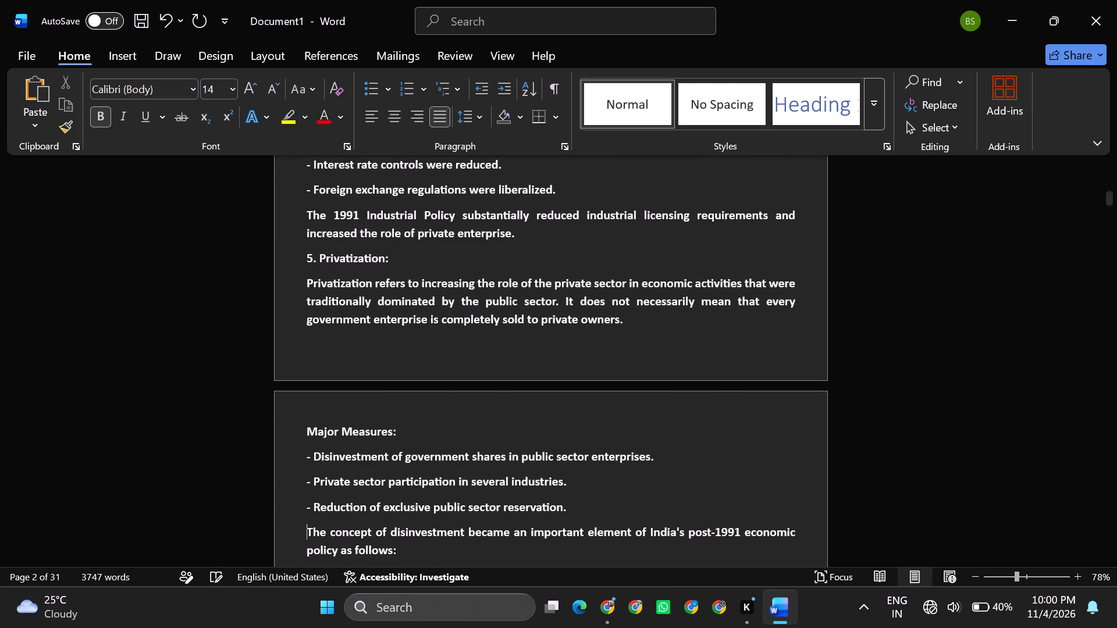
pyautogui.press('Down')
pyautogui.press('Down')
pyautogui.press('Down')
pyautogui.press('BackSpace')
pyautogui.press('Down')
pyautogui.press('Down')
pyautogui.press('Down')
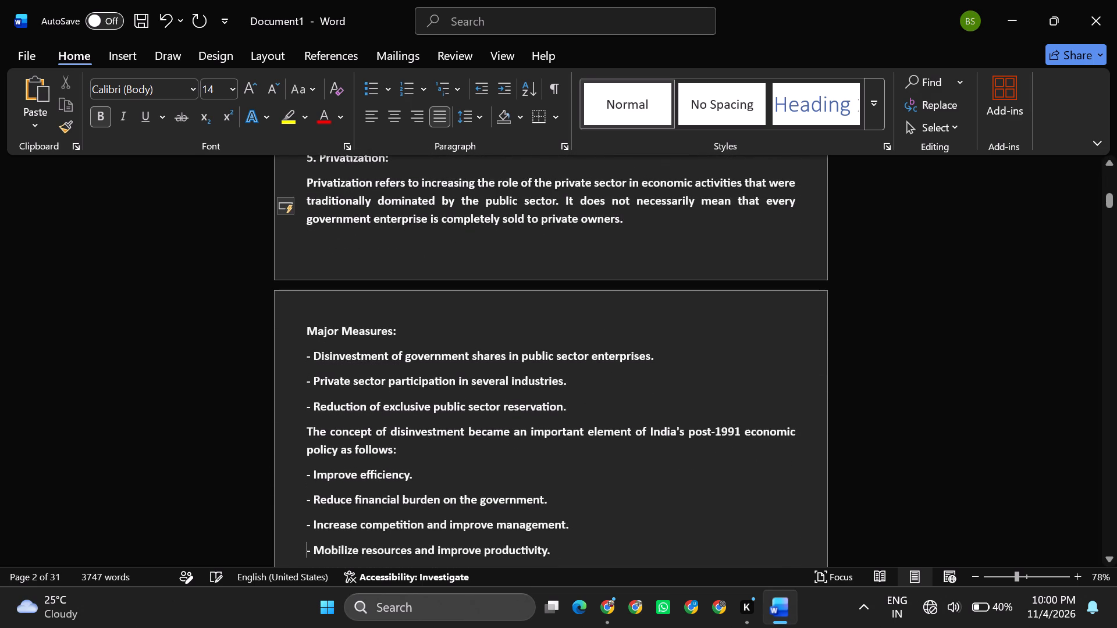
pyautogui.press('Down')
pyautogui.press('Down')
pyautogui.press('BackSpace')
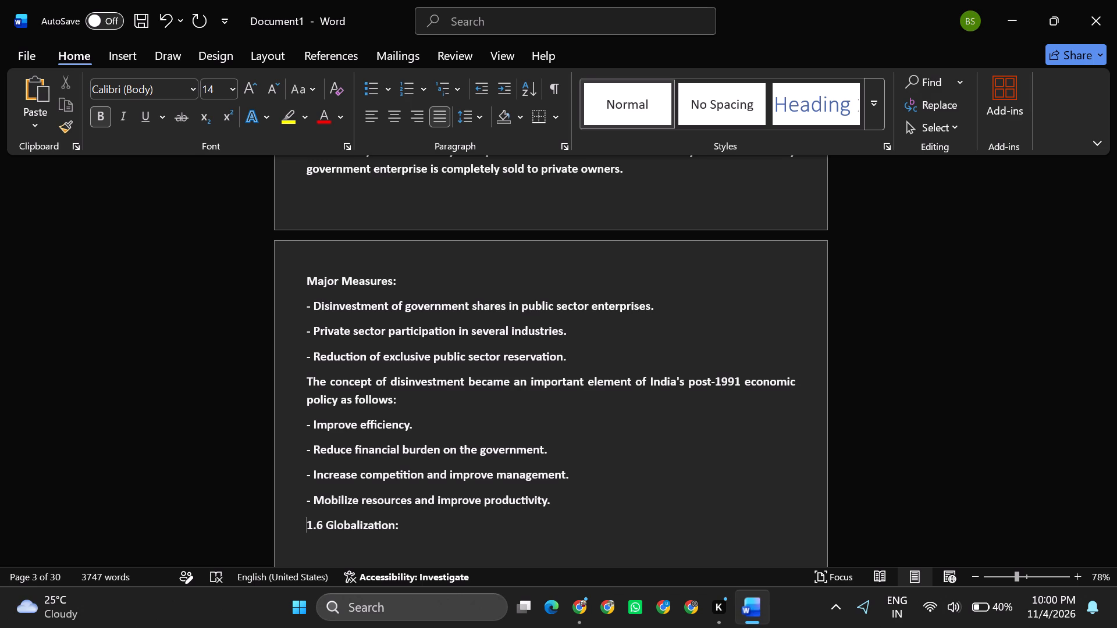
# Renumber the "1.6 Globalization:" heading as "6. Globalization:".
pyautogui.hotkey('shift', 'Right')
pyautogui.hotkey('shift', 'Right')
pyautogui.press('BackSpace')
pyautogui.press('Right')
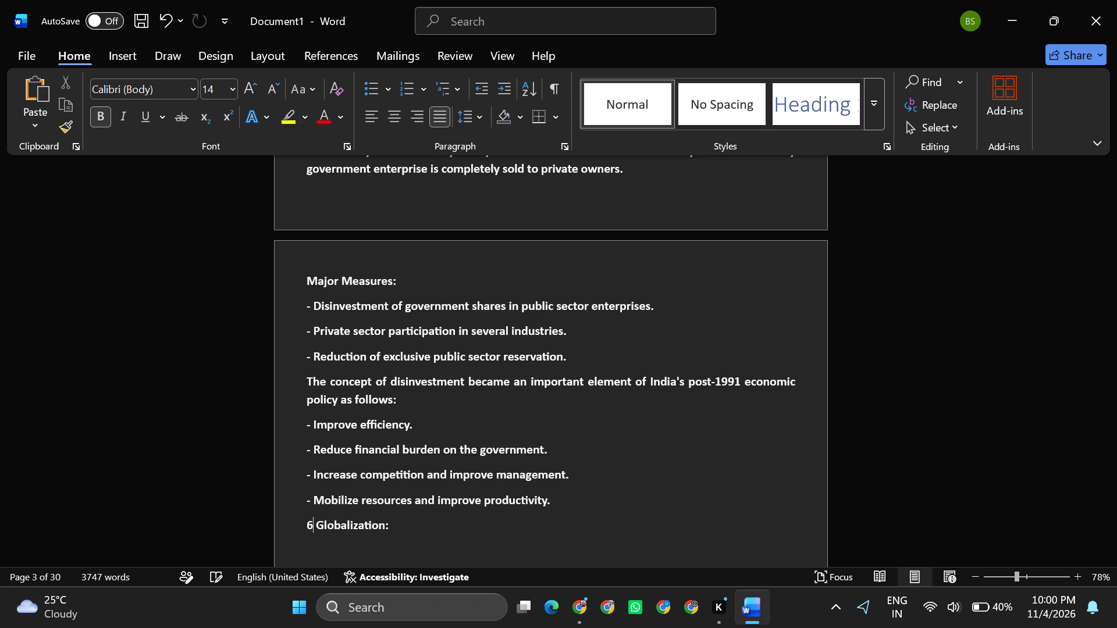
pyautogui.press('.')
# Remove the blank lines between the "6. Globalization:" heading and its two paragraphs.
pyautogui.press('Down')
pyautogui.press('Left')
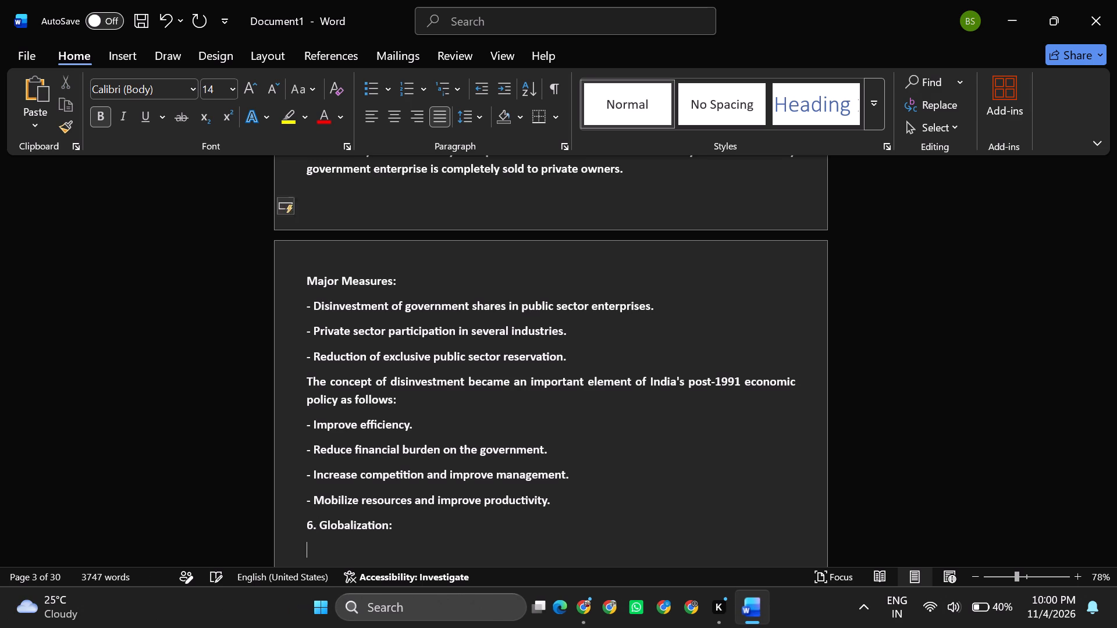
pyautogui.press('Right')
pyautogui.press('Right')
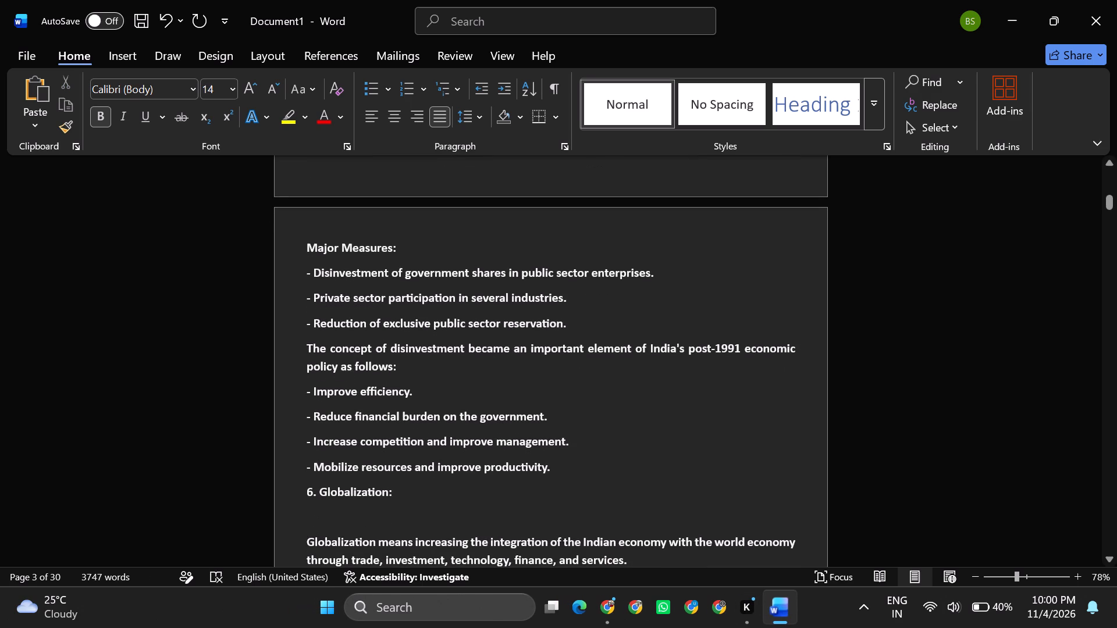
pyautogui.press('Down')
pyautogui.press('Down')
pyautogui.press('Up')
pyautogui.press('Up')
pyautogui.press('BackSpace')
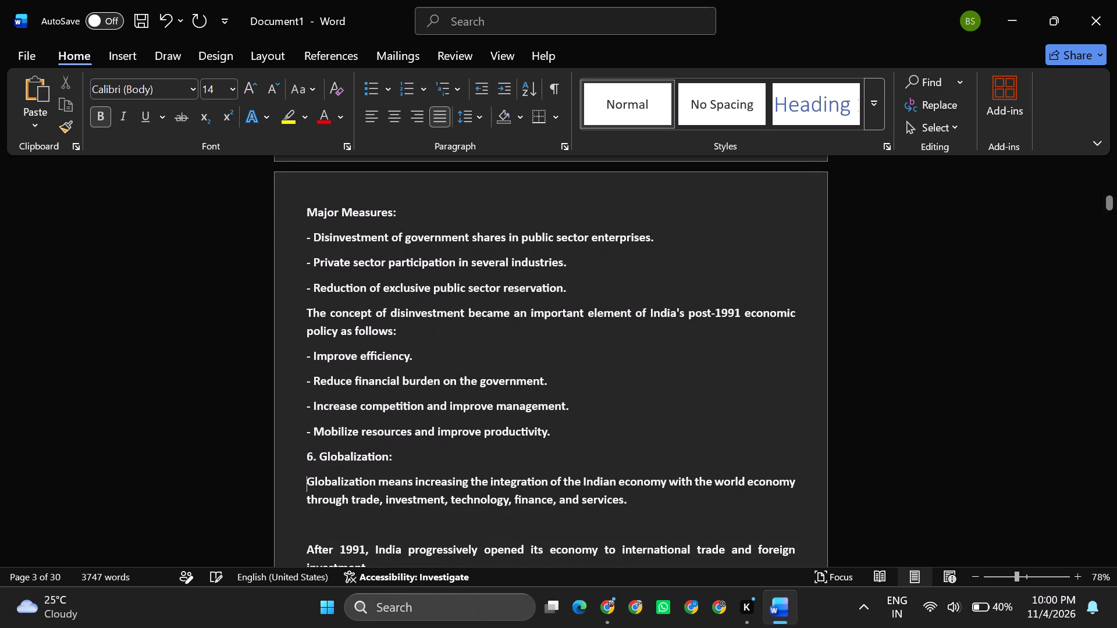
pyautogui.press('Down')
pyautogui.press('Down')
pyautogui.press('Down')
pyautogui.press('BackSpace')
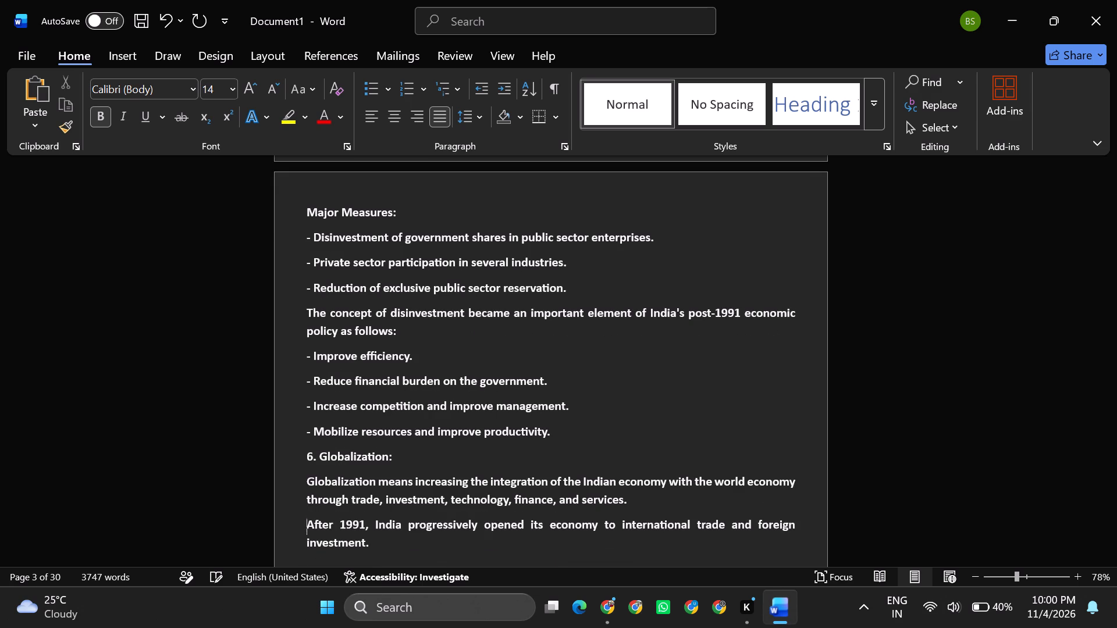
# Remove the blank lines around the Globalization "Objectives:" subheading and below its list, up to the "1.7 Industrial Sector Reforms:" heading.
pyautogui.press('Down')
pyautogui.press('Down')
pyautogui.press('Down')
pyautogui.press('BackSpace')
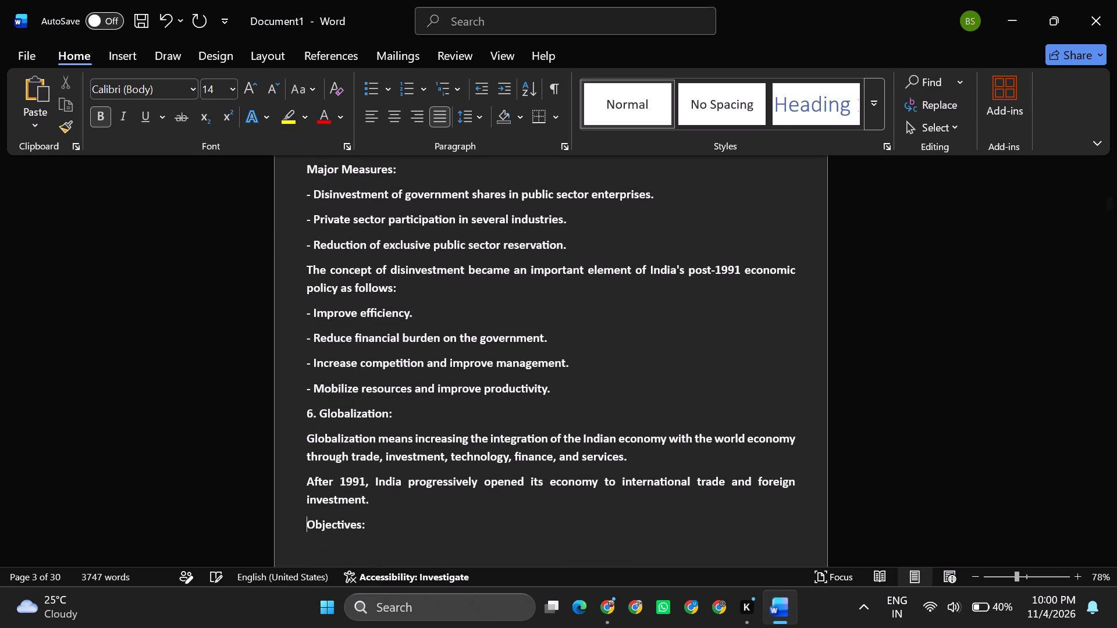
pyautogui.press('Down')
pyautogui.press('Down')
pyautogui.press('BackSpace')
pyautogui.press('Down')
pyautogui.press('Down')
pyautogui.press('Down')
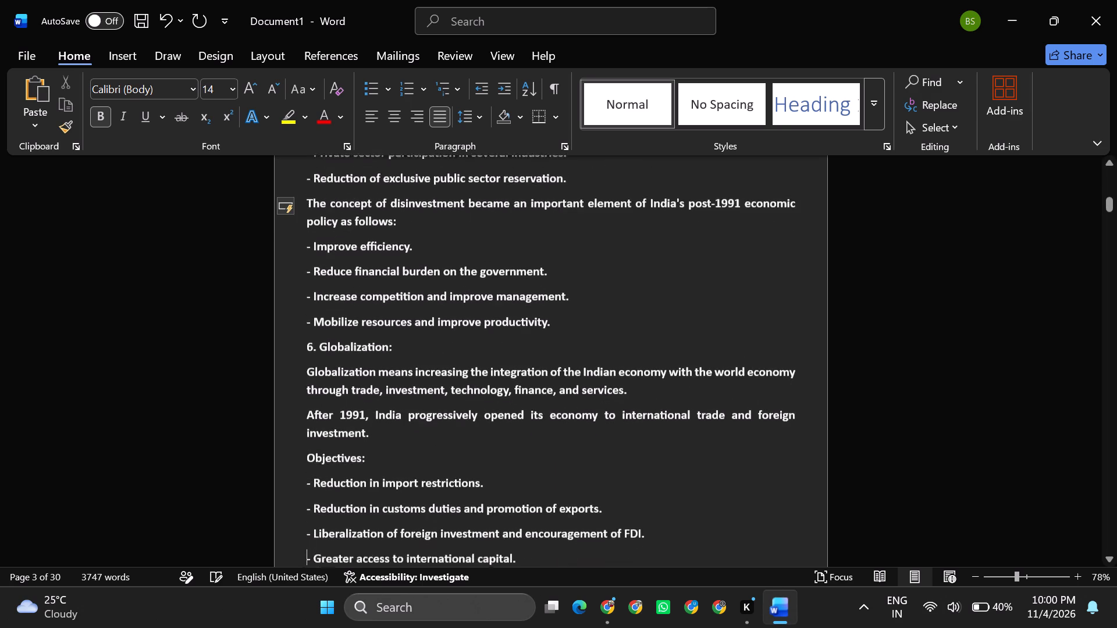
pyautogui.press('Down')
pyautogui.press('Down')
pyautogui.press('Down')
pyautogui.press('BackSpace')
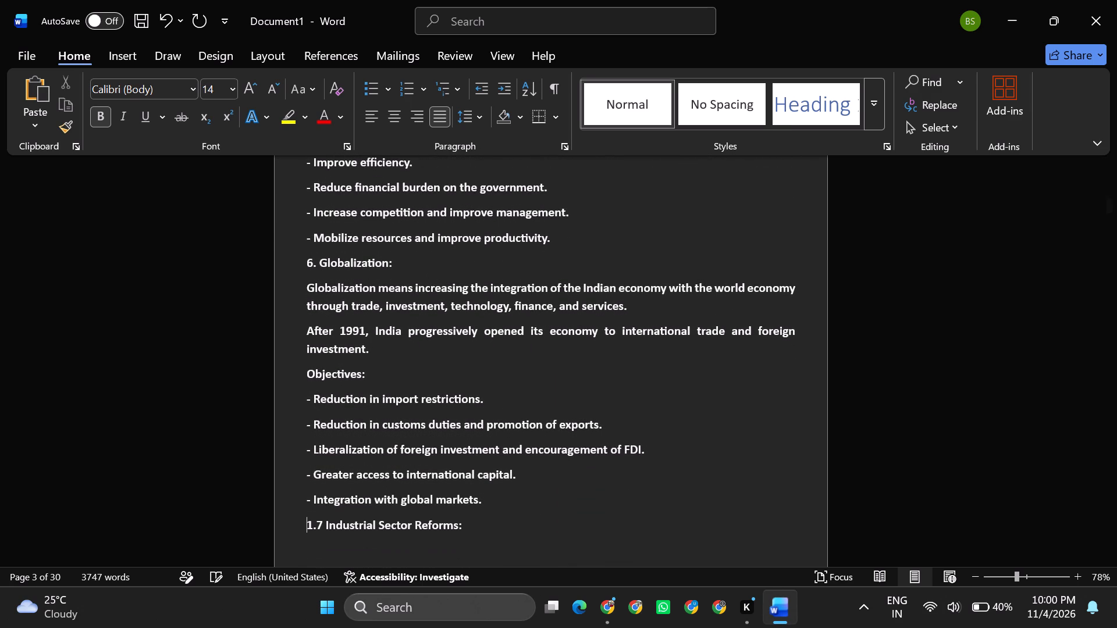
# Renumber the "1.7 Industrial Sector Reforms:" heading as "7. Industrial Sector Reforms:".
pyautogui.hotkey('shift', 'Right')
pyautogui.hotkey('shift', 'Right')
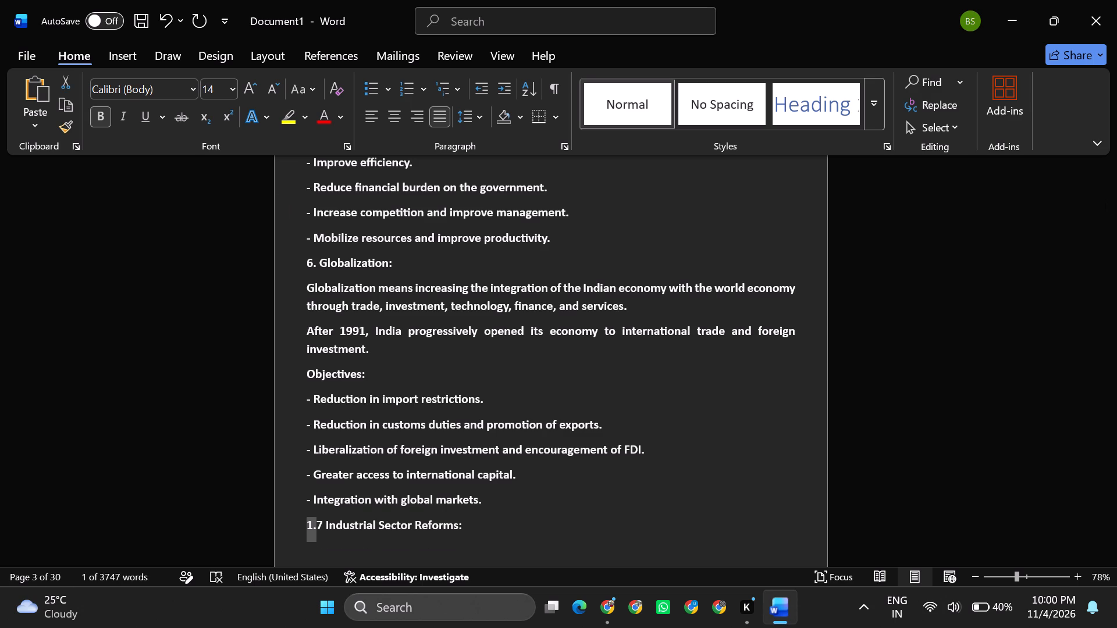
pyautogui.press('BackSpace')
pyautogui.press('Right')
pyautogui.press('.')
# Remove the blank lines above and below the July 1991 Industrial Policy paragraph, under the Industrial Sector Reforms heading.
pyautogui.press('Down')
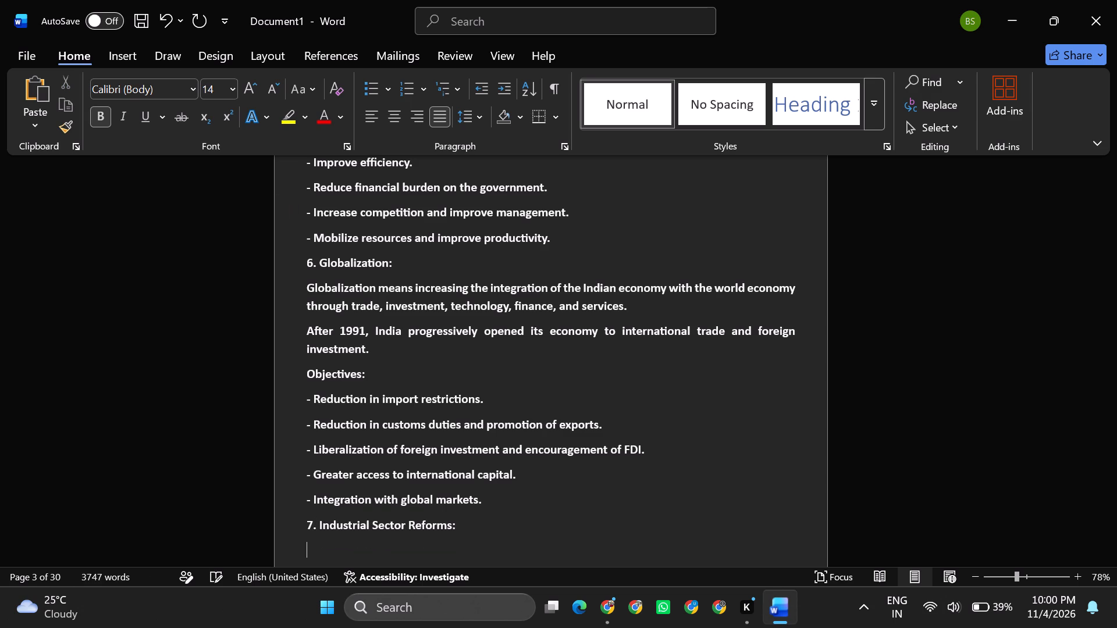
pyautogui.press('Left')
pyautogui.press('Right')
pyautogui.press('Down')
pyautogui.press('Down')
pyautogui.press('Down')
pyautogui.press('Up')
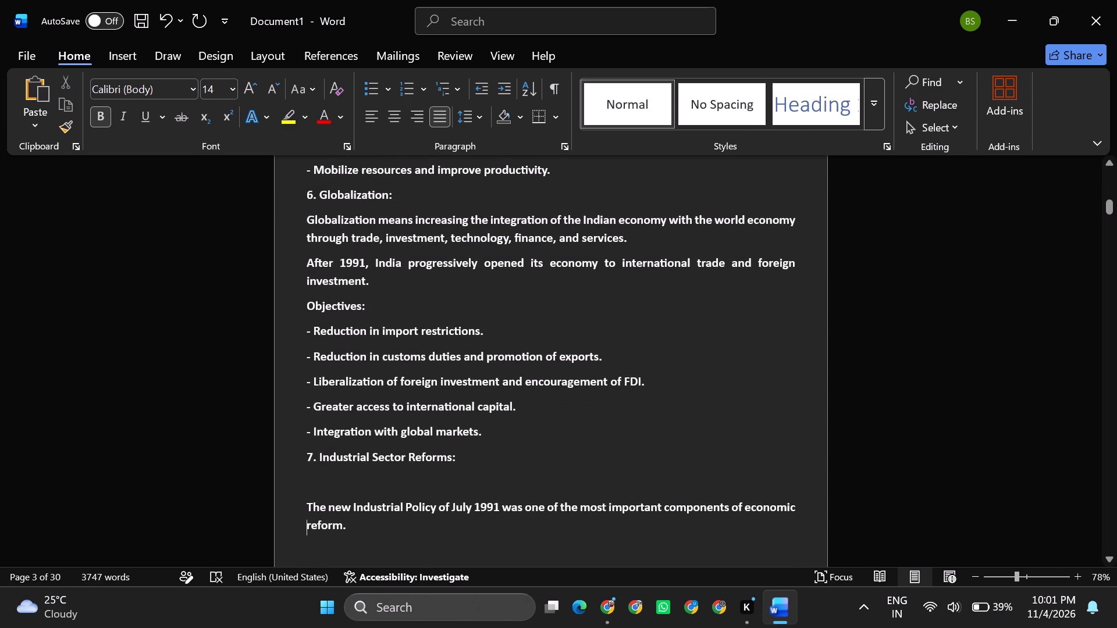
pyautogui.press('Up')
pyautogui.press('BackSpace')
pyautogui.press('Down')
pyautogui.press('Down')
pyautogui.press('BackSpace')
# Remove the blank line between the last industrial reform item and the "1.8 Foreign Investment Reforms:" heading.
pyautogui.press('Down')
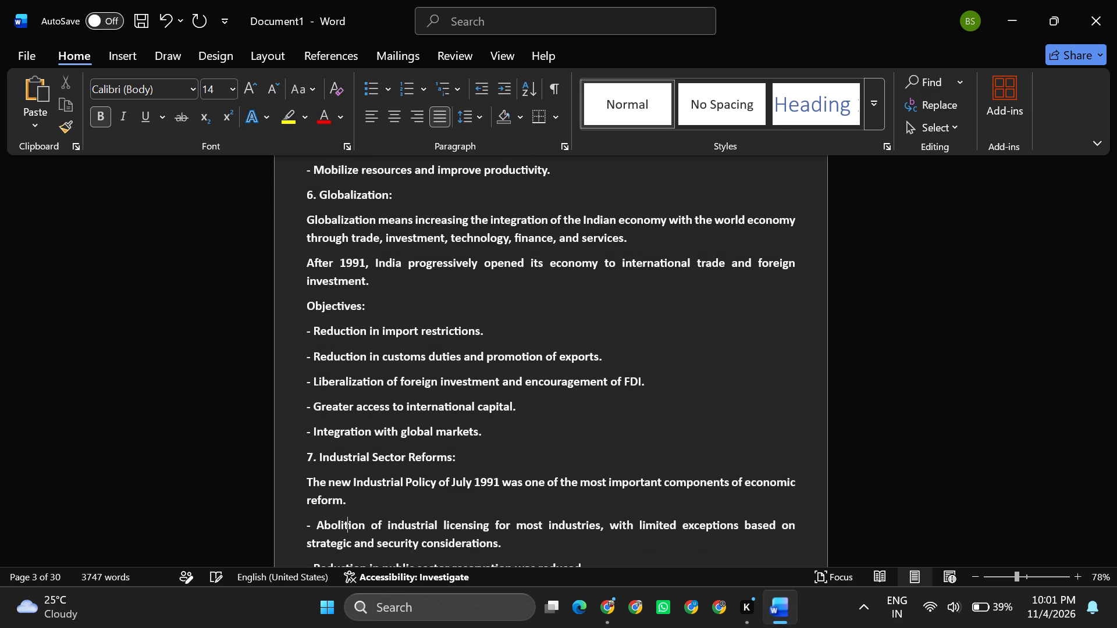
pyautogui.press('Down')
pyautogui.press('Down')
pyautogui.press('Down')
pyautogui.press('Down')
pyautogui.press('Up')
pyautogui.press('Up')
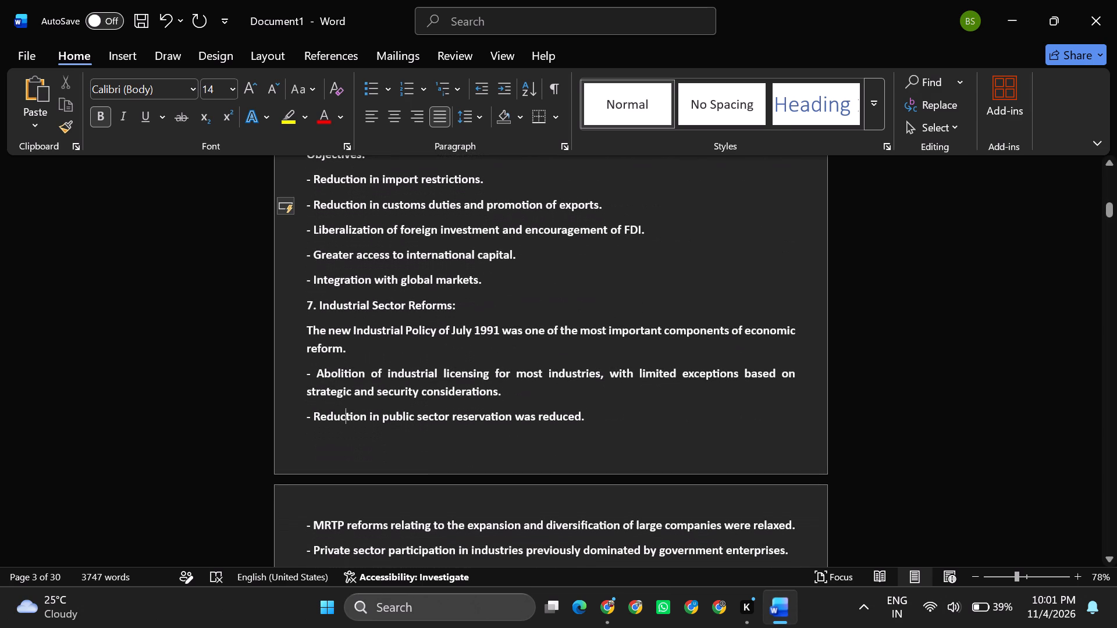
pyautogui.press('Down')
pyautogui.press('Down')
pyautogui.press('Down')
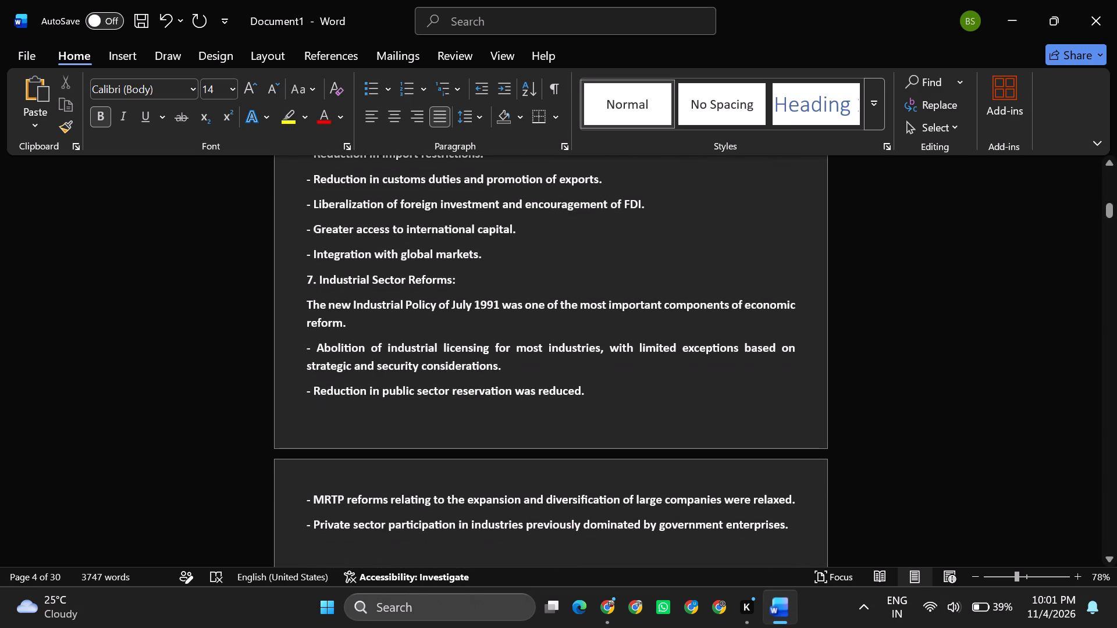
pyautogui.press('BackSpace')
# Renumber the "1.8 Foreign Investment Reforms:" heading as "8. Foreign Investment Reforms:".
pyautogui.press('Right')
pyautogui.press('Right')
pyautogui.press('Right')
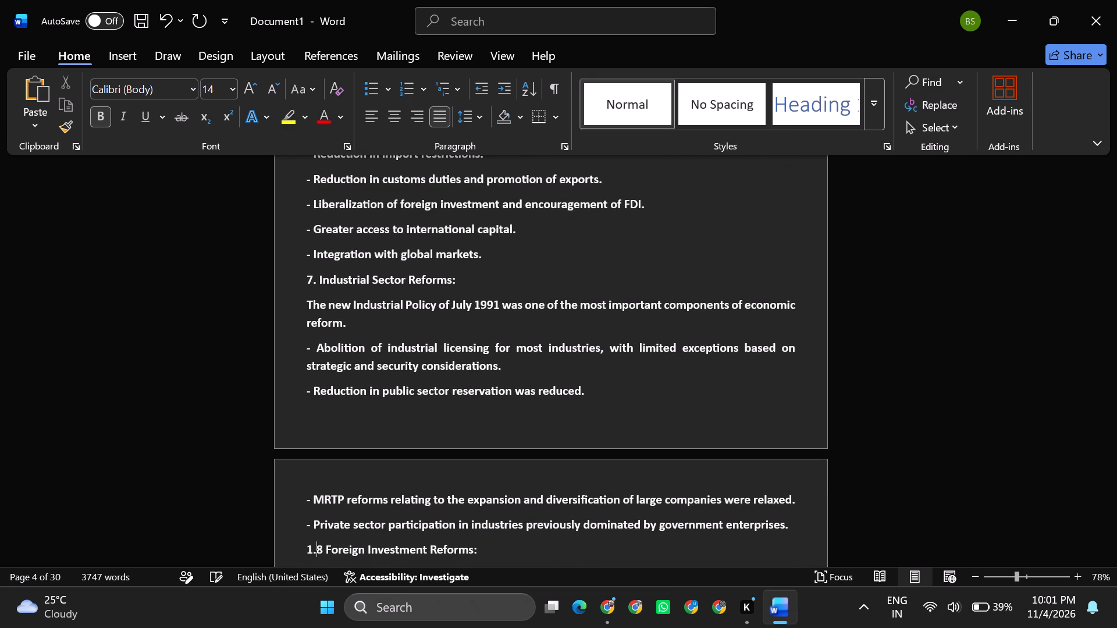
pyautogui.press('Right')
pyautogui.press('BackSpace')
pyautogui.press('BackSpace')
pyautogui.press('BackSpace')
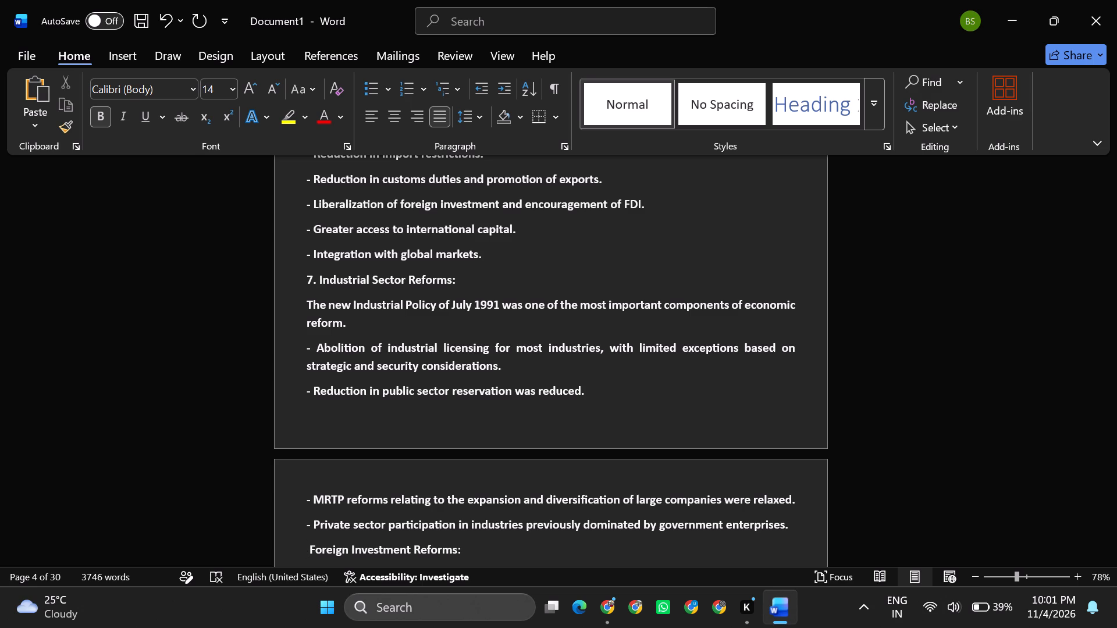
pyautogui.write('8.')
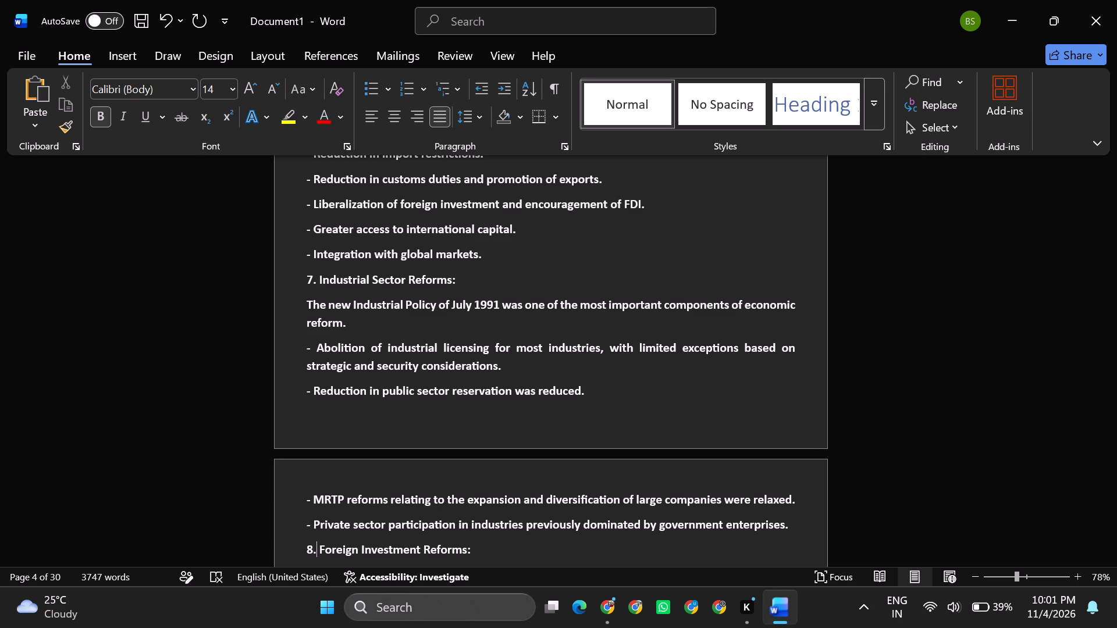
# Remove the blank lines between the Foreign Investment Reforms heading, its introductory paragraph and the "FDI:" subheading.
pyautogui.press('Down')
pyautogui.press('Down')
pyautogui.press('Left')
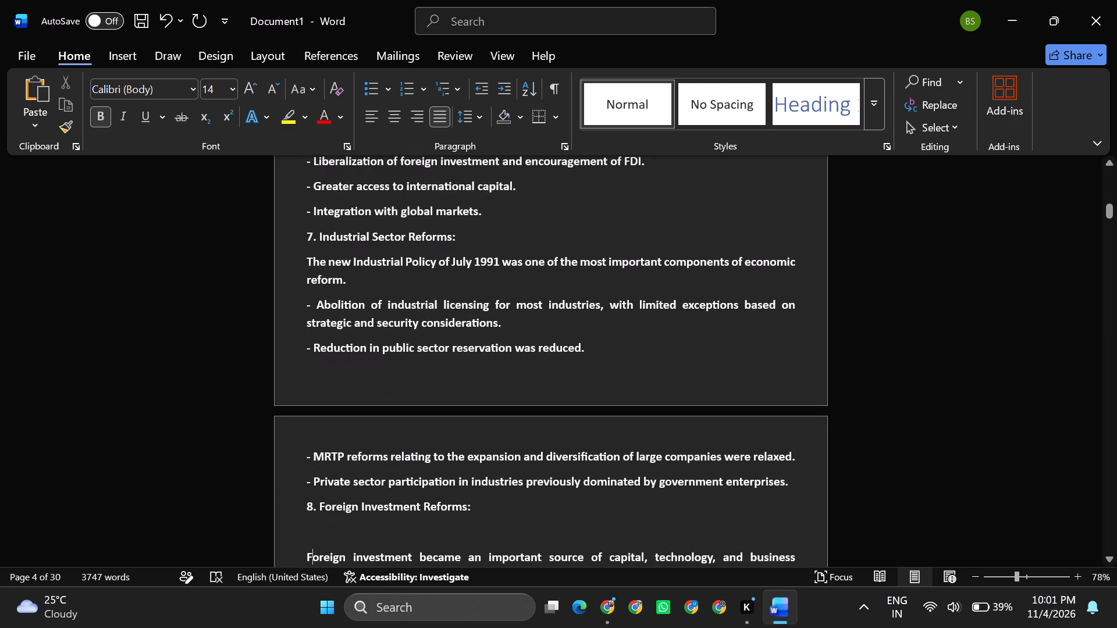
pyautogui.press('Left')
pyautogui.press('BackSpace')
pyautogui.press('Down')
pyautogui.press('Down')
pyautogui.press('Down')
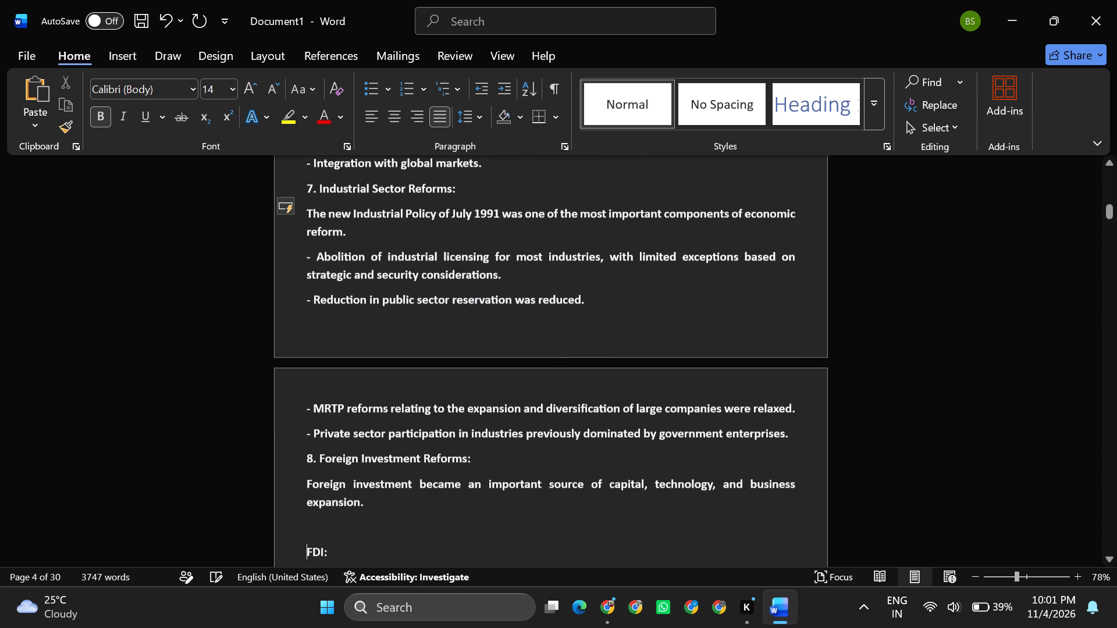
pyautogui.press('BackSpace')
# Remove the blank lines below the FDI, FPI and investment liberalization paragraphs, up to the "1.9 Tax Reforms:" heading.
pyautogui.press('Down')
pyautogui.press('Down')
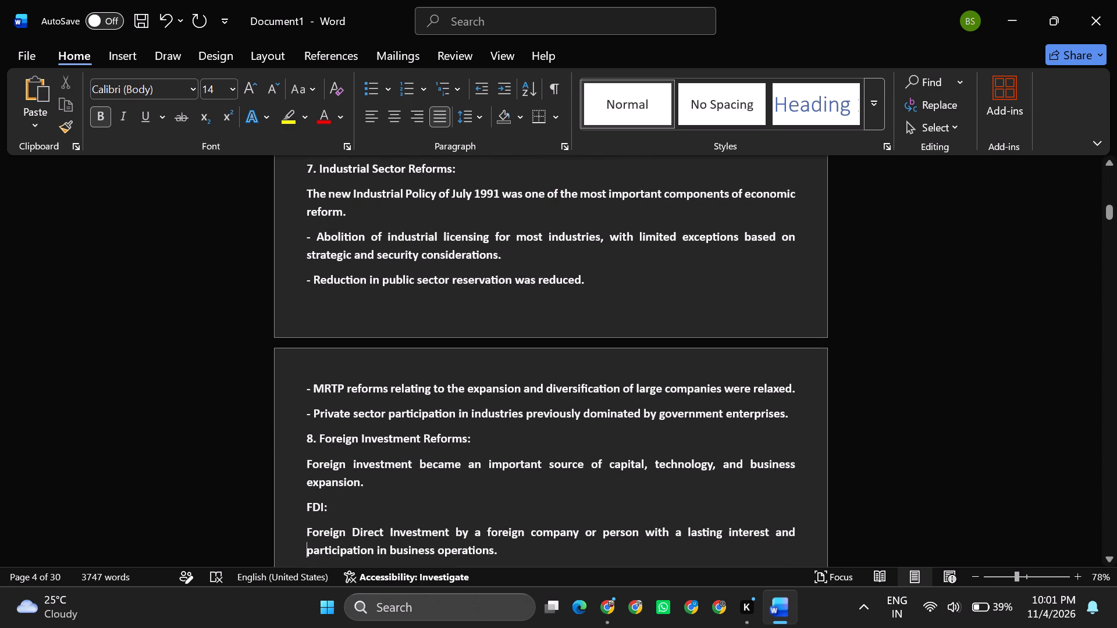
pyautogui.press('Down')
pyautogui.press('Down')
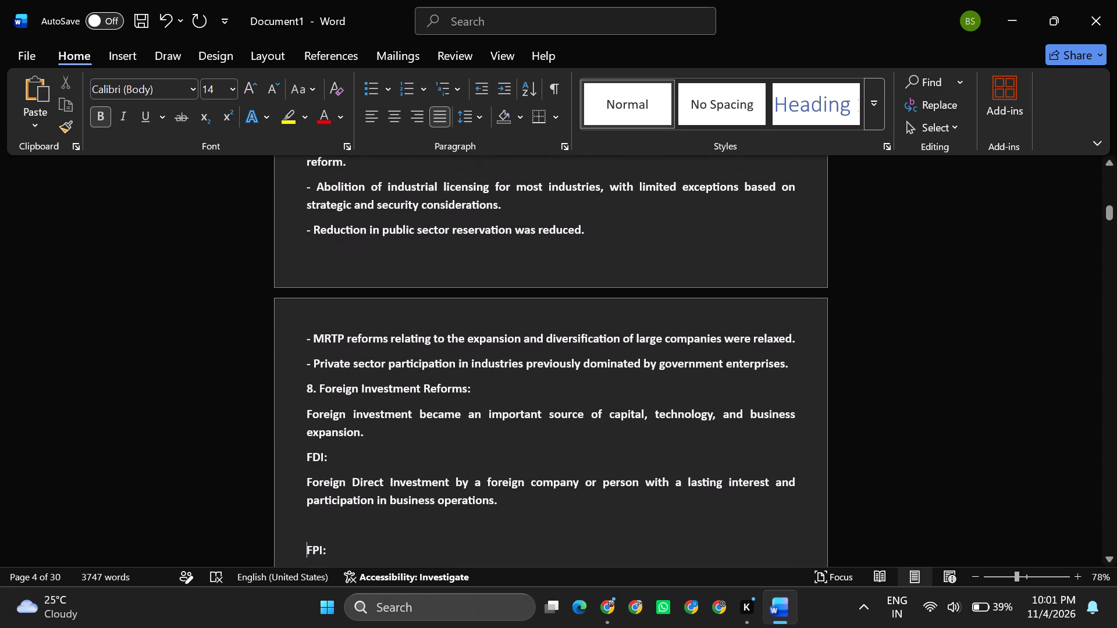
pyautogui.press('BackSpace')
pyautogui.press('Down')
pyautogui.press('Down')
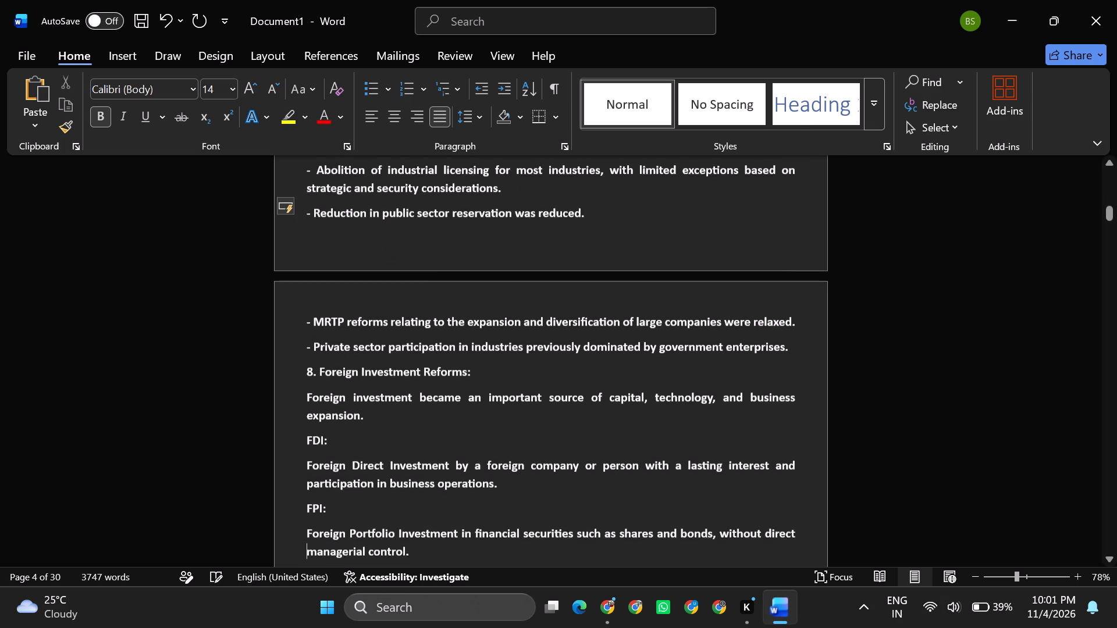
pyautogui.press('Down')
pyautogui.press('Down')
pyautogui.press('BackSpace')
pyautogui.press('Down')
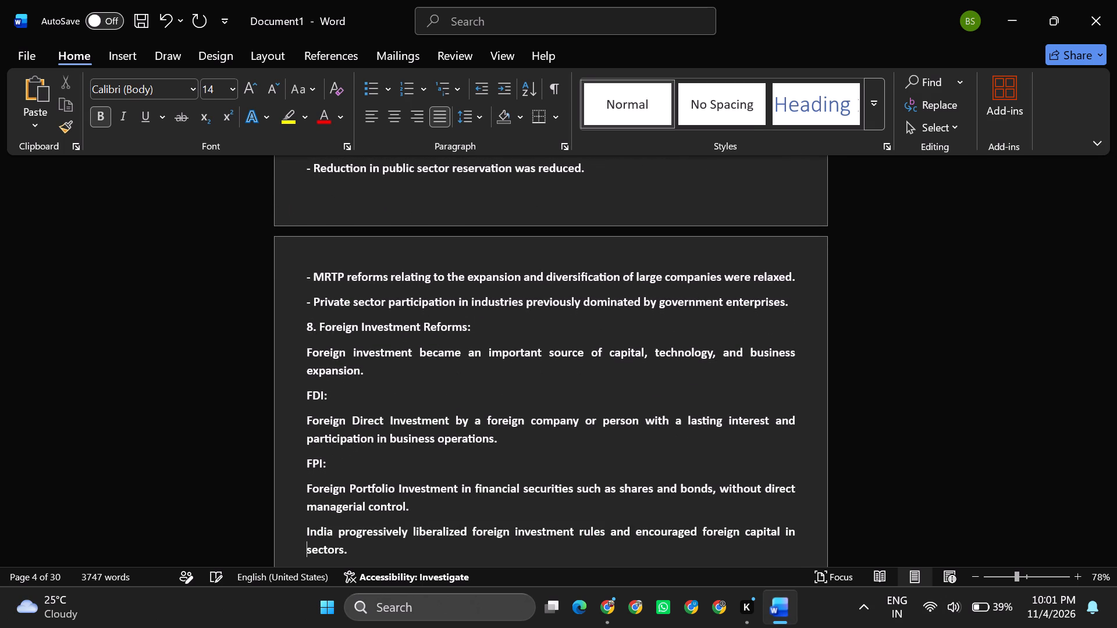
pyautogui.press('Down')
pyautogui.press('Down')
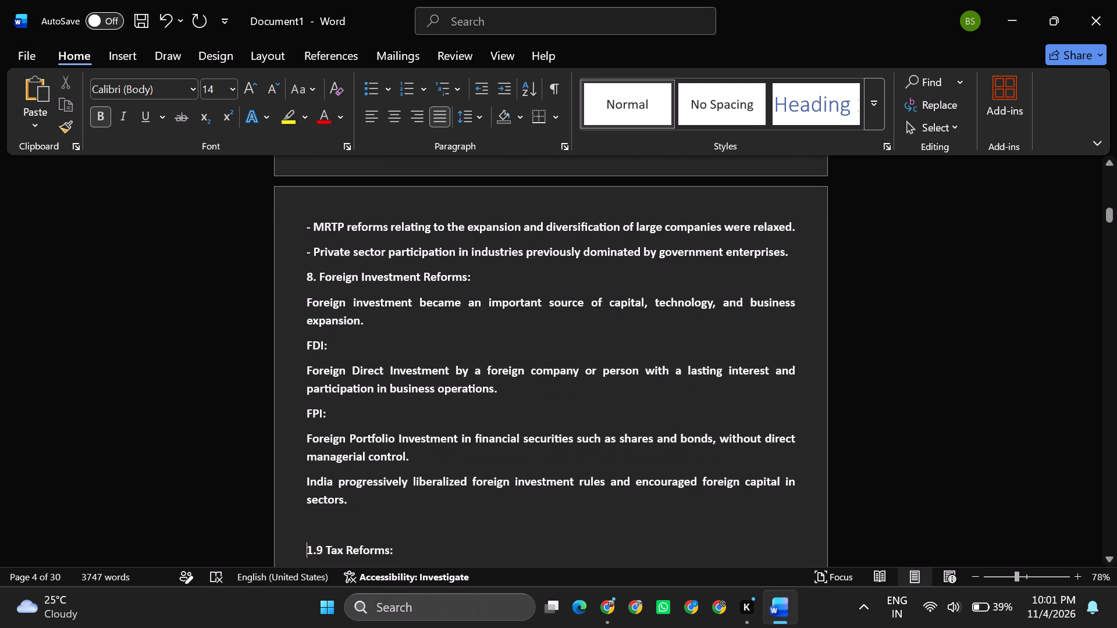
pyautogui.press('BackSpace')
# Renumber the "1.9 Tax Reforms:" heading as "9. Tax Reforms:".
pyautogui.press('Delete')
pyautogui.press('Delete')
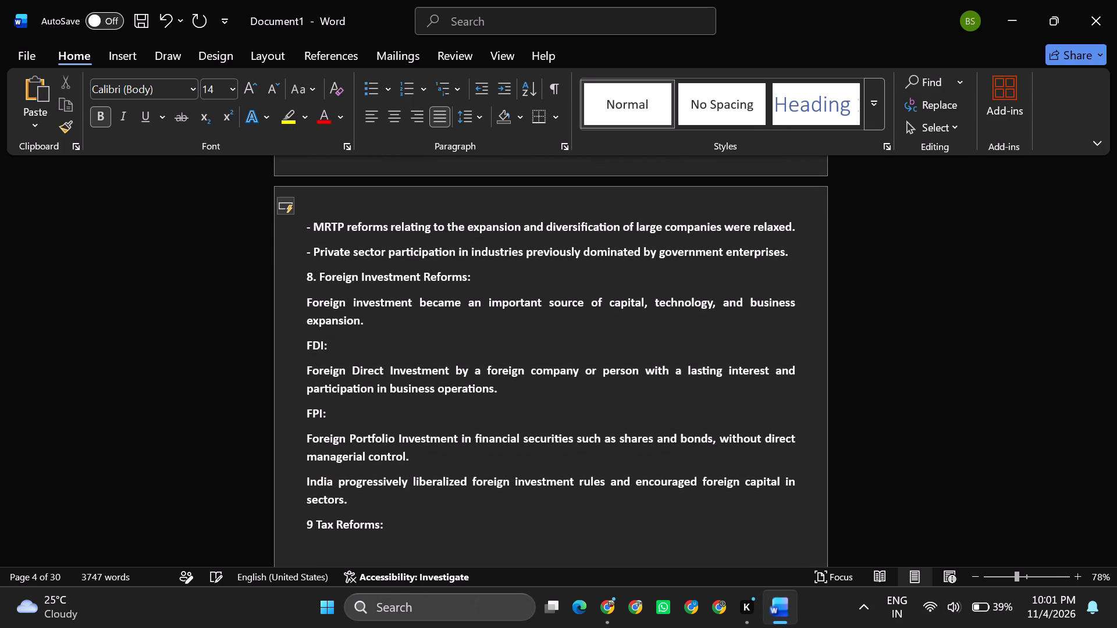
pyautogui.press('Right')
pyautogui.press('.')
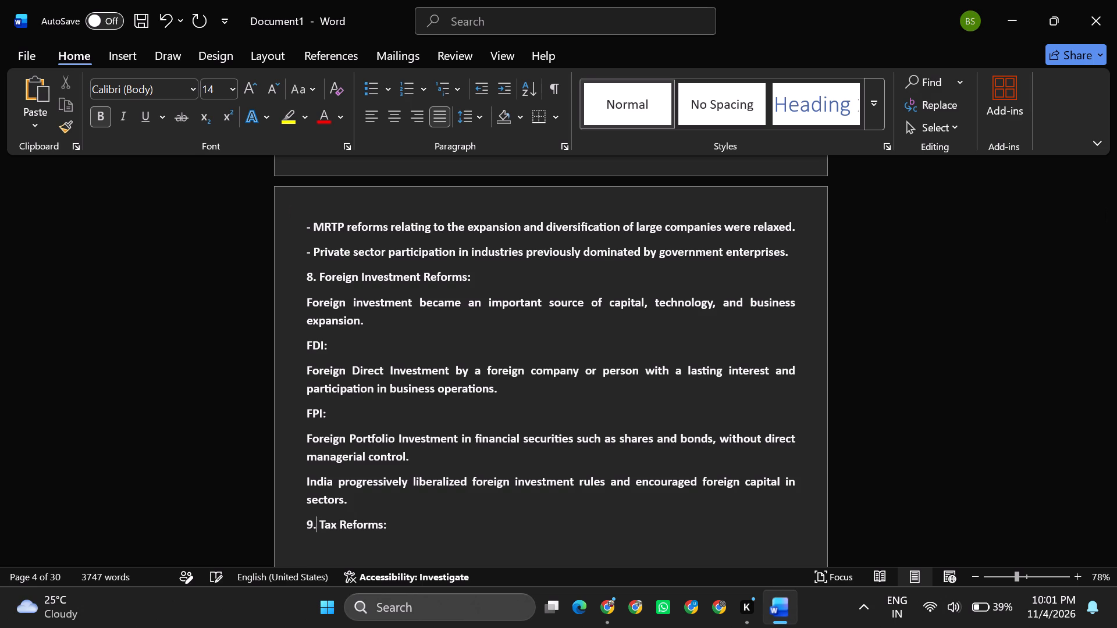
# Remove the blank lines between the Tax Reforms heading, its paragraph, the "Objectives:" subheading and the first objective.
pyautogui.press('Down')
pyautogui.press('BackSpace')
pyautogui.press('Down')
pyautogui.press('Down')
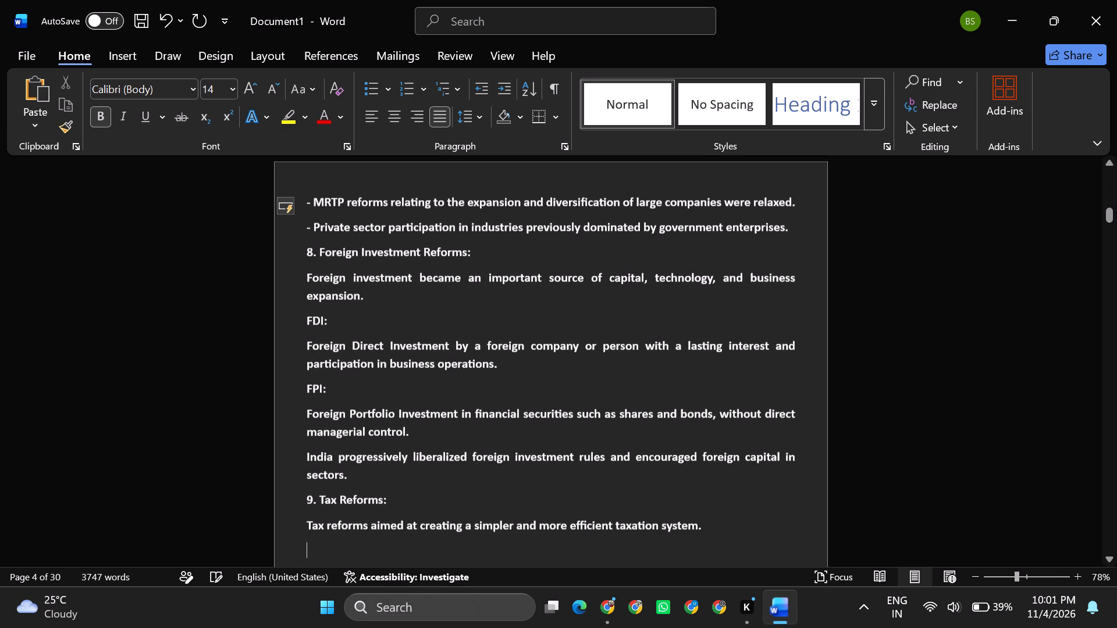
pyautogui.press('BackSpace')
pyautogui.press('Right')
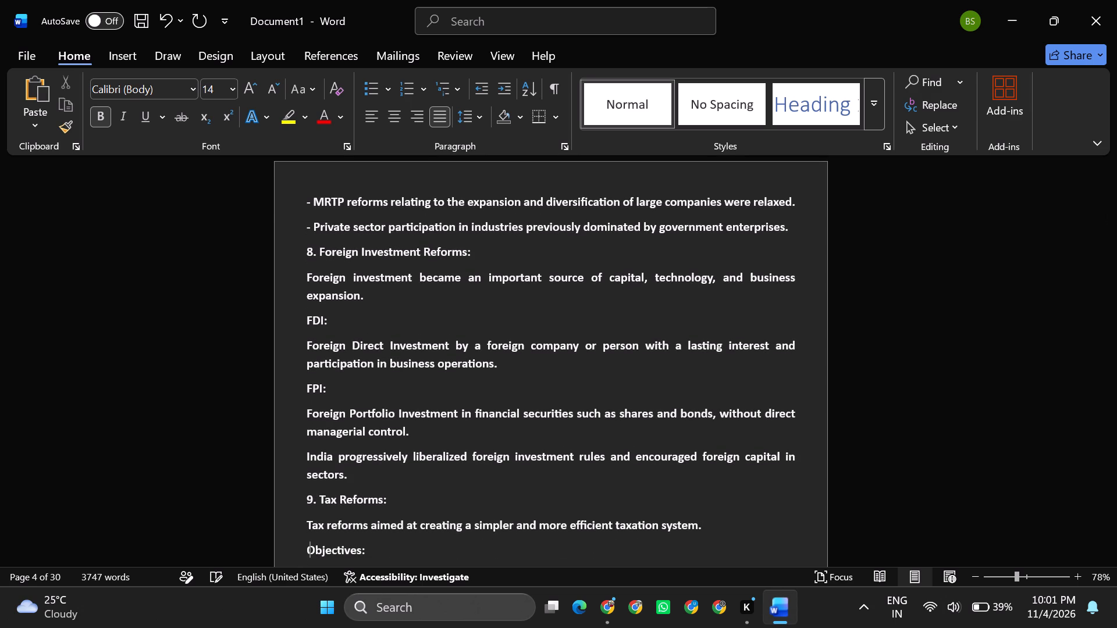
pyautogui.press('Down')
pyautogui.press('BackSpace')
# Remove the blank line between the Tax Reforms objectives list and the paragraph on the indirect tax system and GST.
pyautogui.press('Down')
pyautogui.press('Up')
pyautogui.press('Right')
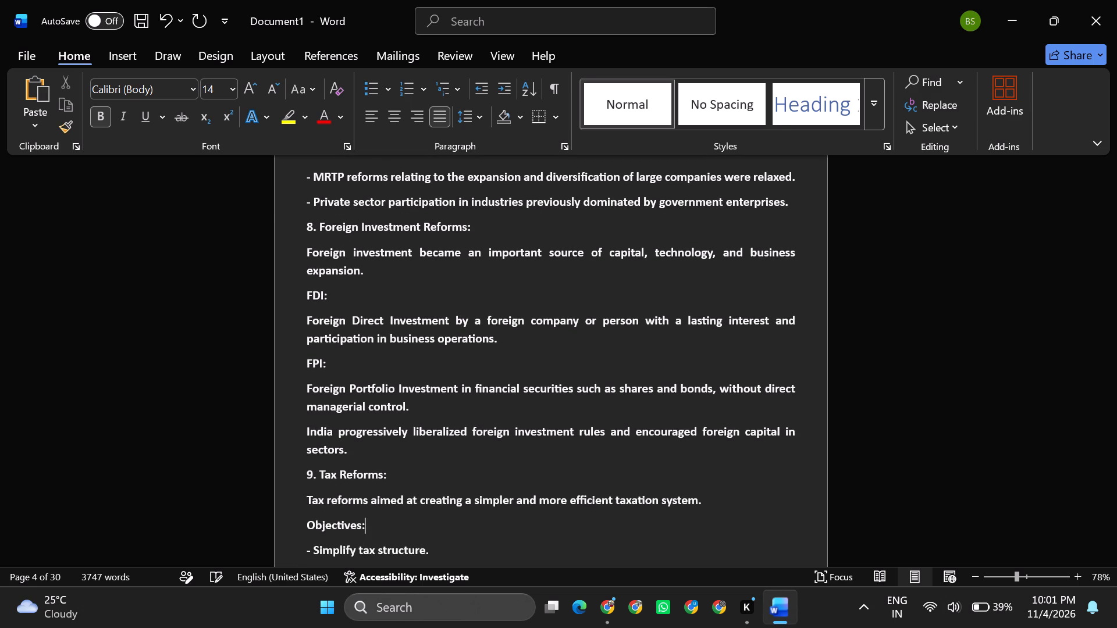
pyautogui.press('Down')
pyautogui.press('Down')
pyautogui.press('Down')
pyautogui.press('Down')
pyautogui.press('Down')
pyautogui.press('BackSpace')
# Renumber the "1.10 Fiscal Reforms:" heading as "10. Fiscal Reforms:" and remove the blank line above it.
pyautogui.press('Down')
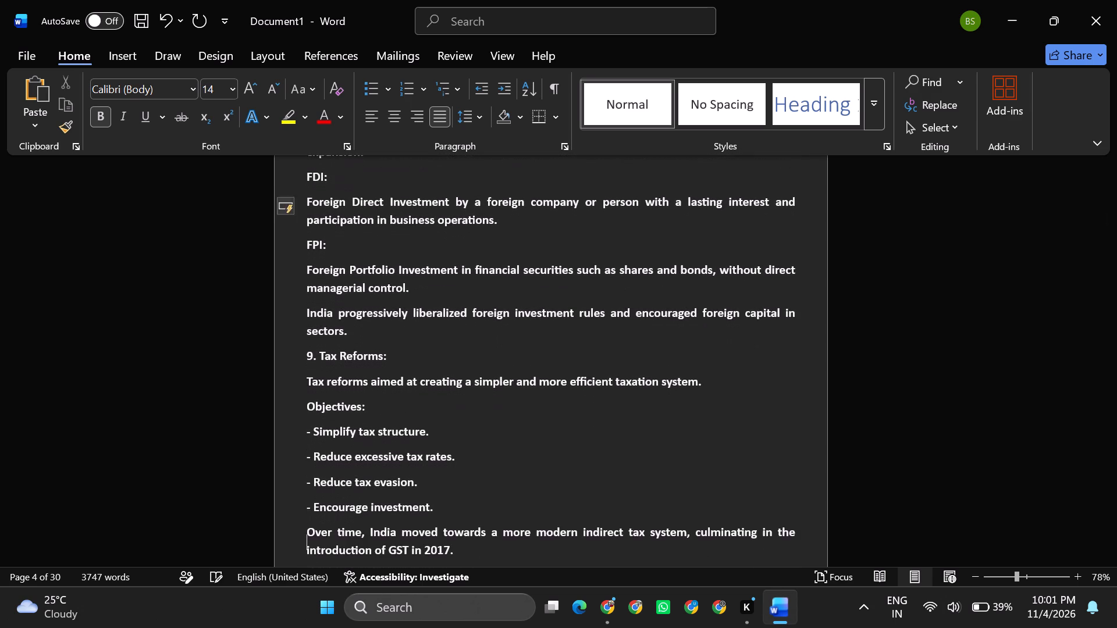
pyautogui.press('Down')
pyautogui.press('Down')
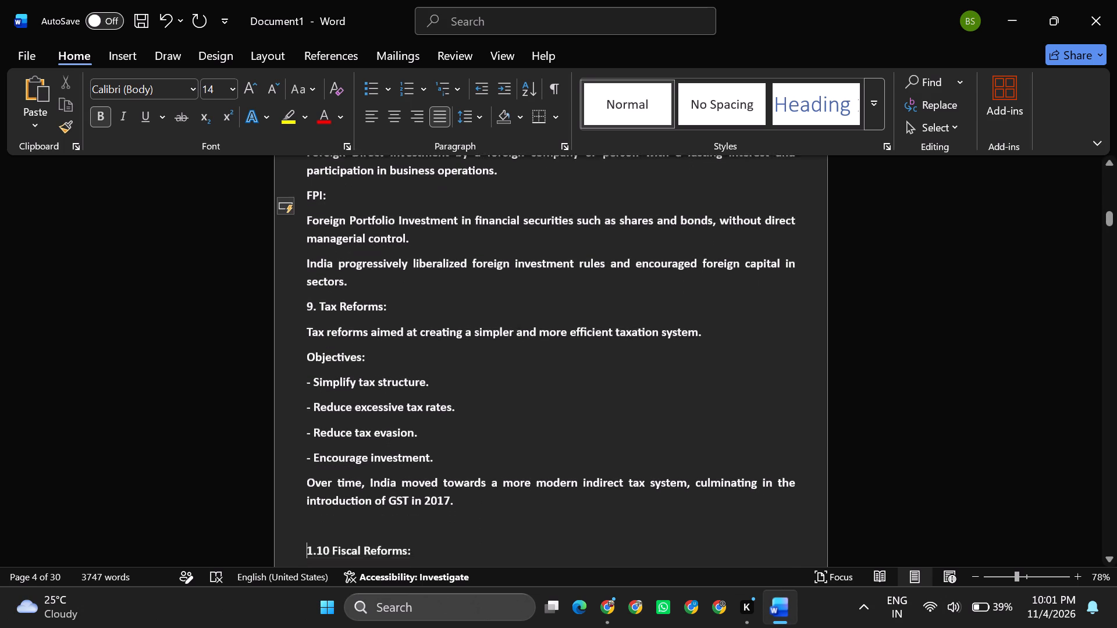
pyautogui.press('Down')
pyautogui.press('Up')
pyautogui.press('Right')
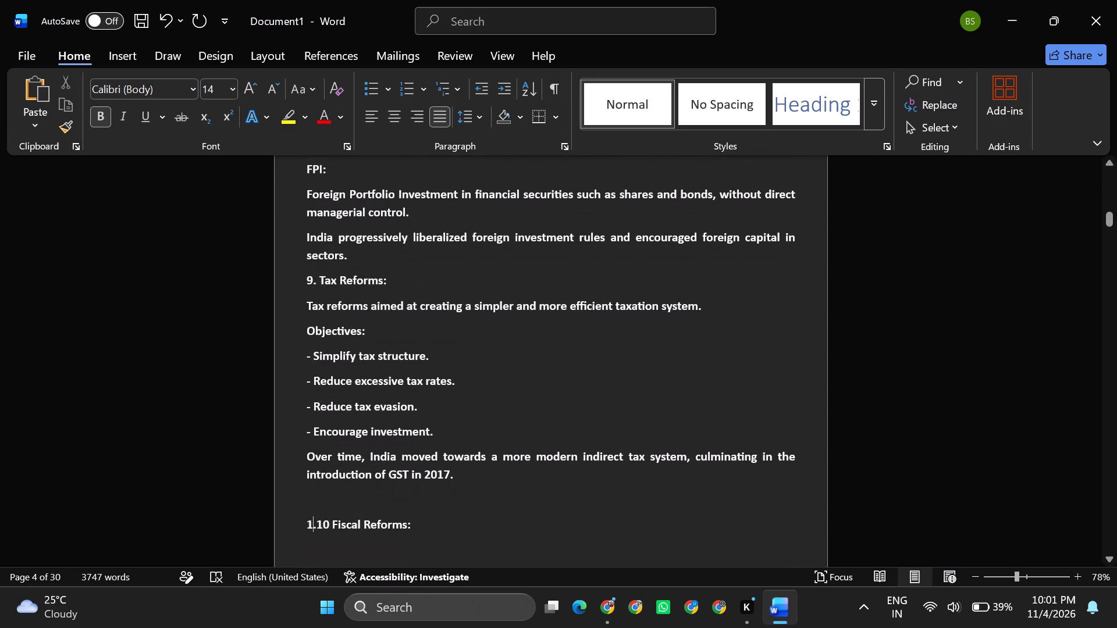
pyautogui.press('Right')
pyautogui.press('BackSpace')
pyautogui.press('BackSpace')
pyautogui.press('BackSpace')
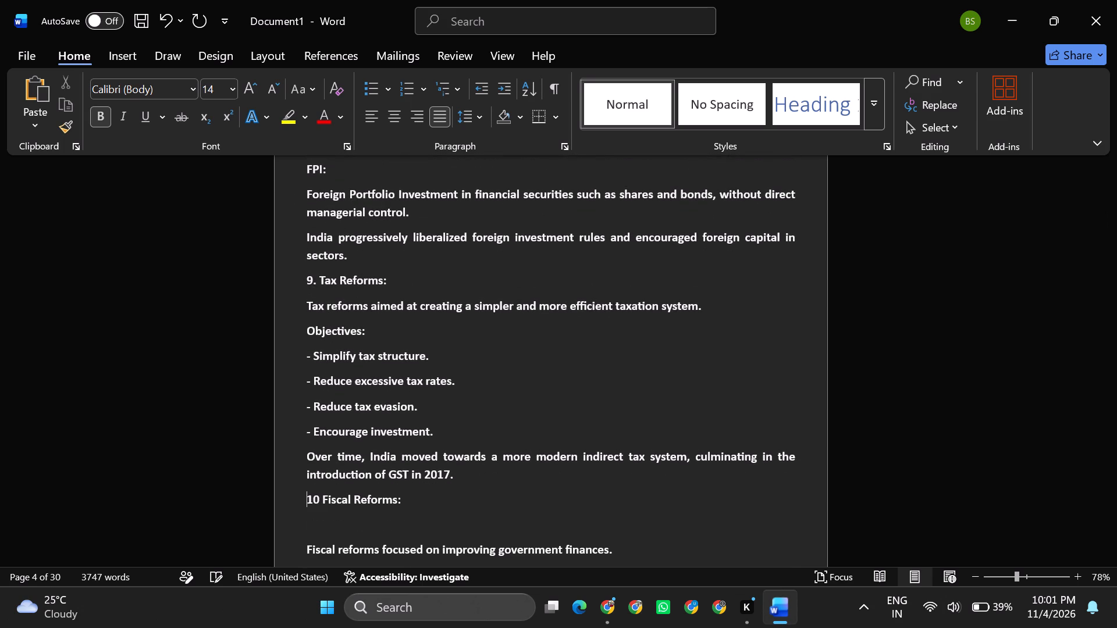
pyautogui.press('Right')
pyautogui.press('Right')
pyautogui.press('.')
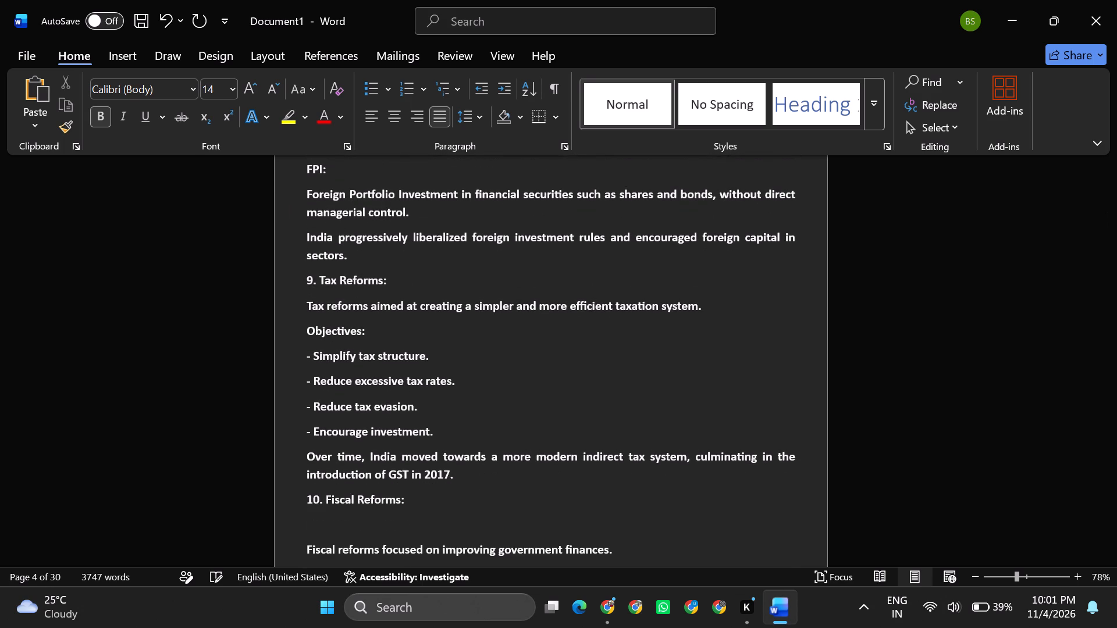
# Remove the blank lines between the Fiscal Reforms heading, its paragraph, the "Objectives:" subheading and the first objective.
pyautogui.press('Down')
pyautogui.press('Down')
pyautogui.press('Left')
pyautogui.press('Left')
pyautogui.press('Left')
pyautogui.press('BackSpace')
pyautogui.press('Down')
pyautogui.press('Down')
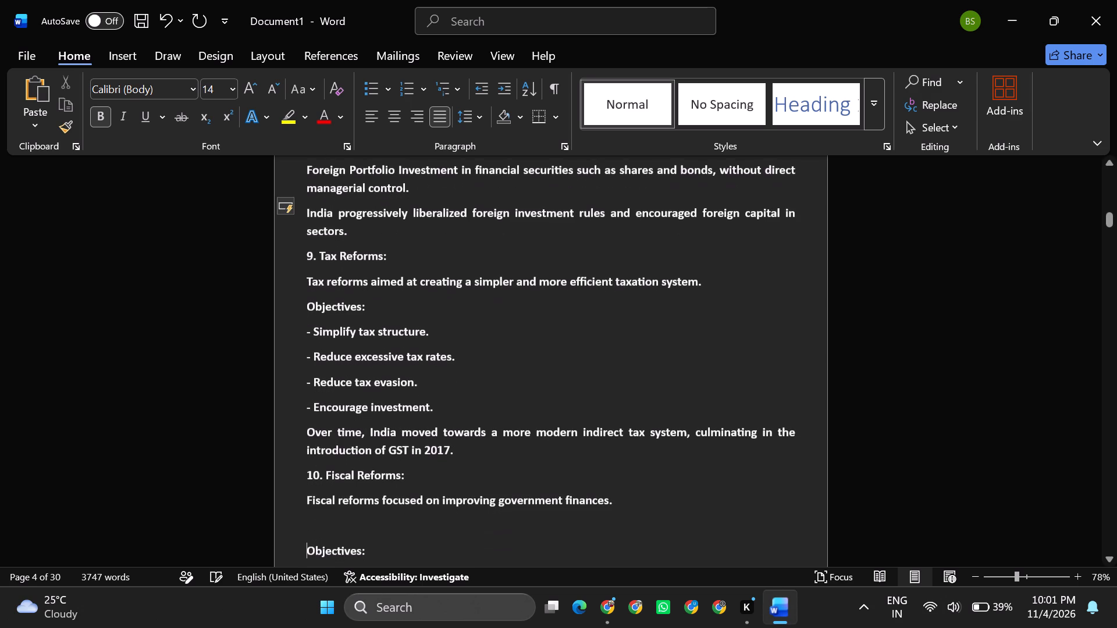
pyautogui.press('BackSpace')
pyautogui.press('Down')
pyautogui.press('Down')
pyautogui.press('BackSpace')
# Remove the blank line between the Fiscal Reforms objectives list and the FRBM Act paragraph.
pyautogui.press('Down')
pyautogui.press('Down')
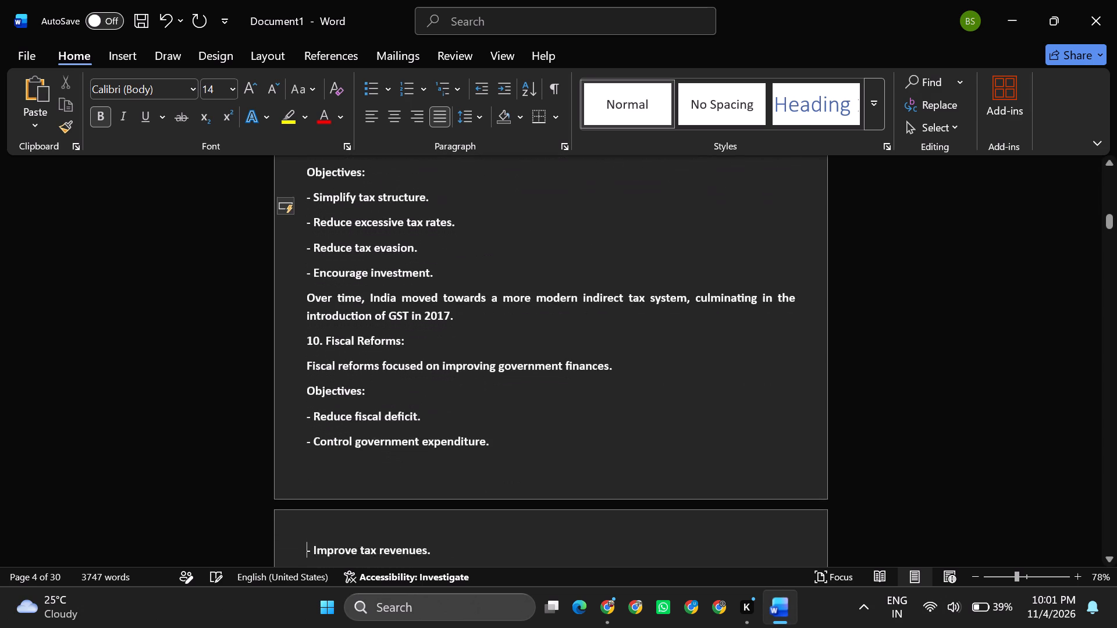
pyautogui.press('Down')
pyautogui.press('Down')
pyautogui.press('Down')
pyautogui.press('Down')
pyautogui.press('BackSpace')
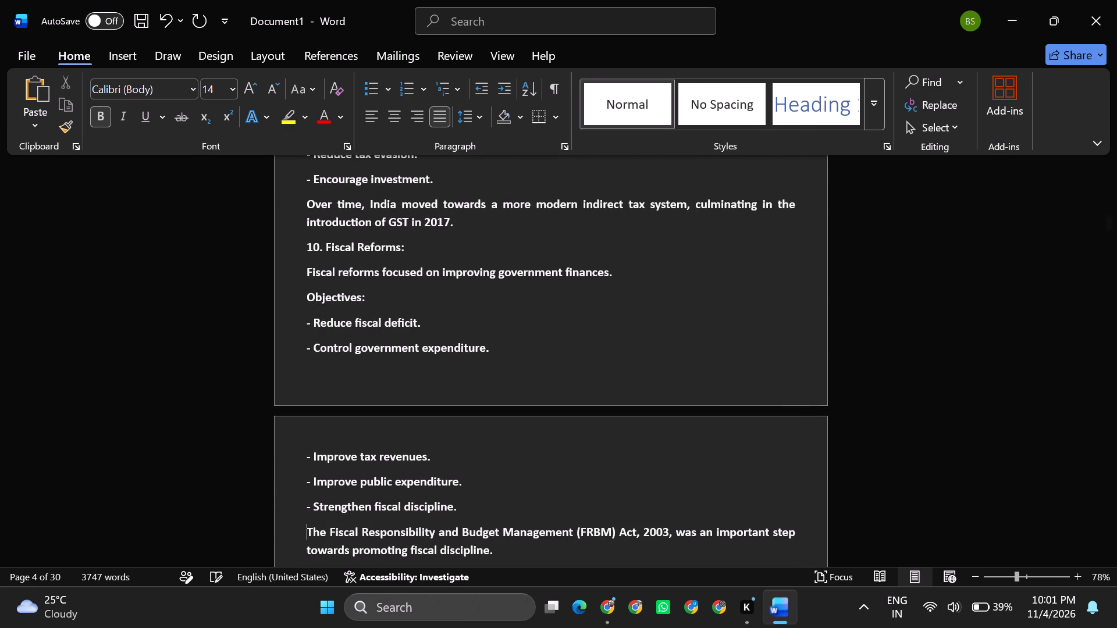
# Insert a divider line with "===" between the FRBM Act paragraph and the question "2. Explain the New Economic Policy (NEP), 1991?".
pyautogui.press('Down')
pyautogui.press('Down')
pyautogui.press('Down')
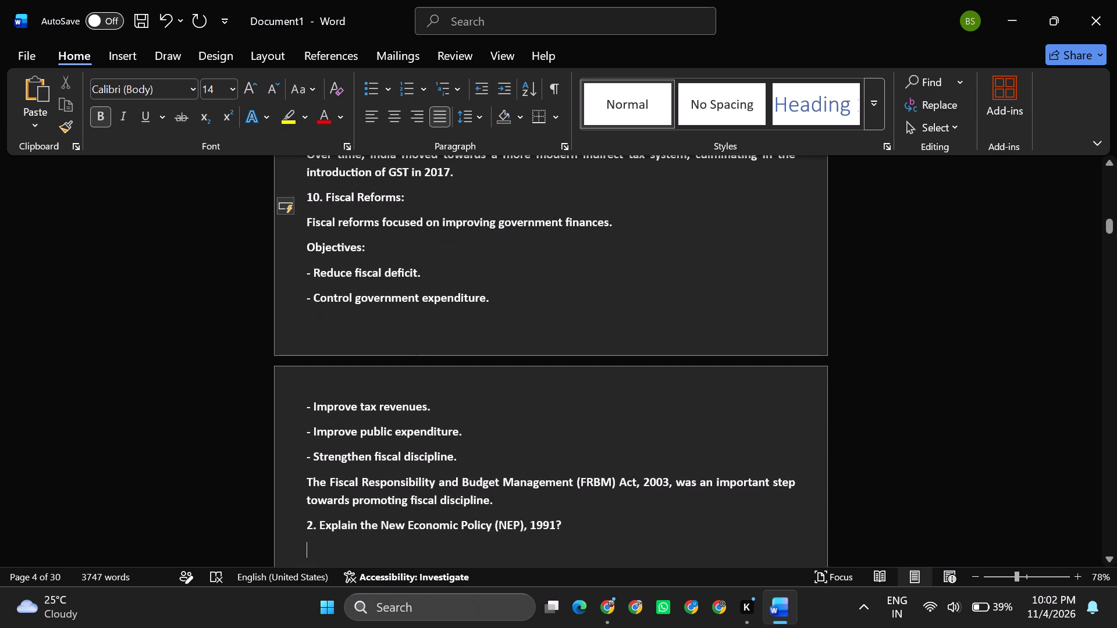
pyautogui.press('Up')
pyautogui.write('===')
pyautogui.press('Return')
pyautogui.press('Return')
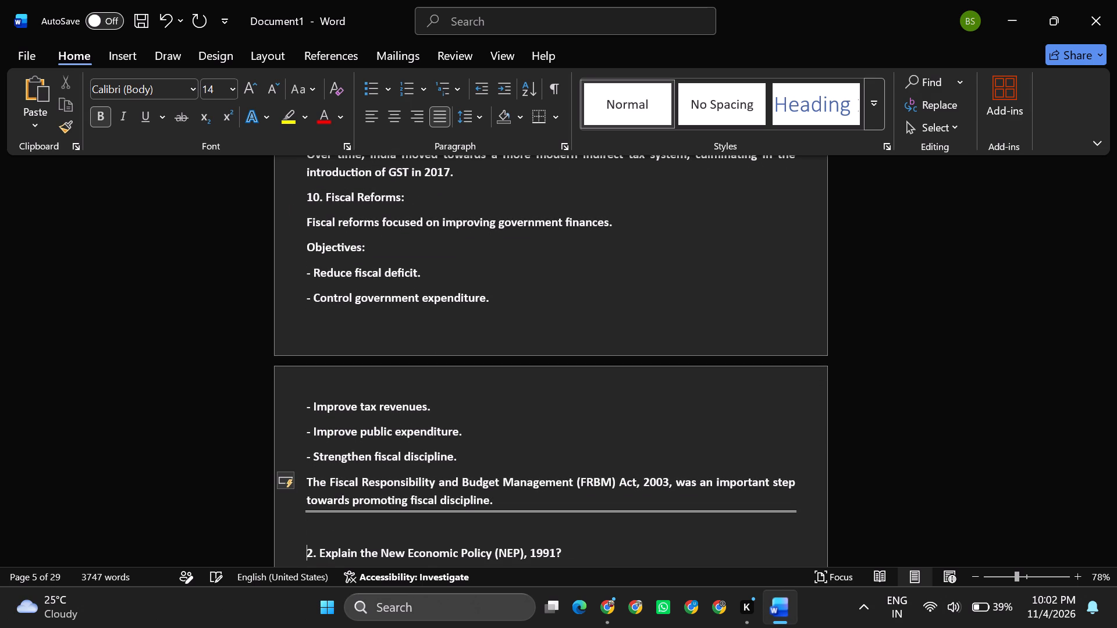
# Remove the blank lines above and below the "2.1 Meaning:" heading.
pyautogui.press('Down')
pyautogui.press('Down')
pyautogui.press('BackSpace')
pyautogui.press('Down')
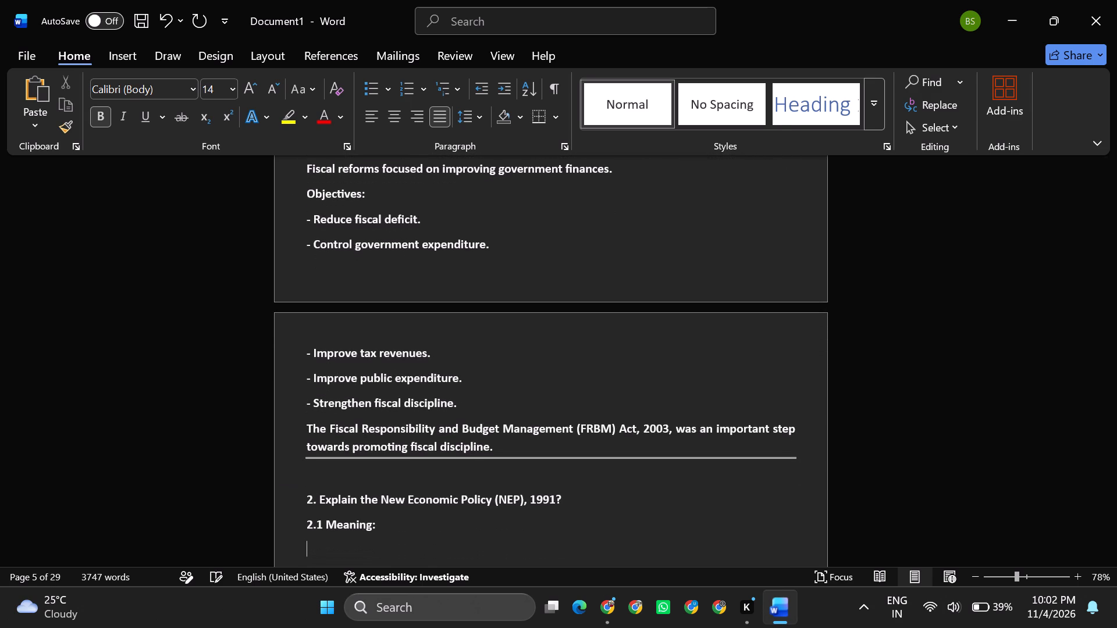
pyautogui.press('Down')
pyautogui.press('BackSpace')
# Delete the number "2.1" from the "Meaning:" heading.
pyautogui.press('Down')
pyautogui.press('Up')
pyautogui.press('Up')
pyautogui.press('Up')
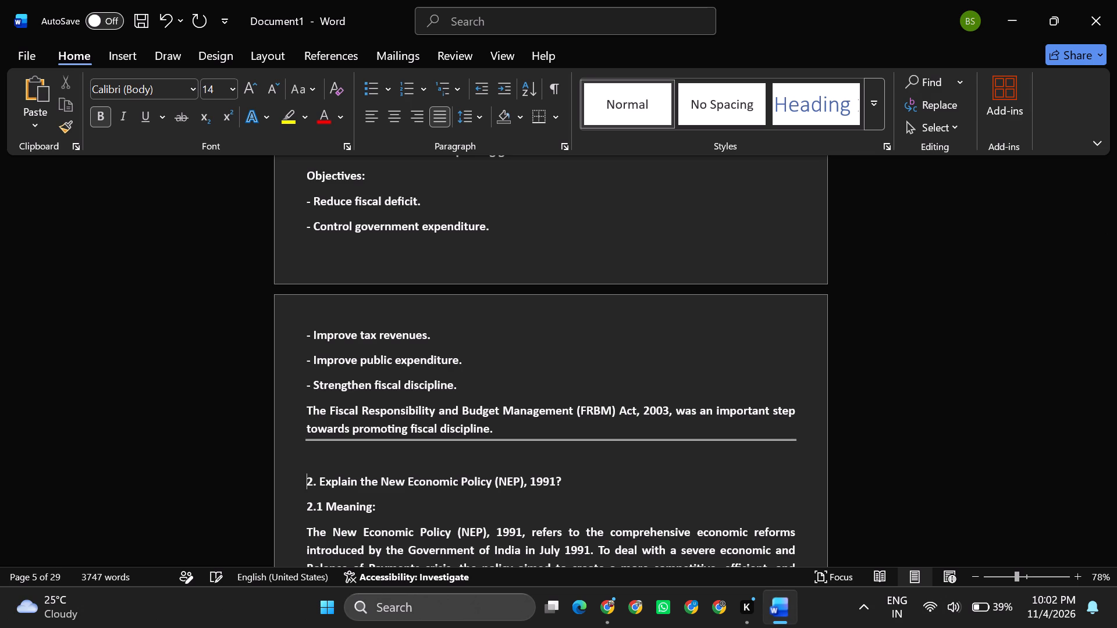
pyautogui.press('Down')
pyautogui.press('Right')
pyautogui.press('Right')
pyautogui.press('Right')
pyautogui.press('Right')
pyautogui.press('BackSpace')
pyautogui.press('BackSpace')
pyautogui.press('BackSpace')
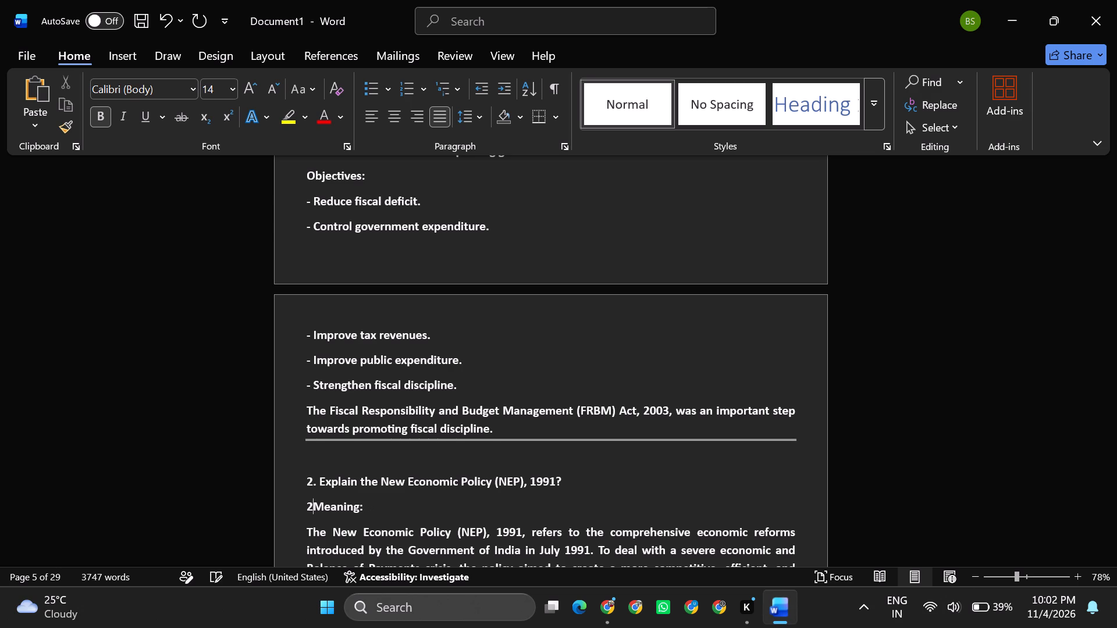
pyautogui.press('BackSpace')
# Remove the blank lines between the two NEP meaning paragraphs and above the "2.2 Economic Crises of 1991:" heading.
pyautogui.press('Down')
pyautogui.press('Down')
pyautogui.press('Down')
pyautogui.press('Down')
pyautogui.press('Down')
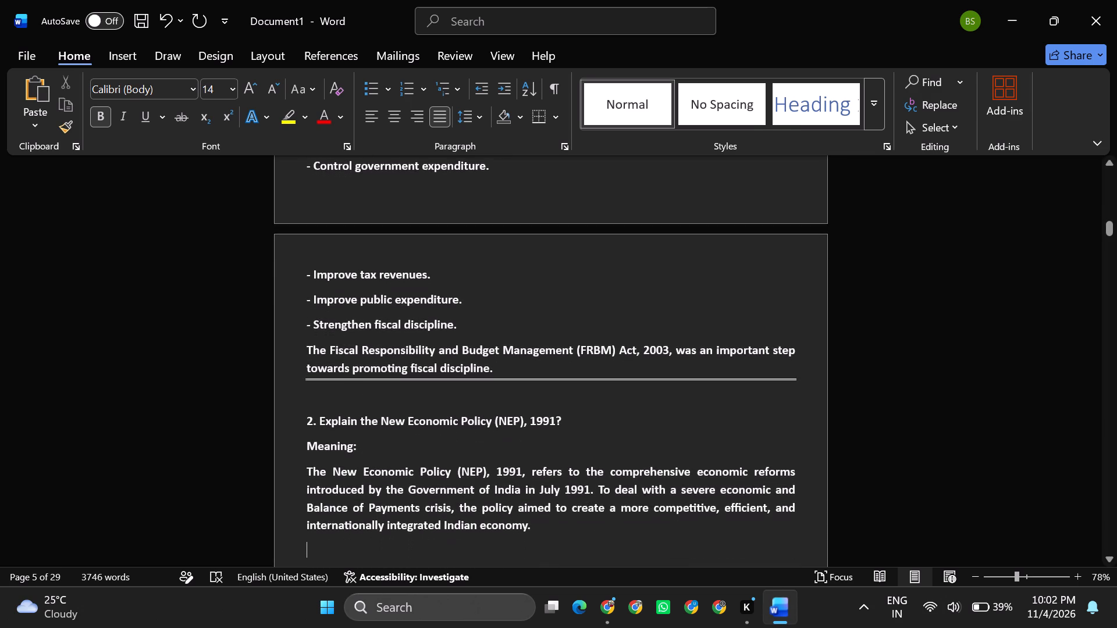
pyautogui.press('Down')
pyautogui.press('BackSpace')
pyautogui.press('Down')
pyautogui.press('Down')
pyautogui.press('Down')
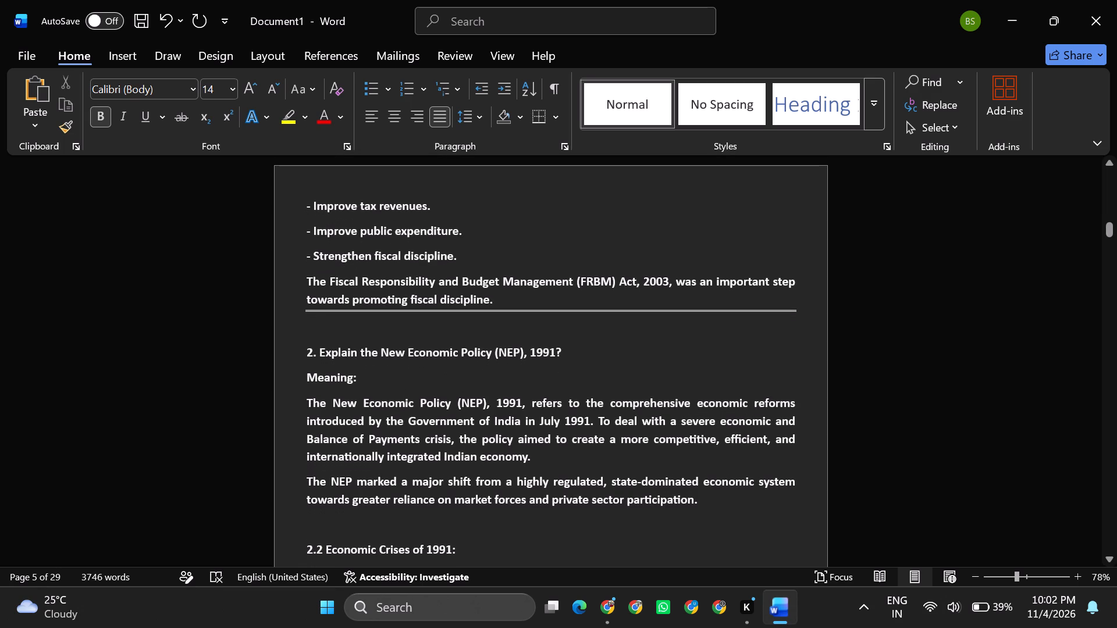
pyautogui.press('BackSpace')
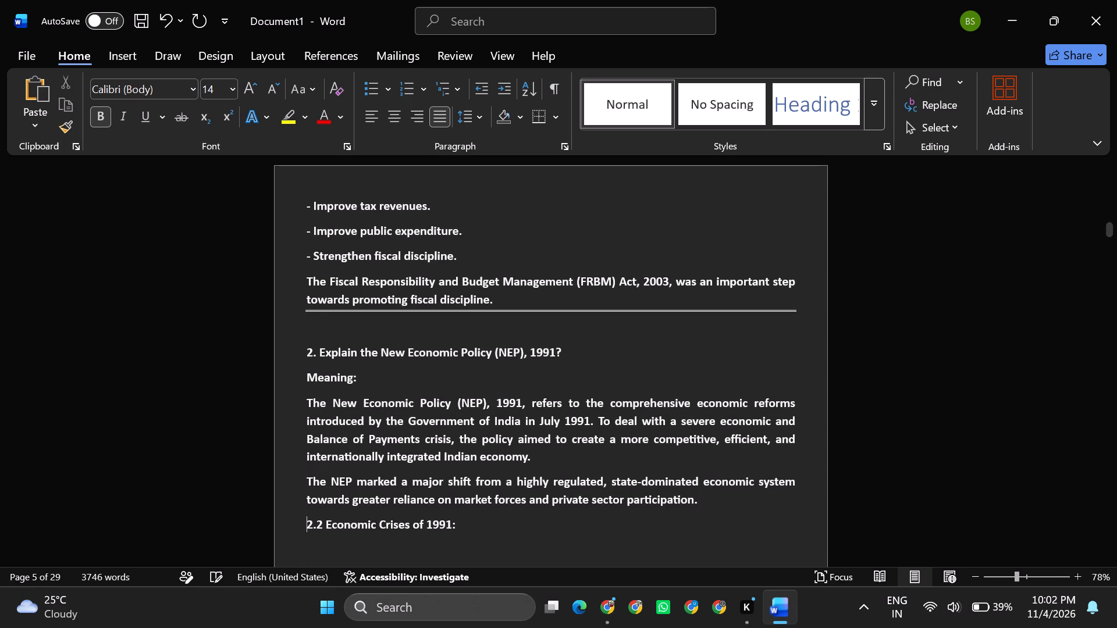
# Delete the number "2.2" from the "Economic Crises of 1991:" heading.
pyautogui.hotkey('shift', 'Right')
pyautogui.hotkey('shift', 'Right')
pyautogui.hotkey('shift', 'Right')
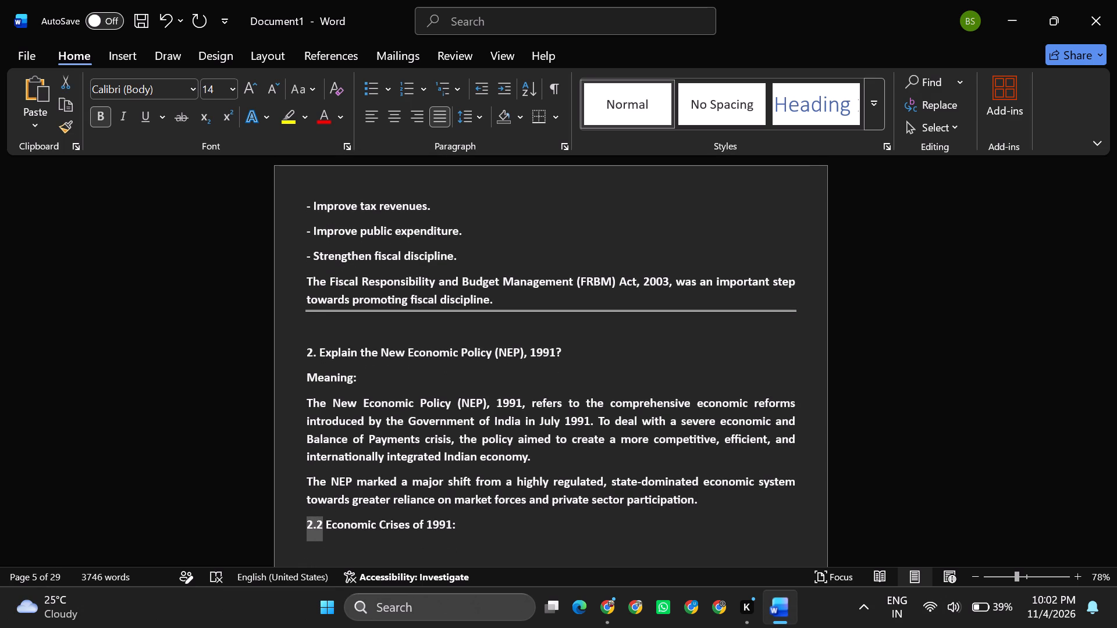
pyautogui.hotkey('shift', 'Right')
pyautogui.press('BackSpace')
# Remove the blank lines above and below the paragraph introducing the major causes of the 1991 economic crises.
pyautogui.press('Down')
pyautogui.press('Down')
pyautogui.press('BackSpace')
pyautogui.press('Down')
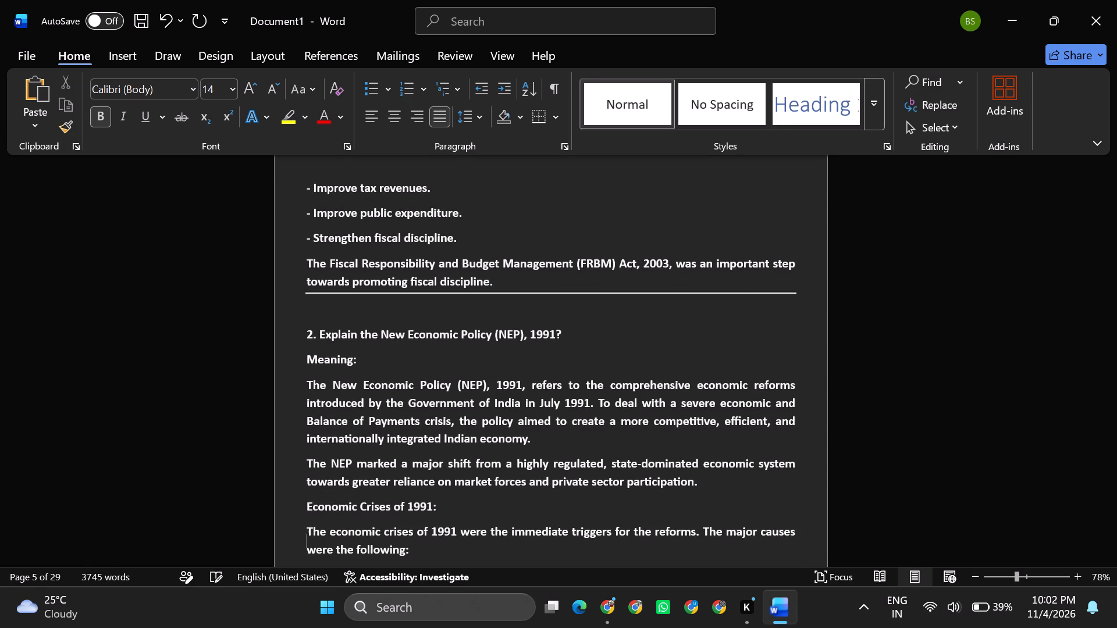
pyautogui.press('Down')
pyautogui.press('Down')
pyautogui.press('BackSpace')
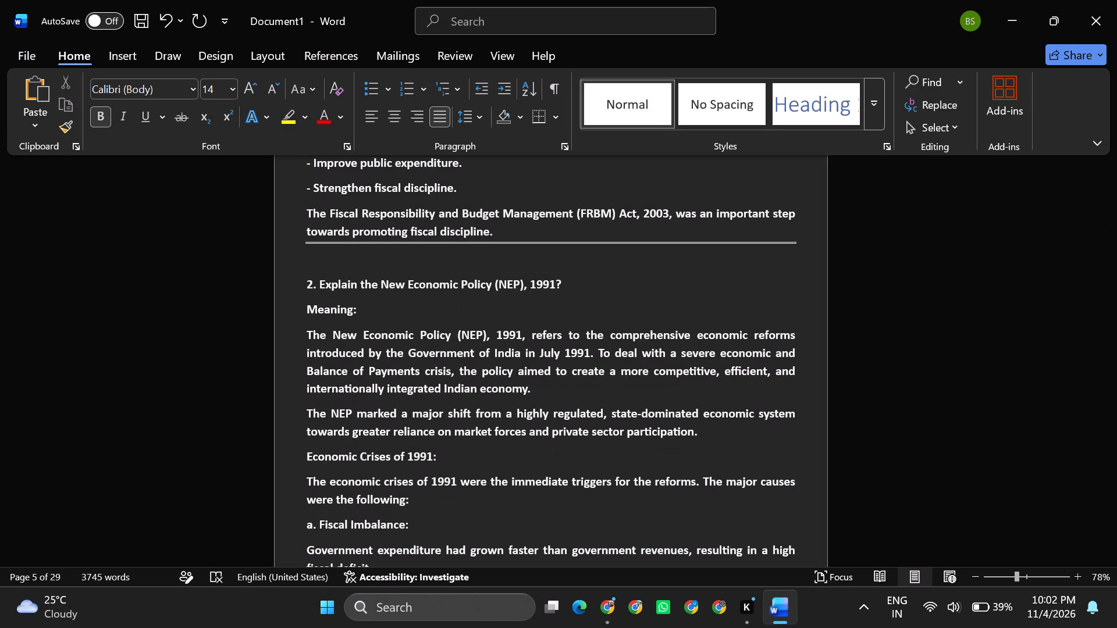
# Remove the blank lines above the "b. Import-Export Imbalance:" and "c. Foreign Exchange Reserves:" subheadings.
pyautogui.press('Down')
pyautogui.press('Down')
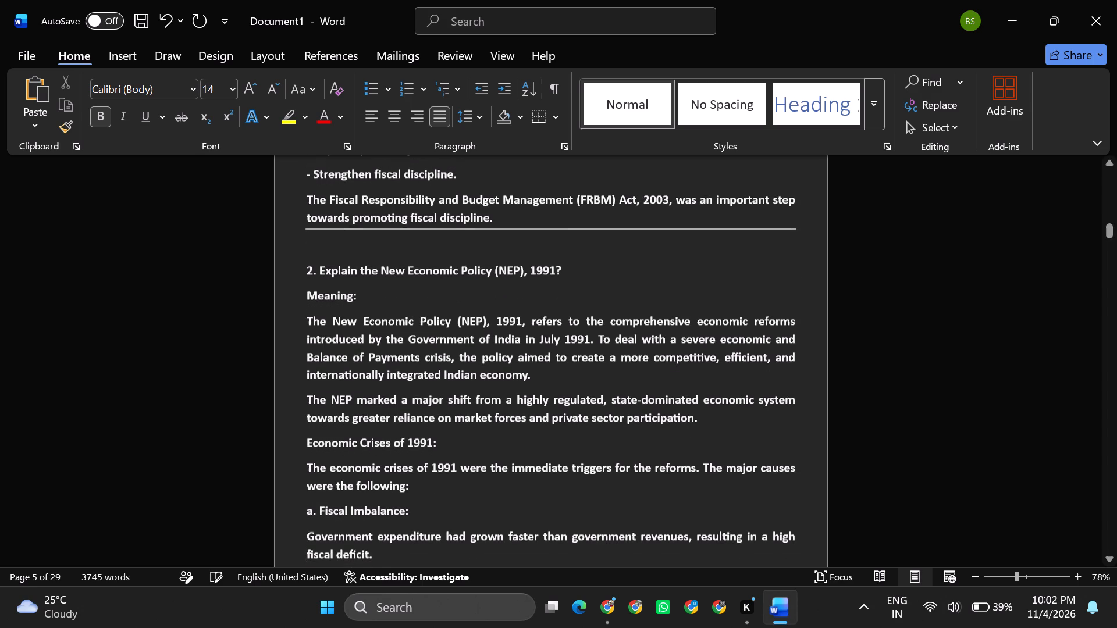
pyautogui.press('Down')
pyautogui.press('Down')
pyautogui.press('BackSpace')
pyautogui.press('Down')
pyautogui.press('Down')
pyautogui.press('Down')
pyautogui.press('BackSpace')
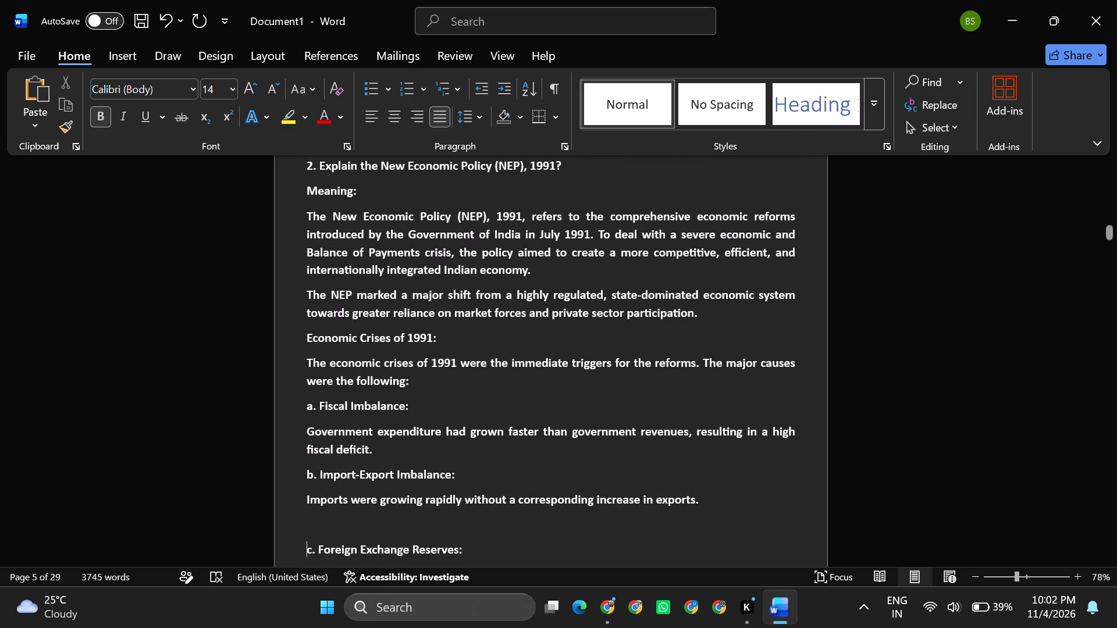
# Remove the blank lines above the "d. Inflation:" and "e. Role of IMF and World Bank:" subheadings.
pyautogui.press('Down')
pyautogui.press('Down')
pyautogui.press('Down')
pyautogui.press('BackSpace')
pyautogui.press('Down')
pyautogui.press('Down')
pyautogui.press('Down')
pyautogui.press('BackSpace')
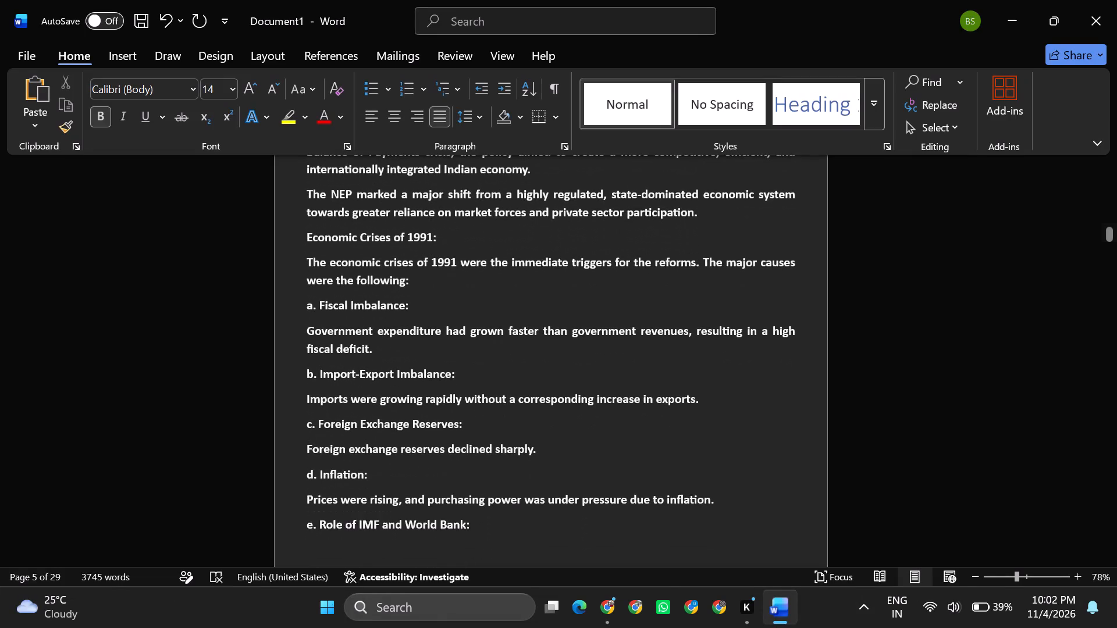
# Remove the blank line between the IMF and World Bank paragraph and the "2.3 Objectives of NEP:" heading.
pyautogui.press('Down')
pyautogui.press('Down')
pyautogui.press('Down')
pyautogui.press('Down')
pyautogui.press('Down')
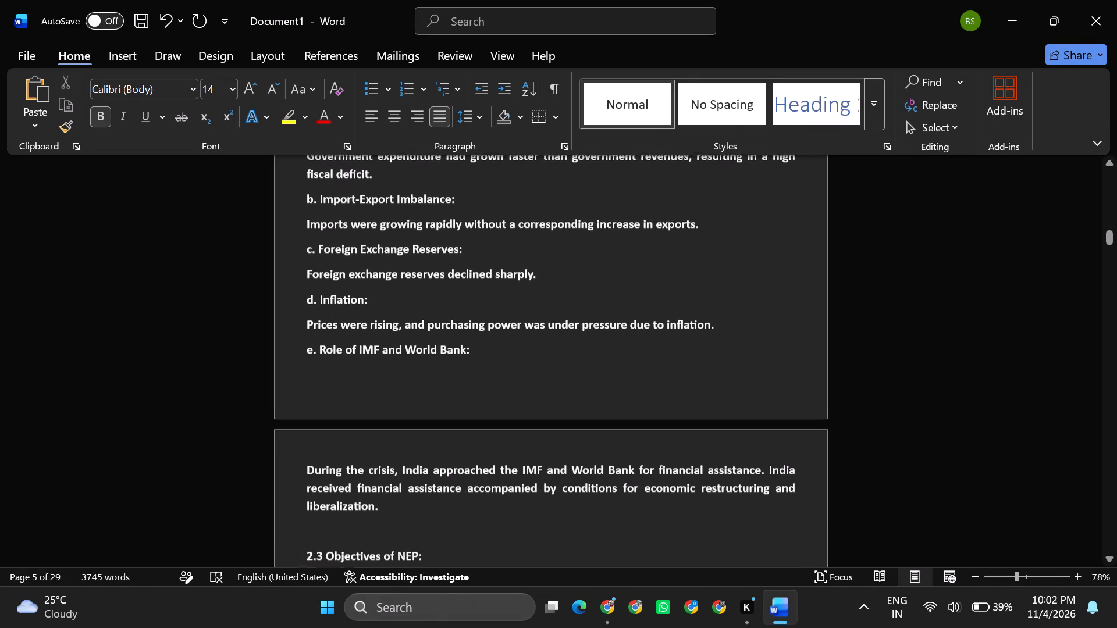
pyautogui.press('BackSpace')
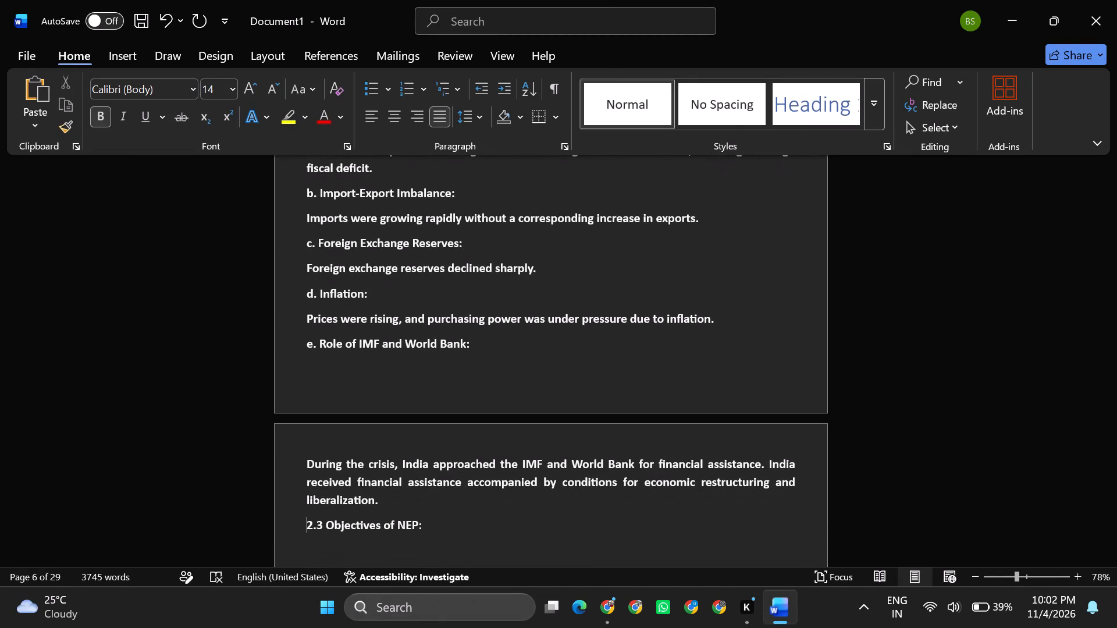
# Delete the number "2.3" from the "Objectives of NEP:" heading.
pyautogui.hotkey('shift', 'Right')
pyautogui.hotkey('shift', 'Right')
pyautogui.hotkey('shift', 'Right')
pyautogui.hotkey('shift', 'Right')
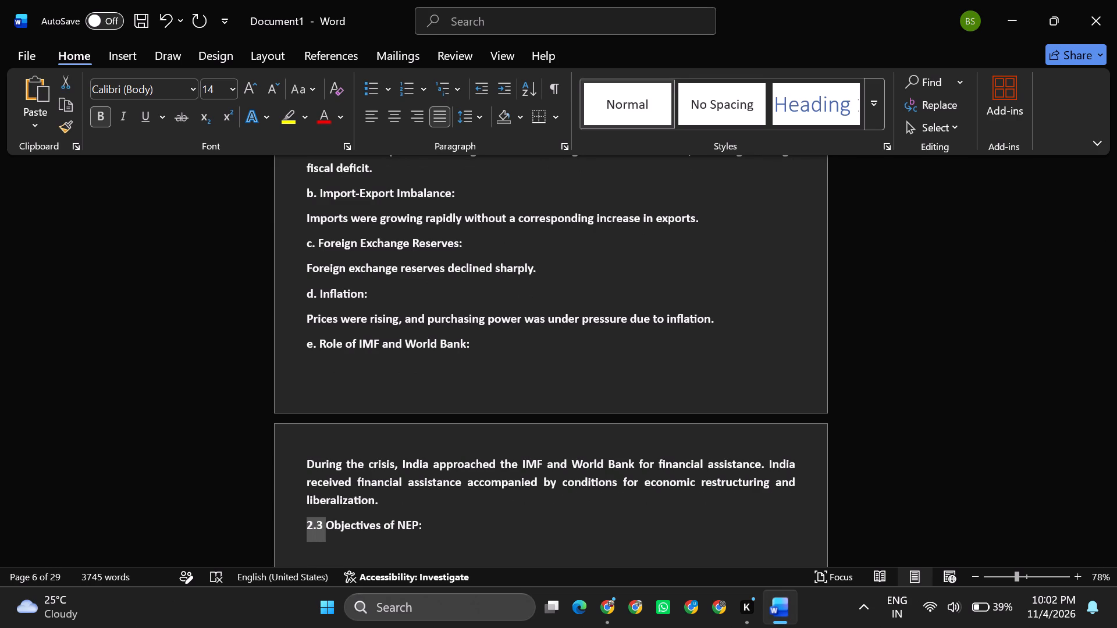
pyautogui.press('BackSpace')
# Remove the blank lines above and below the NEP objectives list.
pyautogui.press('Down')
pyautogui.press('Down')
pyautogui.press('BackSpace')
pyautogui.press('Down')
pyautogui.press('Down')
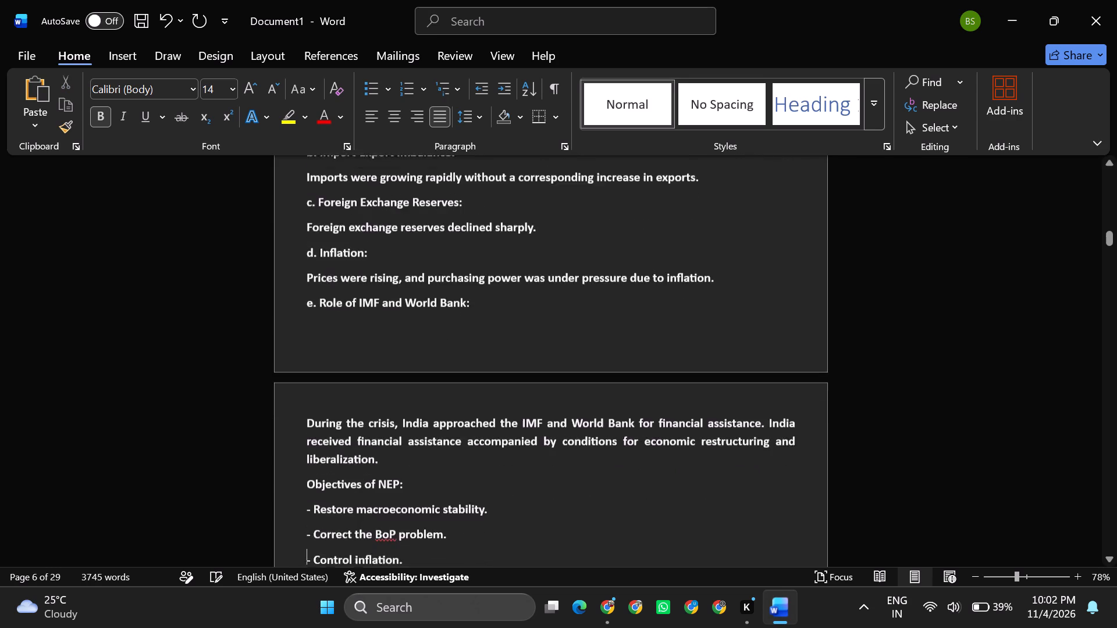
pyautogui.press('Down')
pyautogui.press('Down')
pyautogui.press('Down')
pyautogui.press('Down')
pyautogui.press('Down')
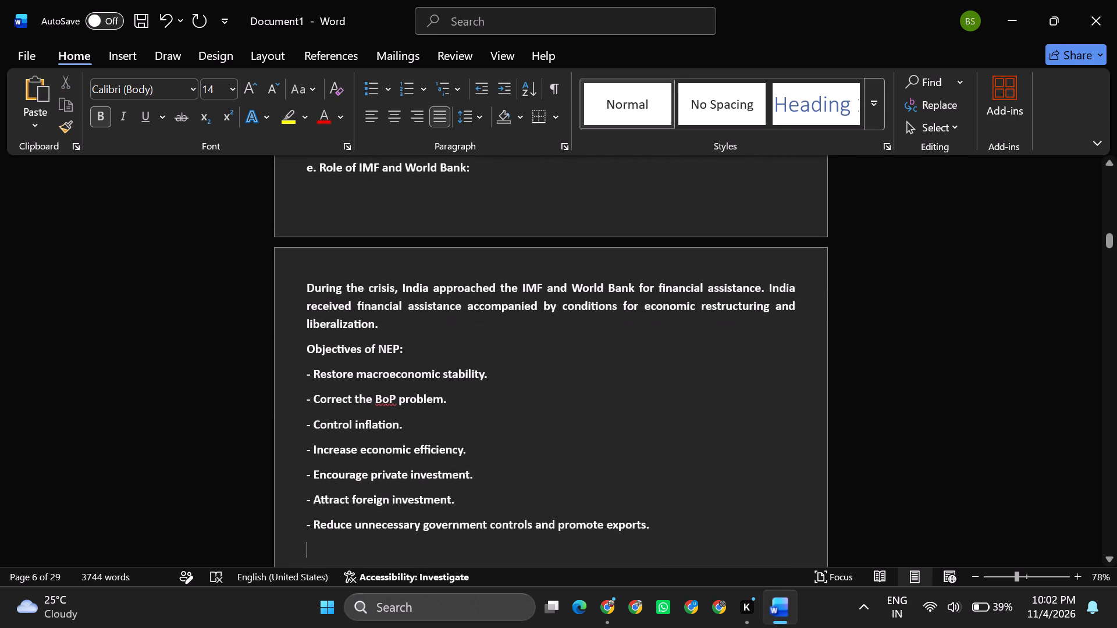
pyautogui.press('Down')
pyautogui.press('BackSpace')
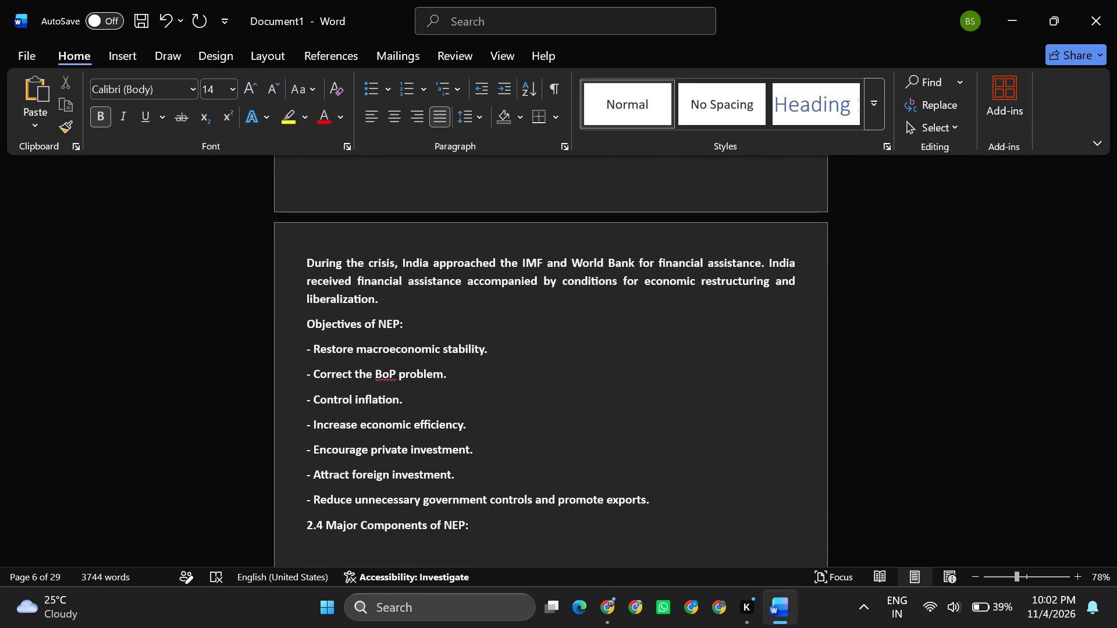
# Delete the number "2.4" from the "Major Components of NEP:" heading.
pyautogui.hotkey('shift', 'Right')
pyautogui.hotkey('shift', 'Right')
pyautogui.hotkey('shift', 'Right')
pyautogui.hotkey('shift', 'Right')
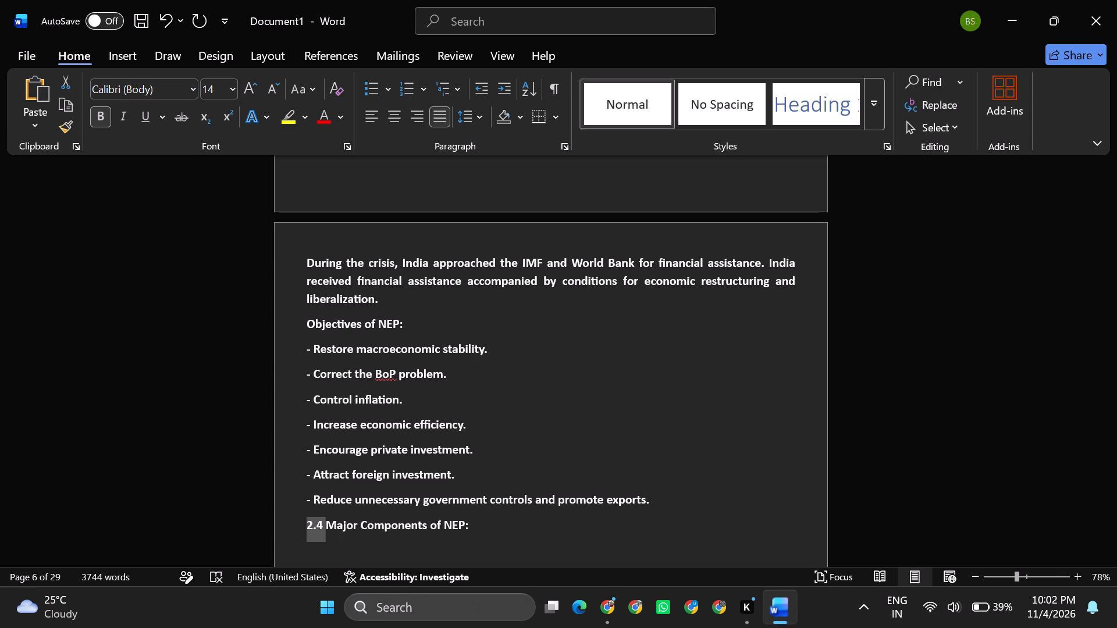
pyautogui.press('BackSpace')
# Remove the blank lines between the Major Components heading, its sentence and the "A. Stabilization Measures:" subheading.
pyautogui.press('Down')
pyautogui.press('Down')
pyautogui.press('BackSpace')
pyautogui.press('Down')
pyautogui.press('Down')
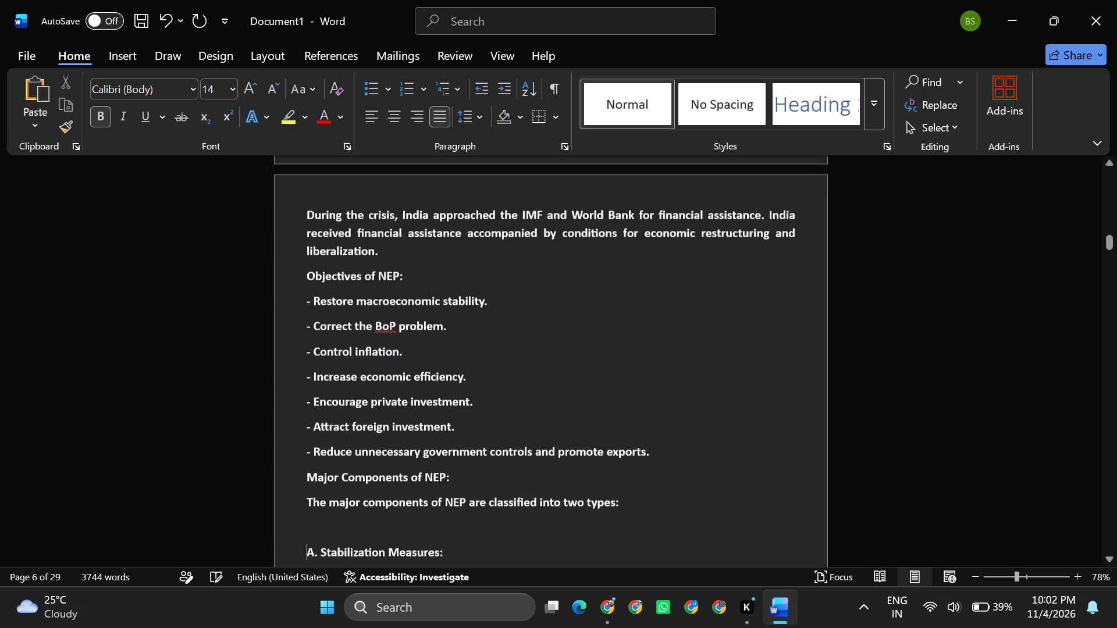
pyautogui.press('BackSpace')
# Remove the blank lines between the "A. Stabilization Measures:" subheading, its paragraph and the first objective.
pyautogui.press('Down')
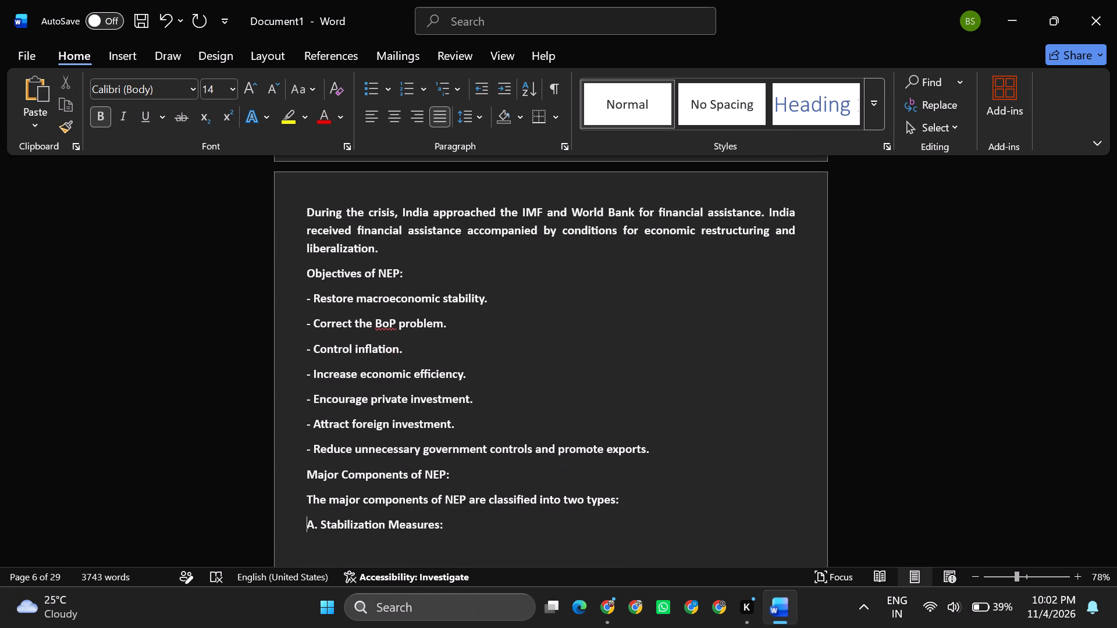
pyautogui.press('Down')
pyautogui.press('BackSpace')
pyautogui.press('Down')
pyautogui.press('Down')
pyautogui.press('Down')
pyautogui.press('BackSpace')
# Remove the blank line between the stabilization objectives list and the "B. Structural Reform Measures:" subheading.
pyautogui.press('Down')
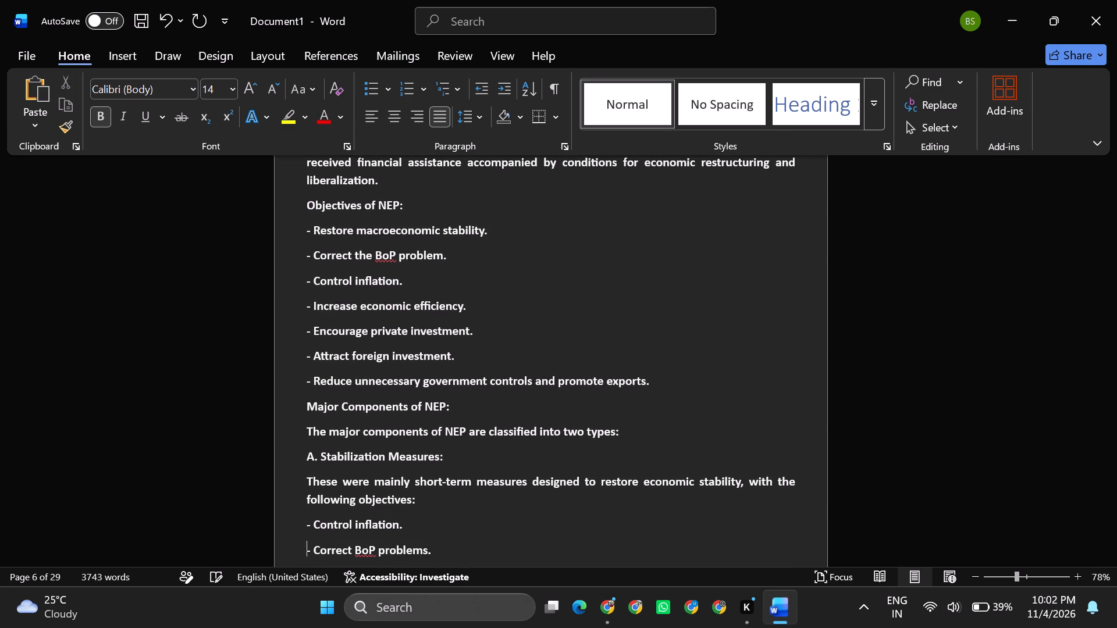
pyautogui.press('Down')
pyautogui.press('Down')
pyautogui.press('Down')
pyautogui.press('Down')
pyautogui.press('BackSpace')
# Remove the blank line between the "B. Structural Reform Measures:" subheading and its paragraph, undoing any stray deletion within the paragraph.
pyautogui.press('Down')
pyautogui.press('Down')
pyautogui.press('Down')
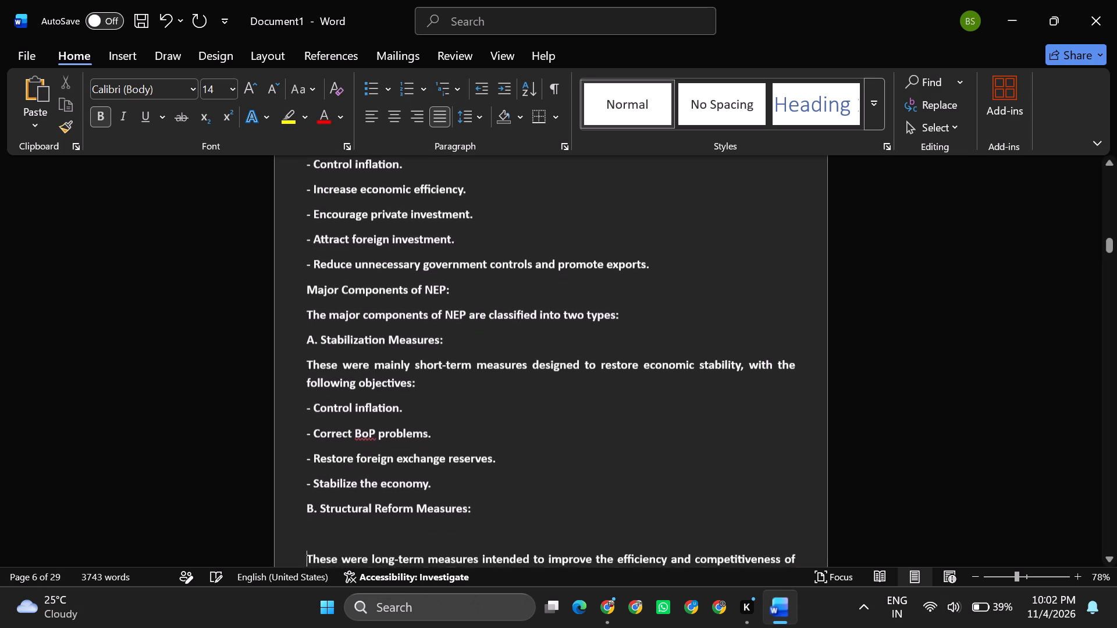
pyautogui.press('BackSpace')
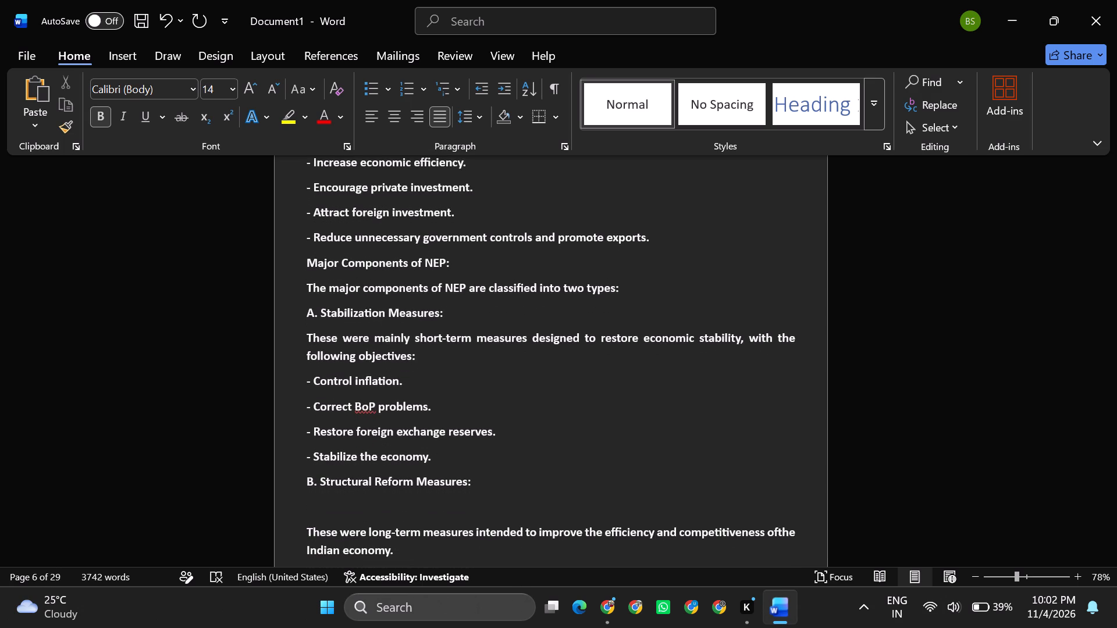
pyautogui.hotkey('ctrl', 'z')
pyautogui.press('Up')
pyautogui.press('BackSpace')
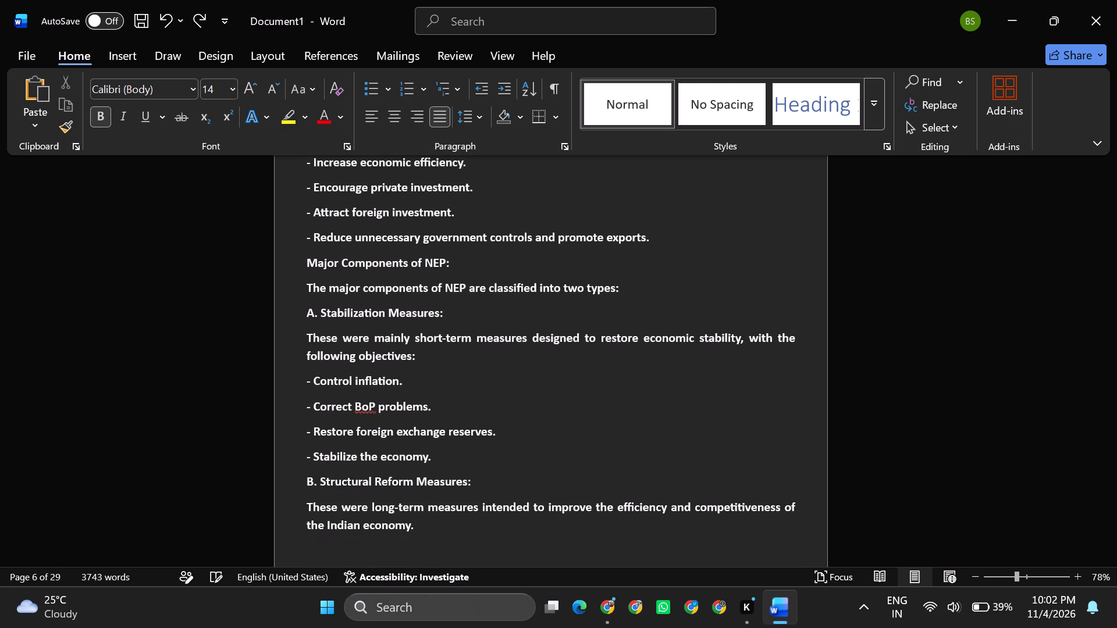
# Remove the blank lines above the structural reforms list and between it and the "2.5 Three Pillars of New Economic Policy:" heading.
pyautogui.press('Down')
pyautogui.press('Down')
pyautogui.press('Down')
pyautogui.press('BackSpace')
pyautogui.press('Down')
pyautogui.press('Down')
pyautogui.press('Down')
pyautogui.press('Down')
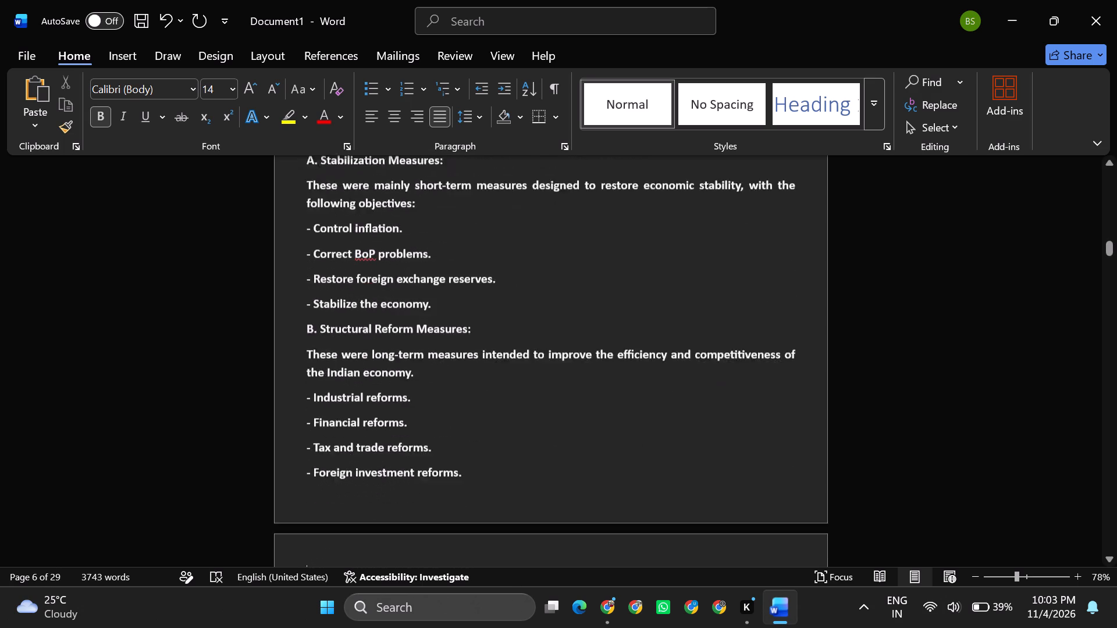
pyautogui.press('Down')
pyautogui.press('Down')
pyautogui.press('BackSpace')
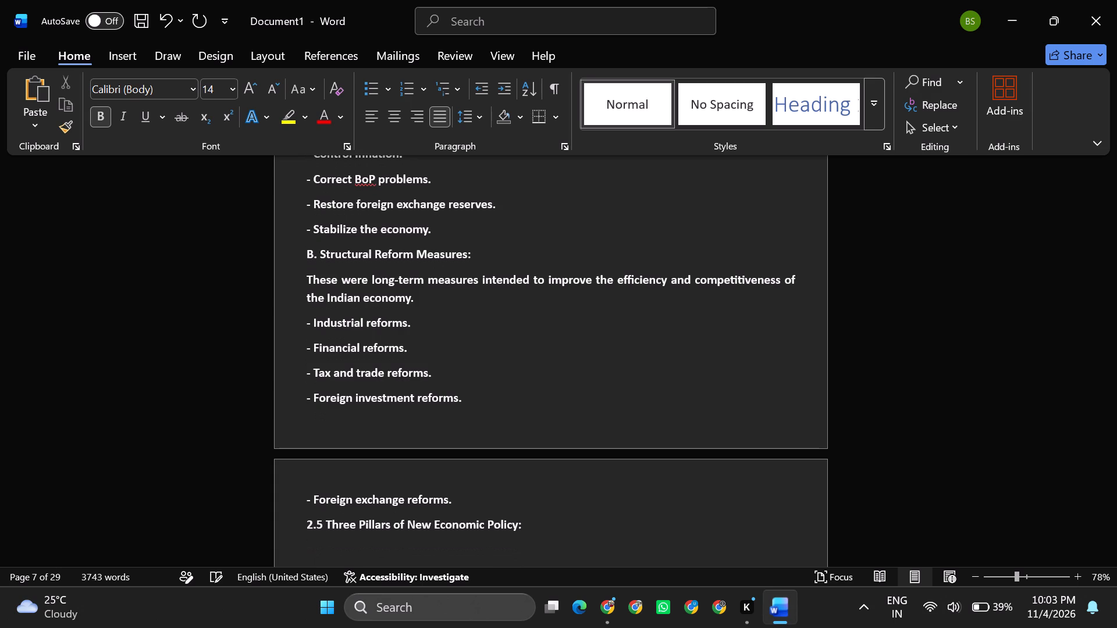
# Remove the "2.5" numbering from the "Three Pillars of New Economic Policy:" heading.
pyautogui.hotkey('shift', 'Right')
pyautogui.hotkey('shift', 'Right')
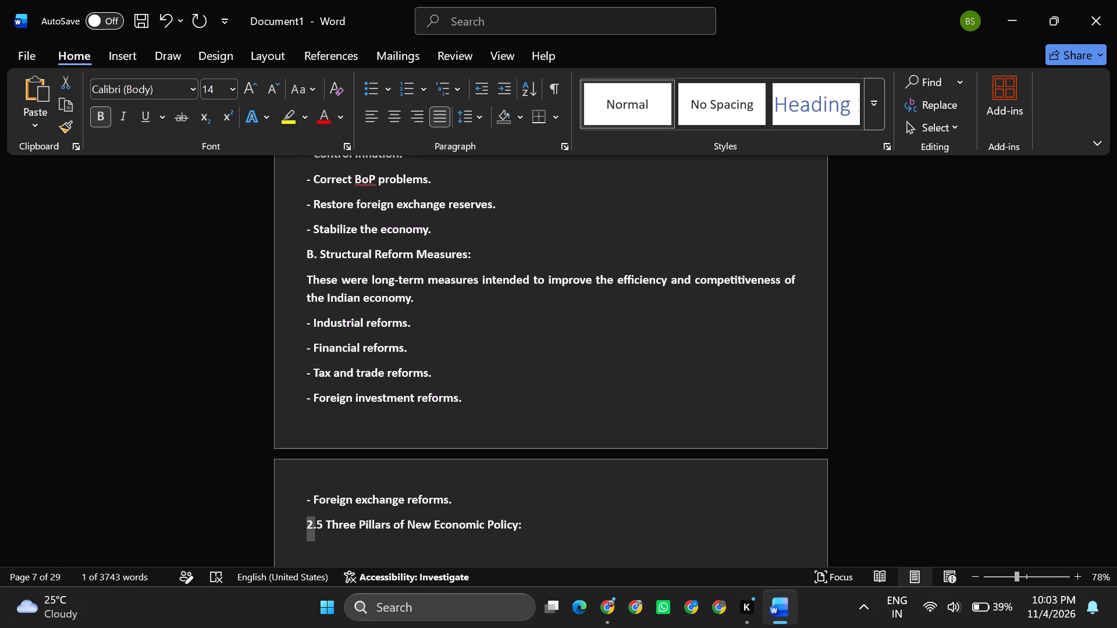
pyautogui.hotkey('shift', 'Right')
pyautogui.hotkey('shift', 'Right')
pyautogui.press('BackSpace')
# Remove the blank lines above and below the paragraph introducing the three major pillars of NEP.
pyautogui.press('Down')
pyautogui.press('Down')
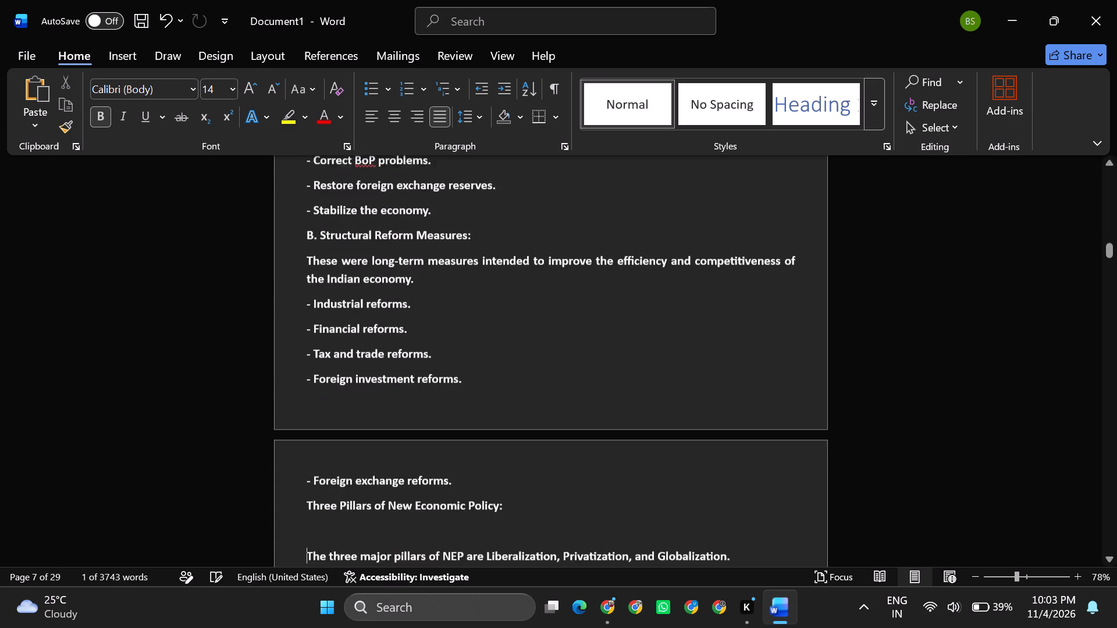
pyautogui.press('BackSpace')
pyautogui.press('Down')
pyautogui.press('Down')
pyautogui.press('BackSpace')
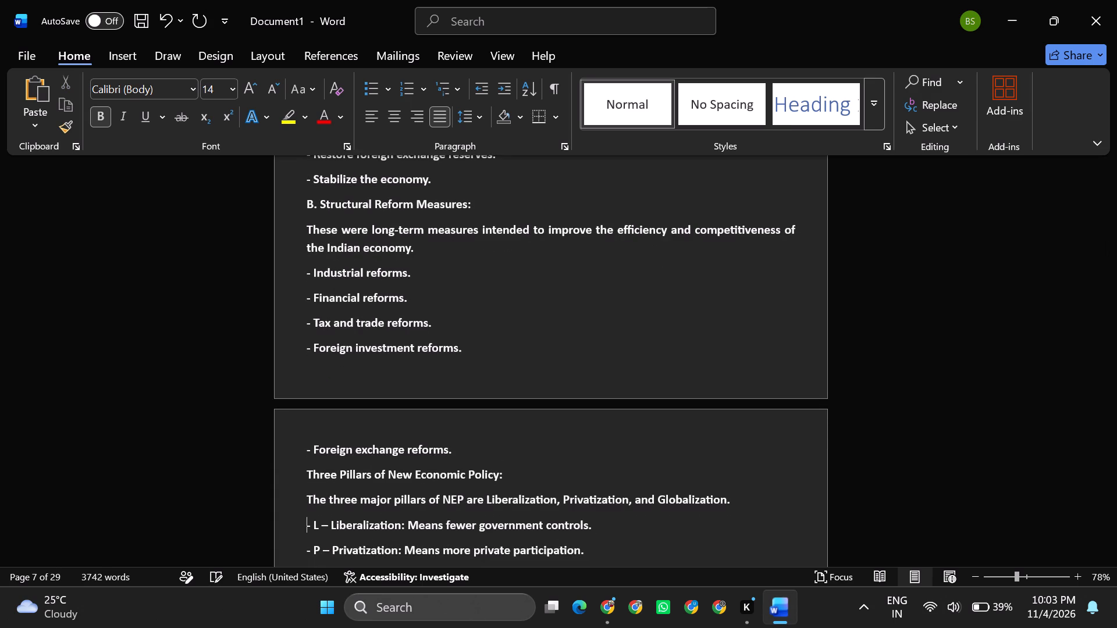
# Remove the blank line between the L, P, G pillars list and the "2.5.1 Liberalization:" heading.
pyautogui.press('Down')
pyautogui.press('Down')
pyautogui.press('Down')
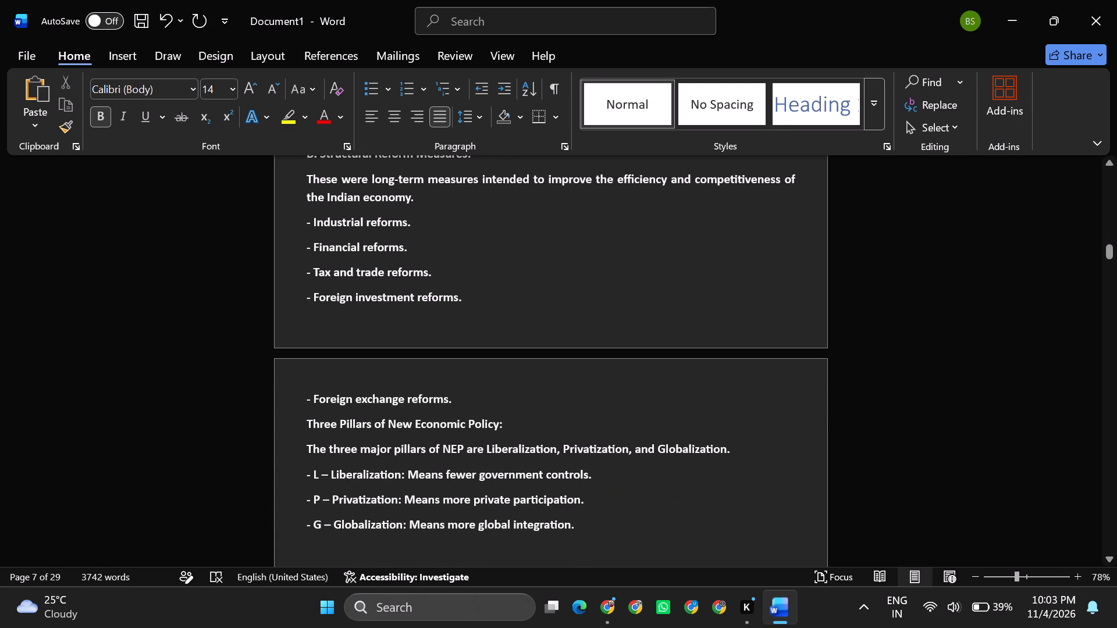
pyautogui.press('Down')
pyautogui.press('BackSpace')
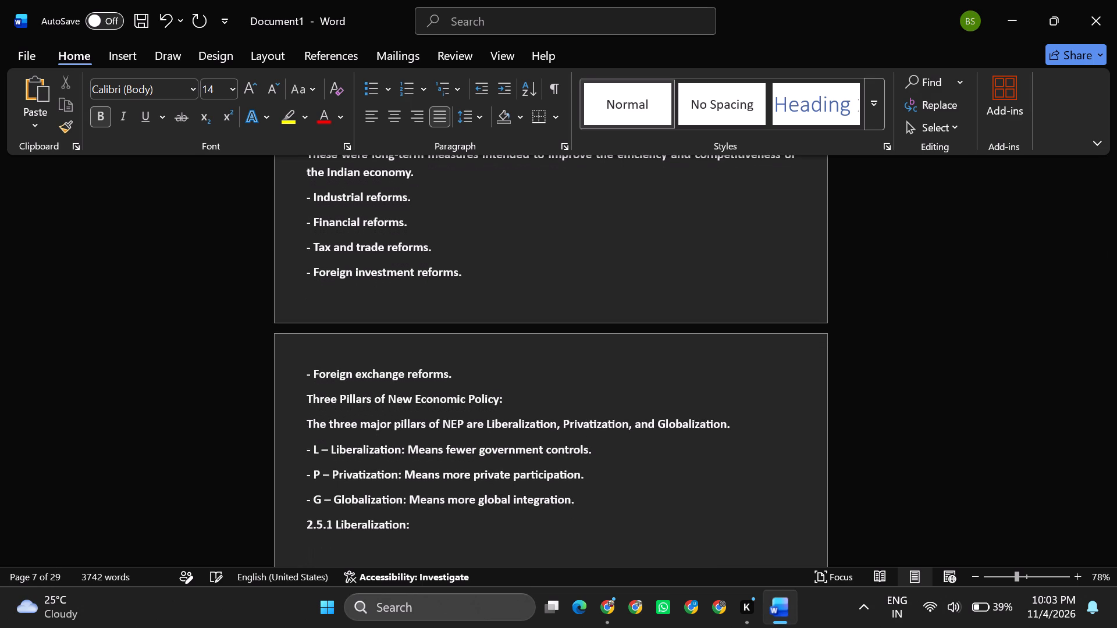
# Remove the "2.5.1" numbering from the "Liberalization:" heading.
pyautogui.hotkey('shift', 'Right')
pyautogui.hotkey('shift', 'Right')
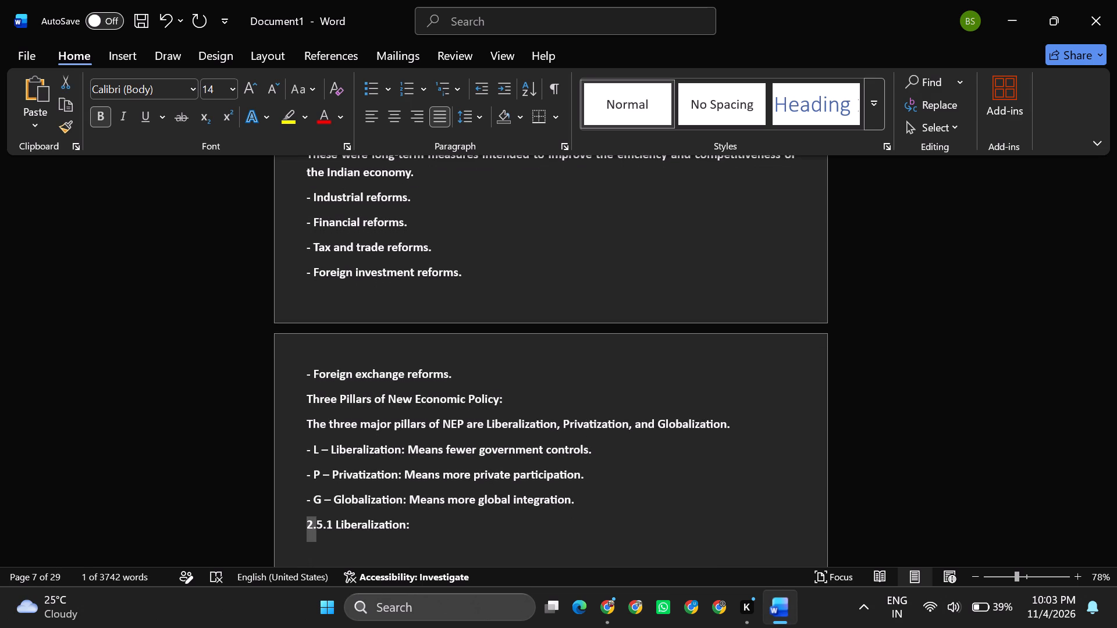
pyautogui.hotkey('shift', 'Right')
pyautogui.hotkey('shift', 'Right')
pyautogui.hotkey('shift', 'Right')
pyautogui.hotkey('shift', 'Right')
pyautogui.press('BackSpace')
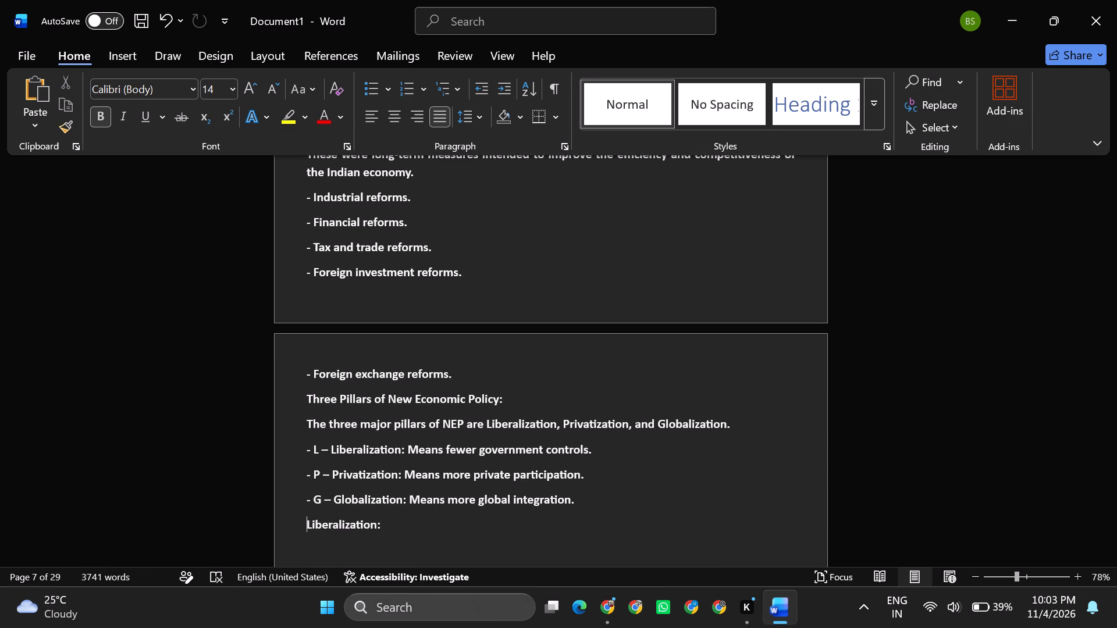
# Remove the blank lines below the "Liberalization:" heading and between its two paragraphs.
pyautogui.press('Down')
pyautogui.press('Down')
pyautogui.press('BackSpace')
pyautogui.press('Down')
pyautogui.press('Down')
pyautogui.press('Down')
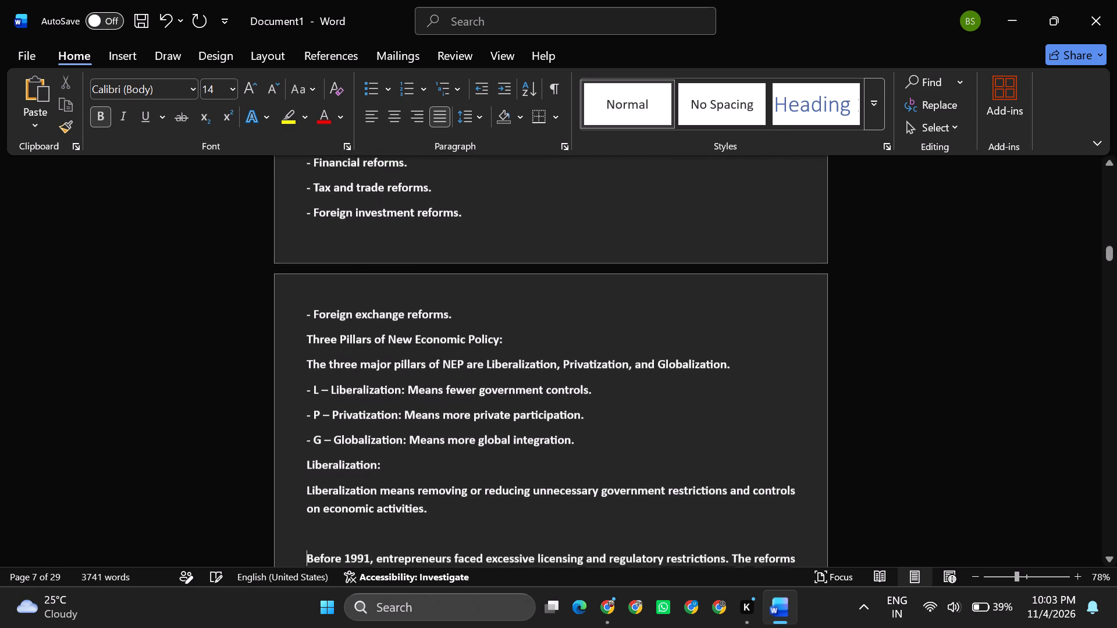
pyautogui.press('BackSpace')
# Remove the blank lines above and below the "Objectives:" line in the Liberalization section.
pyautogui.press('Down')
pyautogui.press('Down')
pyautogui.press('BackSpace')
pyautogui.press('Down')
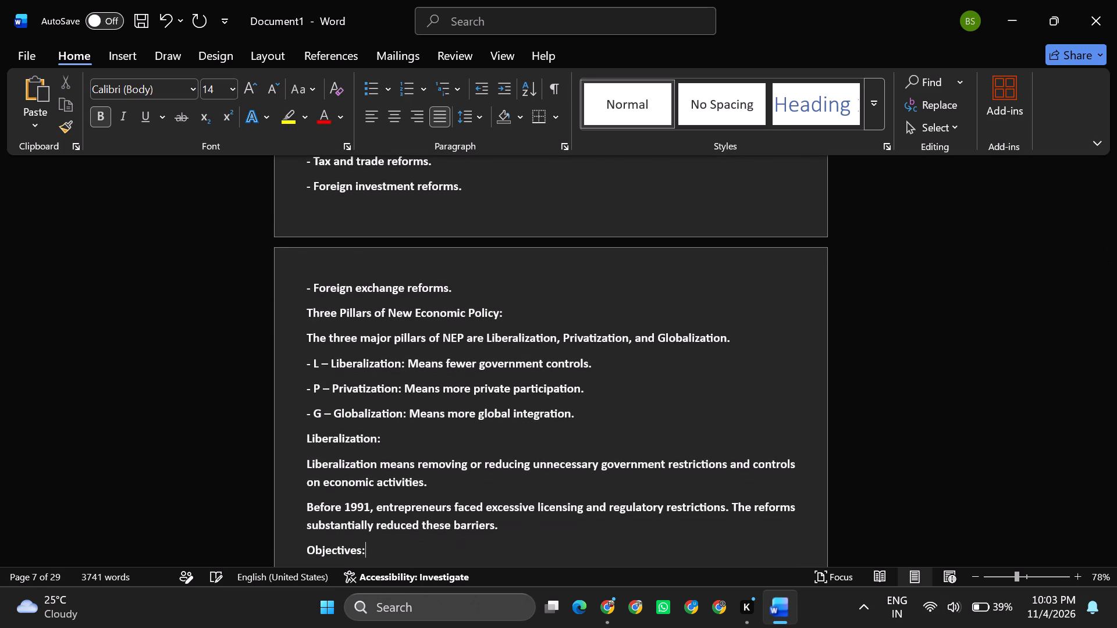
pyautogui.press('Right')
pyautogui.press('Down')
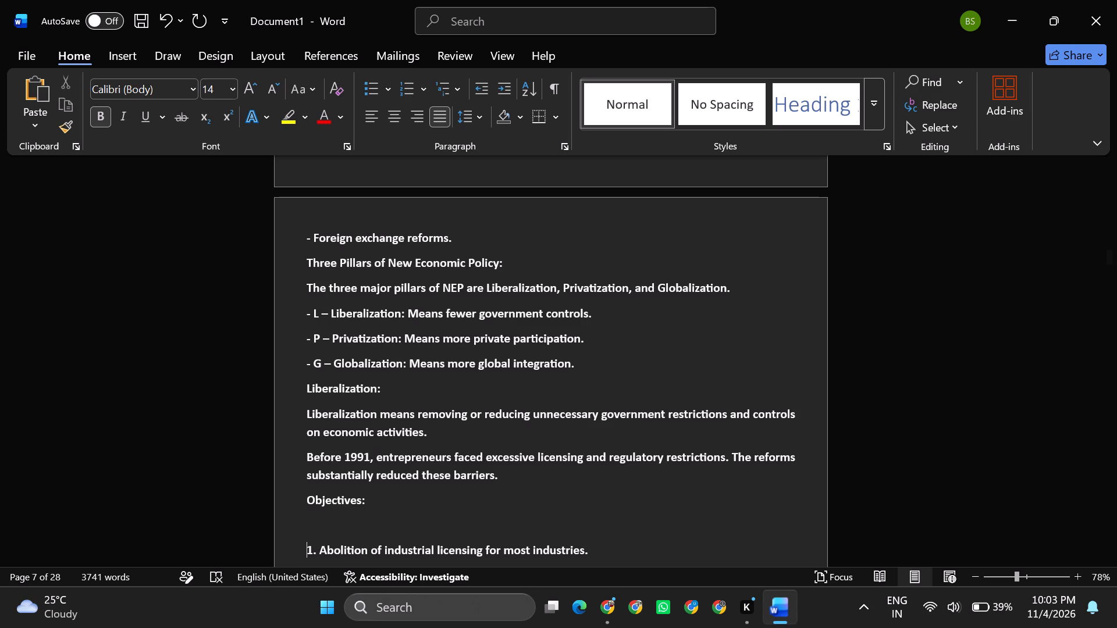
pyautogui.press('BackSpace')
# Remove the blank line between the Liberalization objectives list and the "2.5.2 Privatization:" heading.
pyautogui.press('Down')
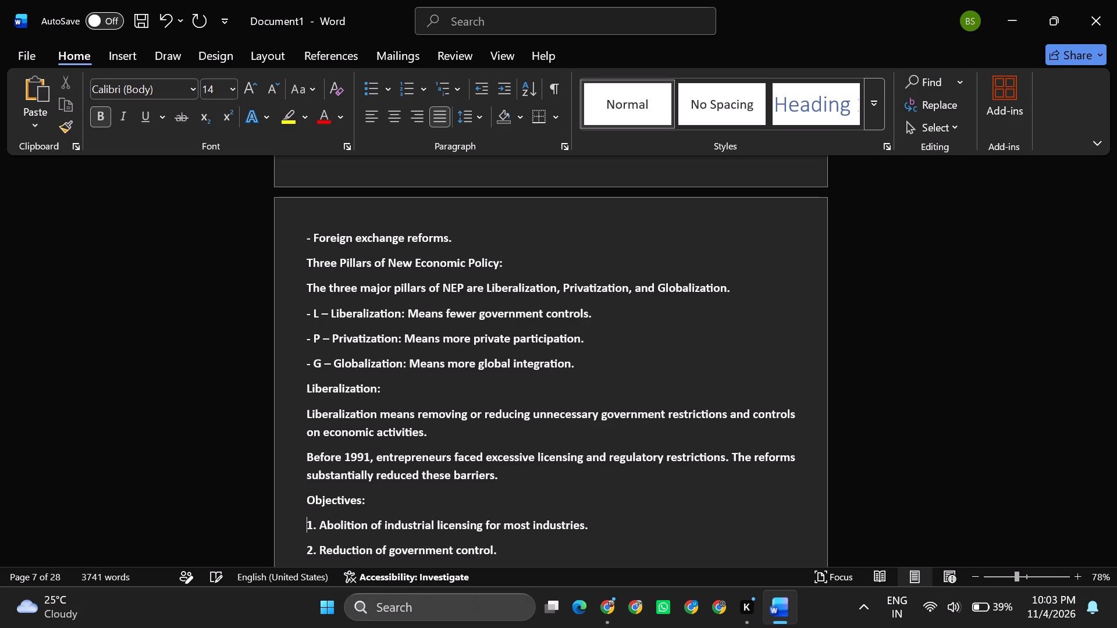
pyautogui.press('Down')
pyautogui.press('Down')
pyautogui.press('Down')
pyautogui.press('Down')
pyautogui.press('BackSpace')
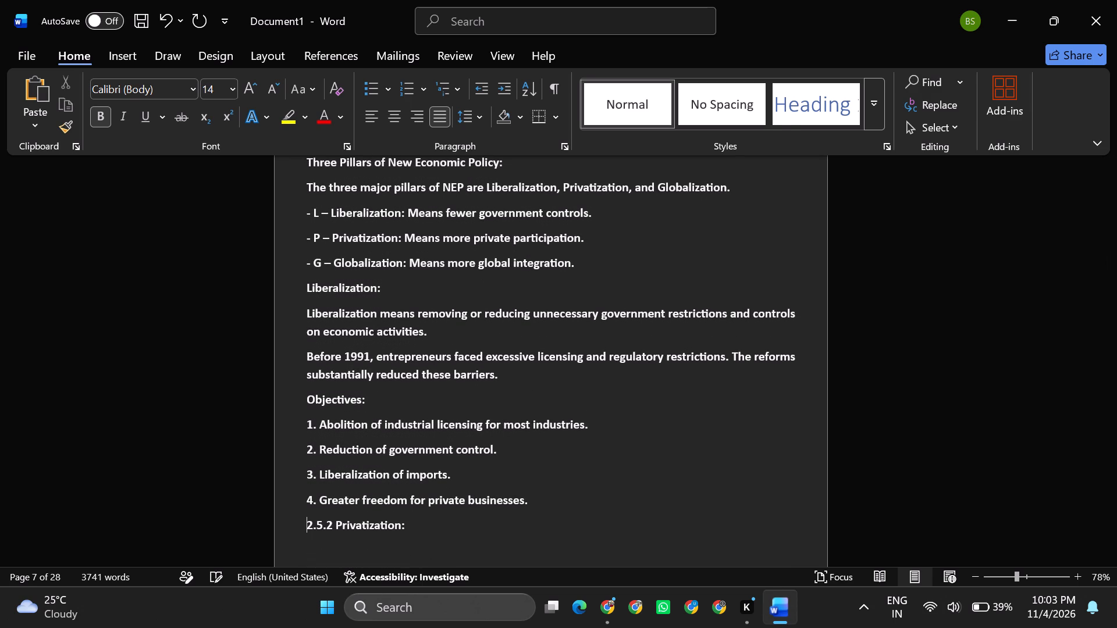
# Remove the "2.5.2" numbering from the "Privatization:" heading.
pyautogui.hotkey('shift', 'Right')
pyautogui.hotkey('shift', 'Right')
pyautogui.hotkey('shift', 'Right')
pyautogui.hotkey('shift', 'Right')
pyautogui.hotkey('shift', 'Right')
pyautogui.hotkey('shift', 'Right')
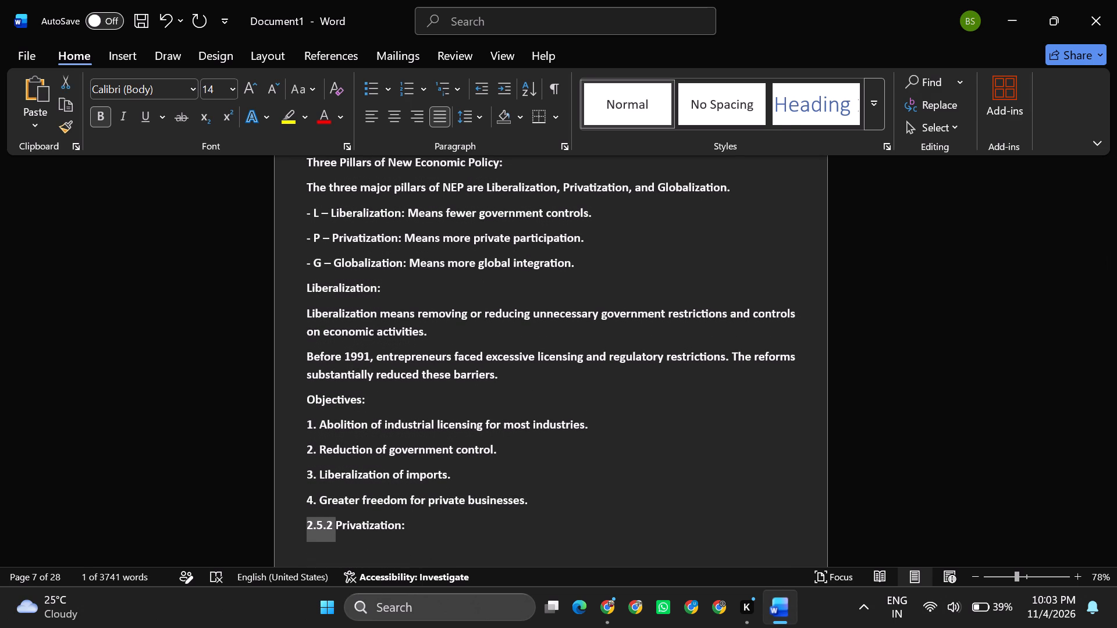
pyautogui.press('BackSpace')
# Remove the blank lines below the "Privatization:" heading and between its two paragraphs, undoing the stray merge of the paragraphs.
pyautogui.press('Down')
pyautogui.press('Down')
pyautogui.press('BackSpace')
pyautogui.press('Down')
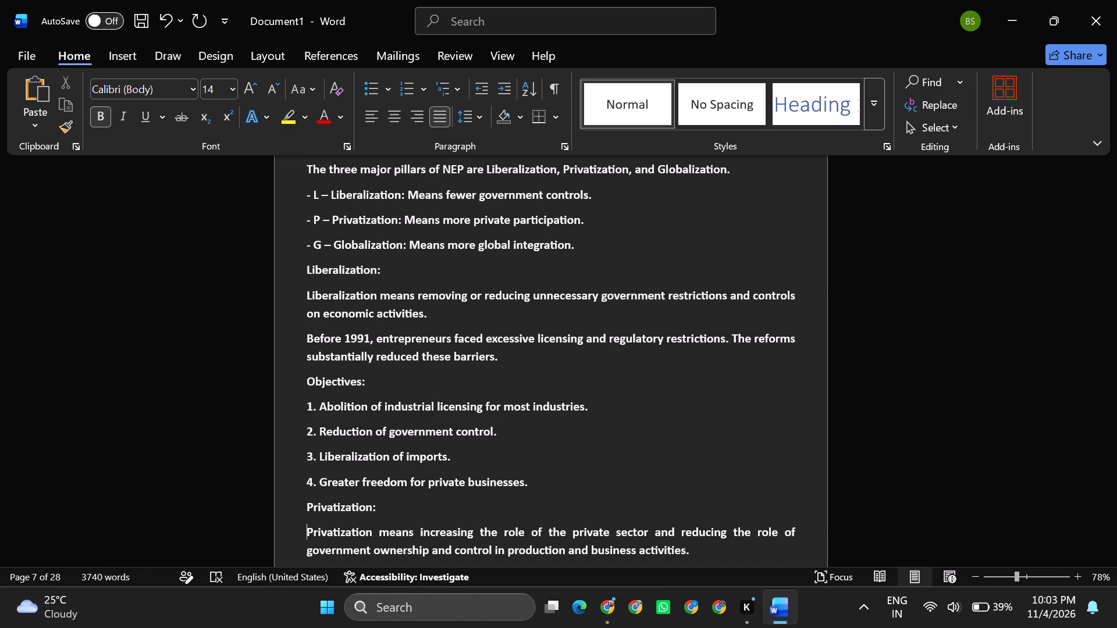
pyautogui.press('Down')
pyautogui.press('Down')
pyautogui.press('BackSpace')
pyautogui.press('BackSpace')
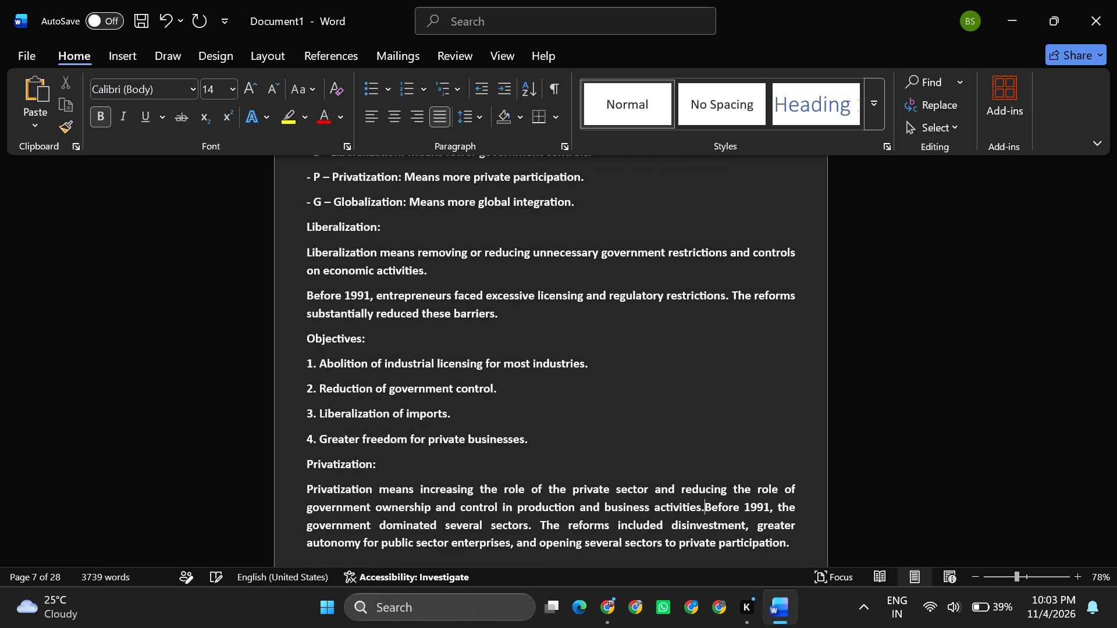
pyautogui.hotkey('ctrl', 'z')
# Remove the blank lines above and below the "Objectives:" line in the Privatization section.
pyautogui.press('Down')
pyautogui.press('Down')
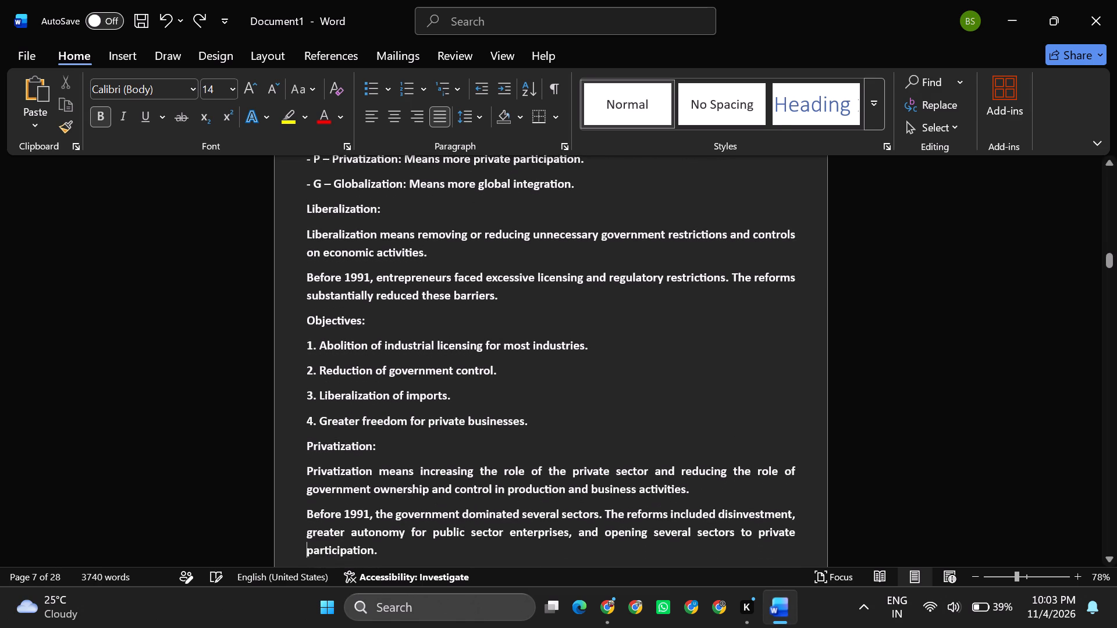
pyautogui.press('Down')
pyautogui.press('BackSpace')
pyautogui.press('Right')
pyautogui.press('Down')
pyautogui.press('Down')
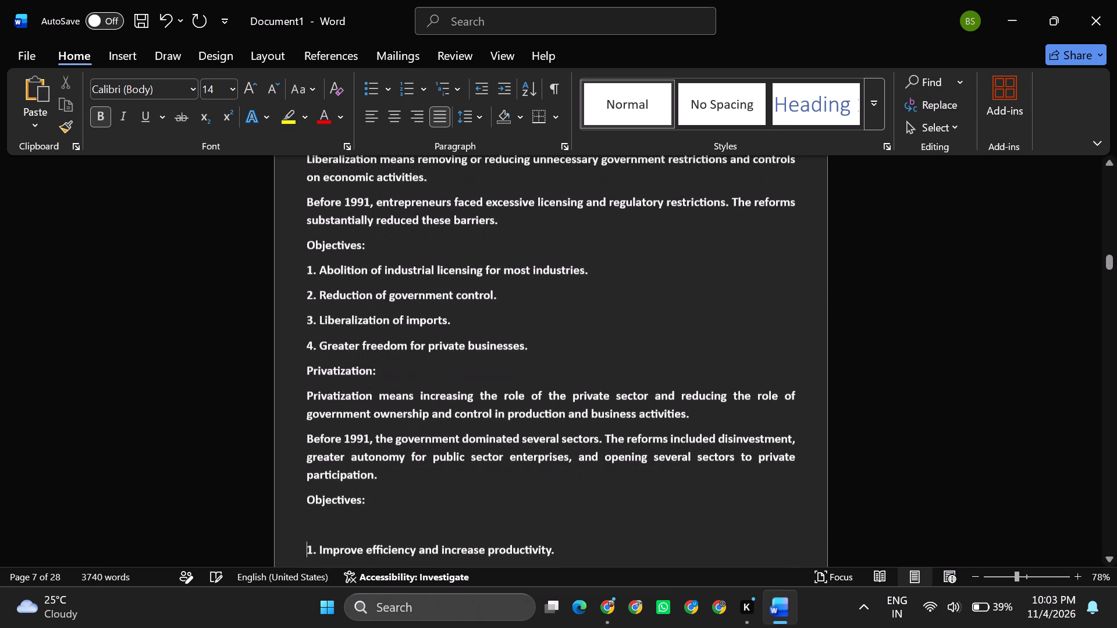
pyautogui.press('BackSpace')
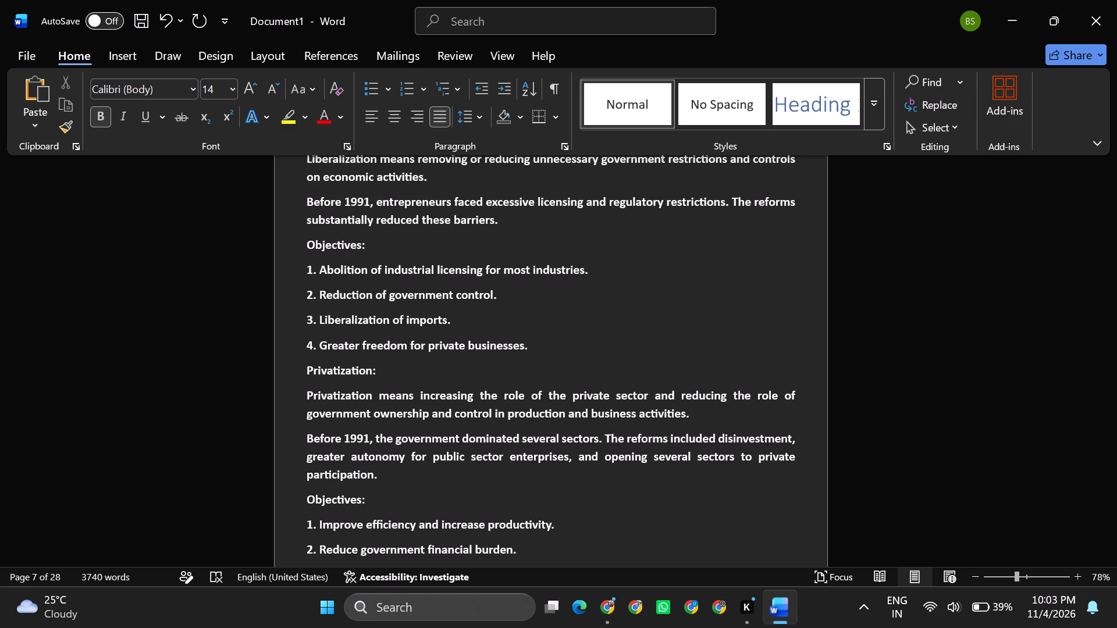
# Look back over the Liberalization and Privatization sections and their objectives lists.
pyautogui.press('Down')
pyautogui.press('Down')
pyautogui.press('Down')
pyautogui.press('Down')
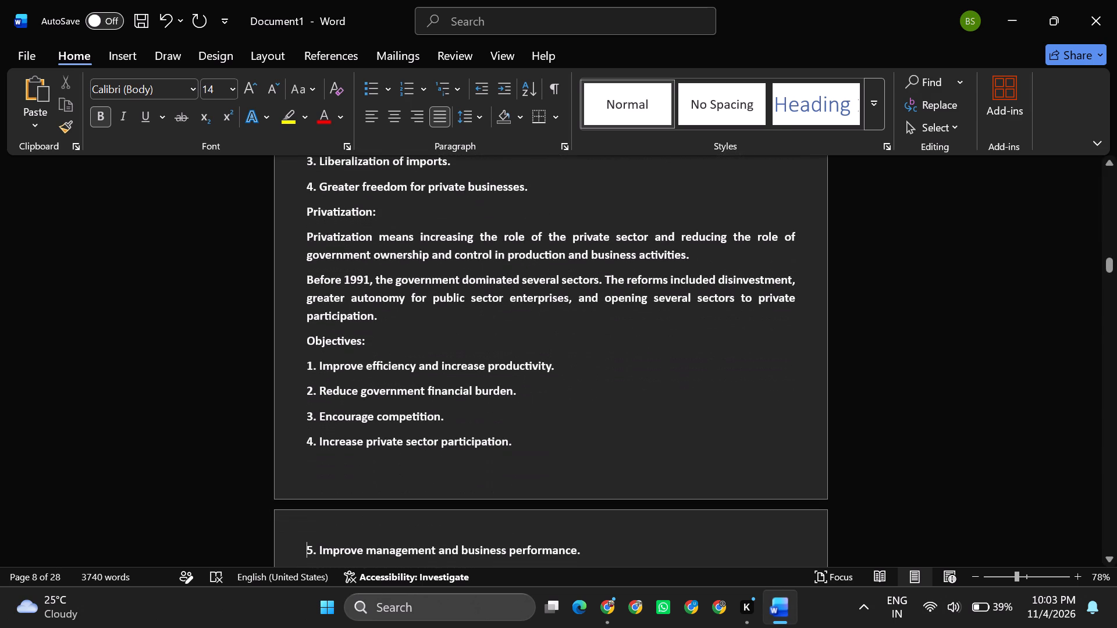
pyautogui.press('Down')
pyautogui.press('Down')
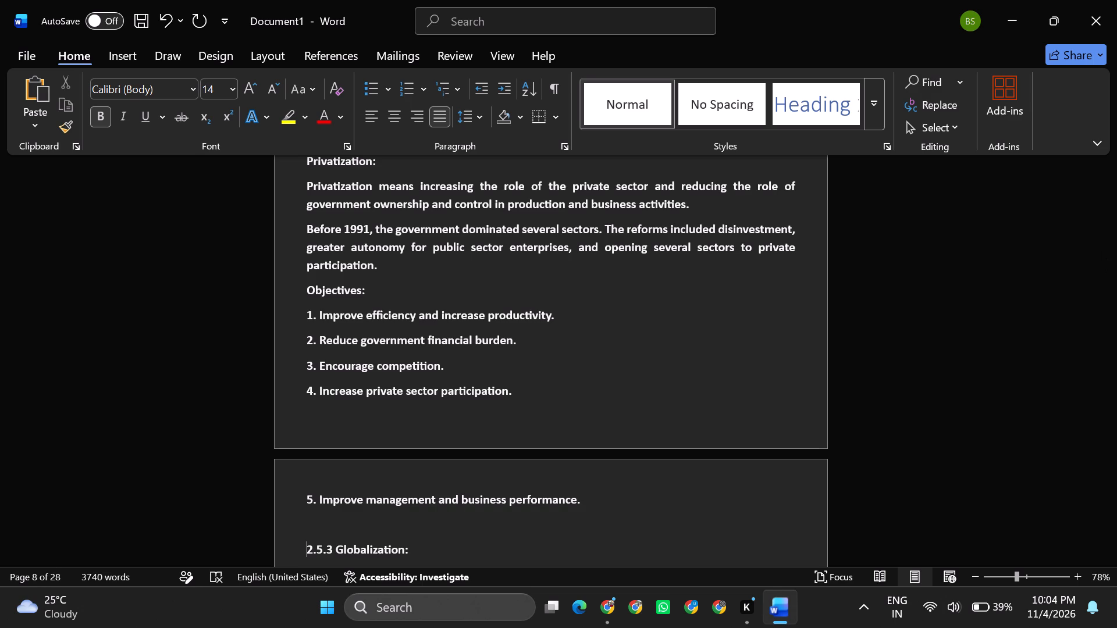
pyautogui.press('Up')
pyautogui.press('Up')
pyautogui.press('Up')
pyautogui.press('Up')
pyautogui.press('Up')
pyautogui.press('Up')
pyautogui.press('Up')
pyautogui.press('Up')
pyautogui.press('Up')
pyautogui.press('Up')
pyautogui.press('Up')
pyautogui.press('Up')
pyautogui.press('Up')
pyautogui.press('Up')
pyautogui.press('Up')
pyautogui.press('Up')
pyautogui.press('Up')
pyautogui.press('Up')
pyautogui.press('Up')
pyautogui.press('Up')
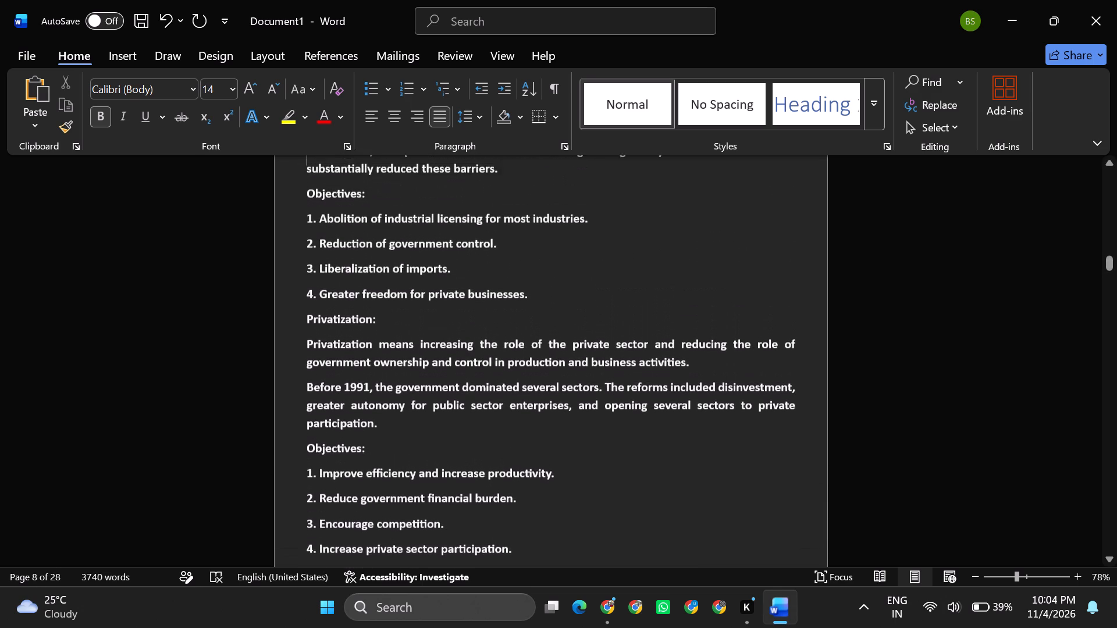
pyautogui.press('Down')
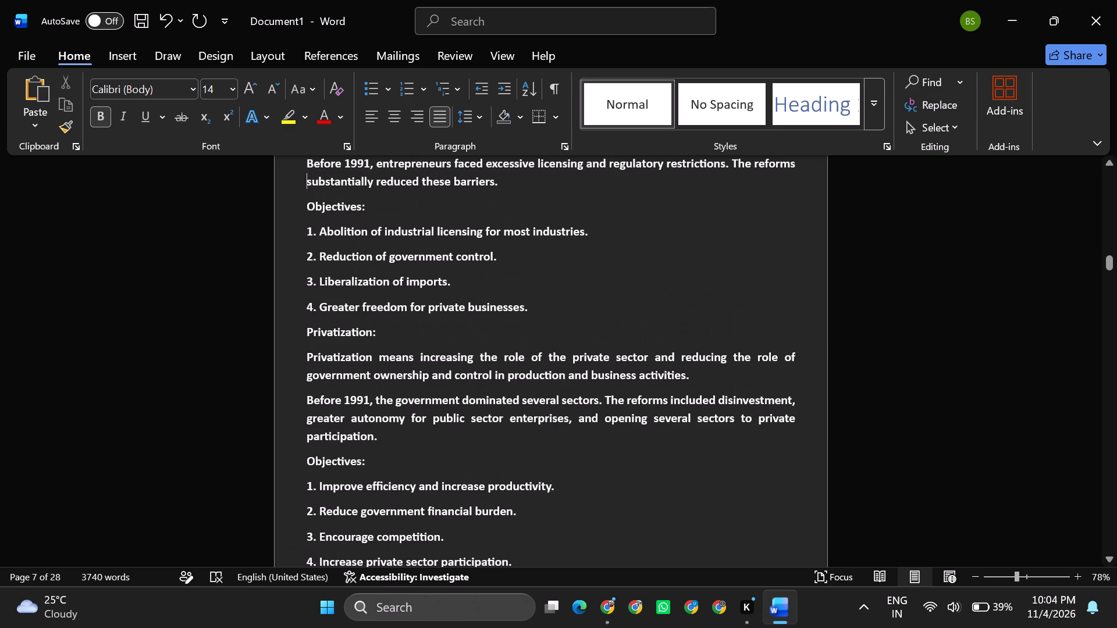
pyautogui.press('Down')
pyautogui.press('Down')
pyautogui.press('Down')
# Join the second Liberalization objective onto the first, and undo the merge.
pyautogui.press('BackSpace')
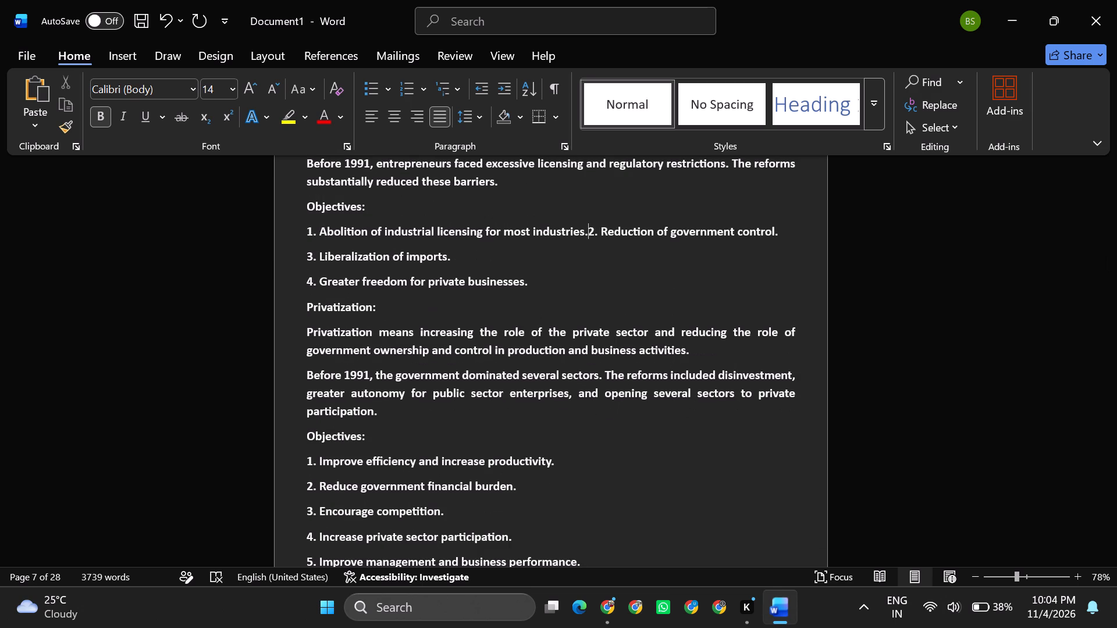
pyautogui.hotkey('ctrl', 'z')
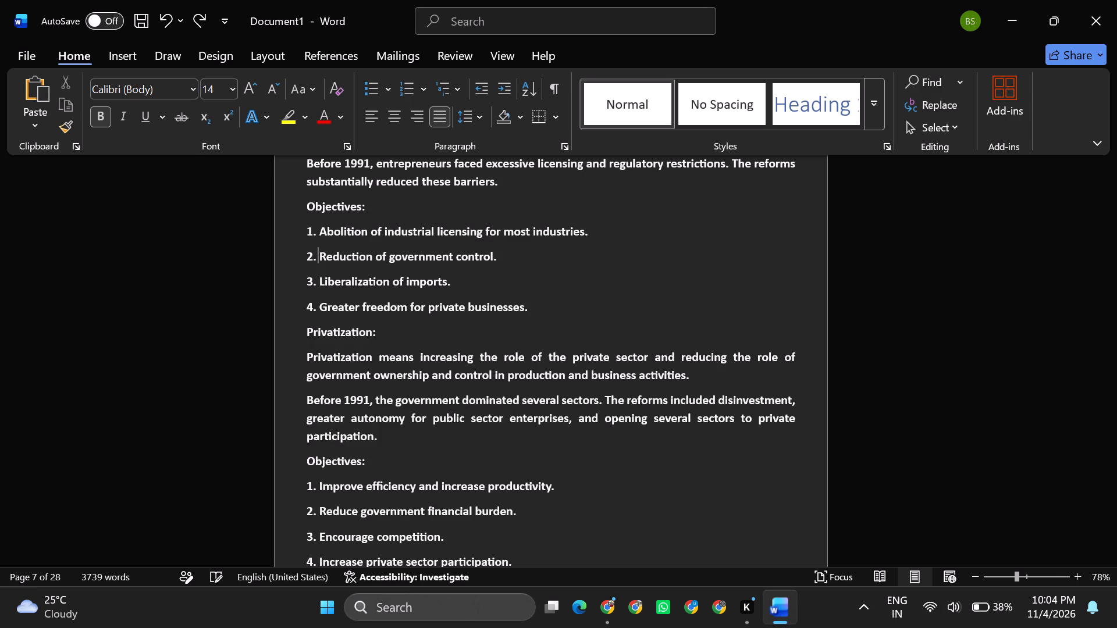
# Delete the fourth Privatization objective, "Increase private sector participation.".
pyautogui.press('Down')
pyautogui.press('Down')
pyautogui.press('Down')
pyautogui.press('Down')
pyautogui.press('Down')
pyautogui.press('Down')
pyautogui.press('Down')
pyautogui.press('Down')
pyautogui.press('Down')
pyautogui.press('Down')
pyautogui.press('Down')
pyautogui.press('Down')
pyautogui.press('Down')
pyautogui.press('Down')
pyautogui.press('Up')
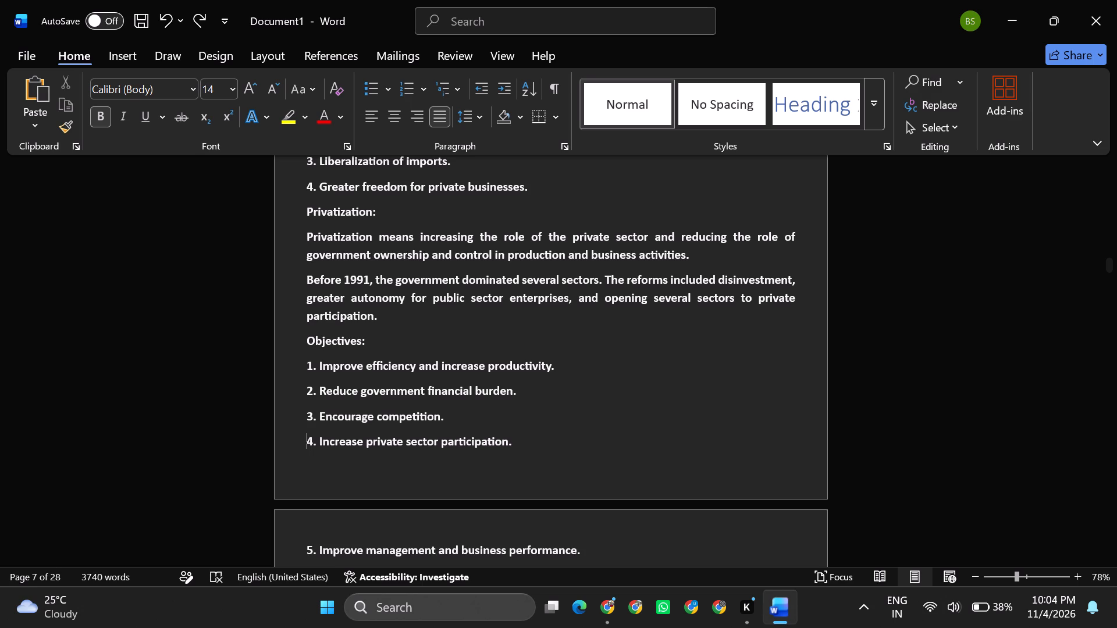
pyautogui.press('Return')
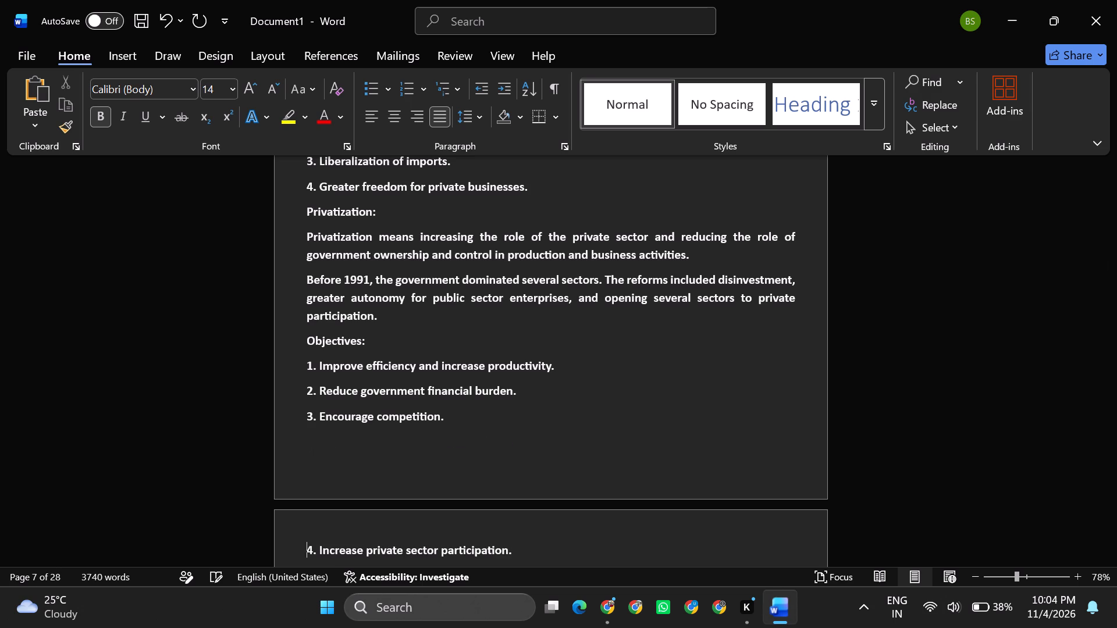
pyautogui.press('BackSpace')
pyautogui.hotkey('shift', 'Down')
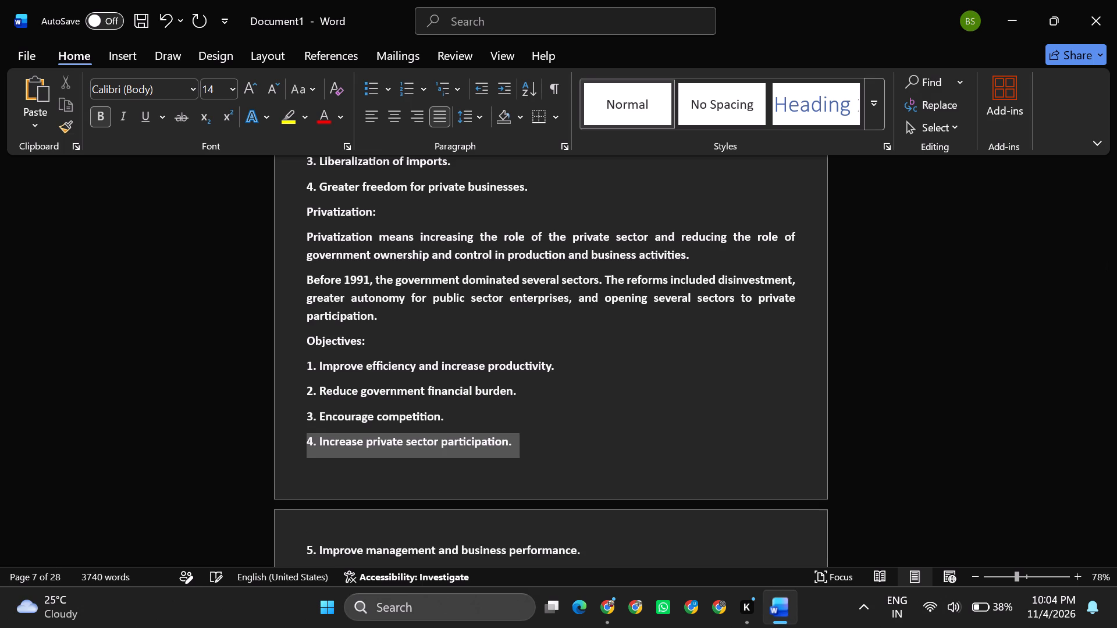
pyautogui.hotkey('shift', 'Down')
pyautogui.hotkey('shift', 'Up')
pyautogui.press('BackSpace')
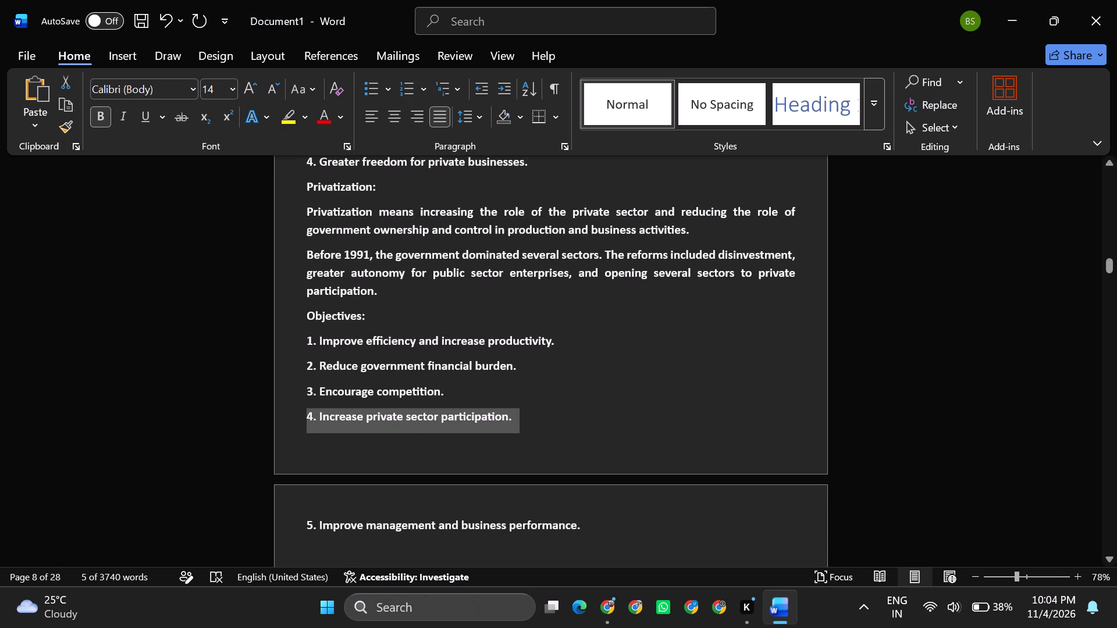
# Join the fifth Privatization objective onto "3. Encourage competition", dropping its number and the full stop between them.
pyautogui.press('Right')
pyautogui.press('Right')
pyautogui.press('Right')
pyautogui.press('BackSpace')
pyautogui.press('BackSpace')
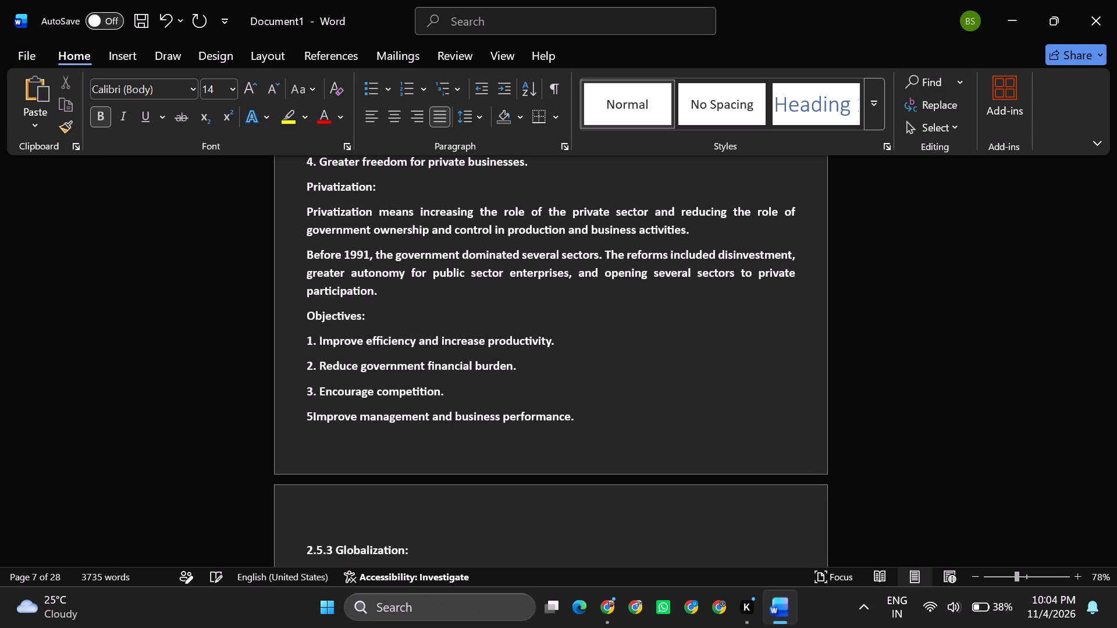
pyautogui.press('BackSpace')
pyautogui.press('BackSpace')
pyautogui.press('BackSpace')
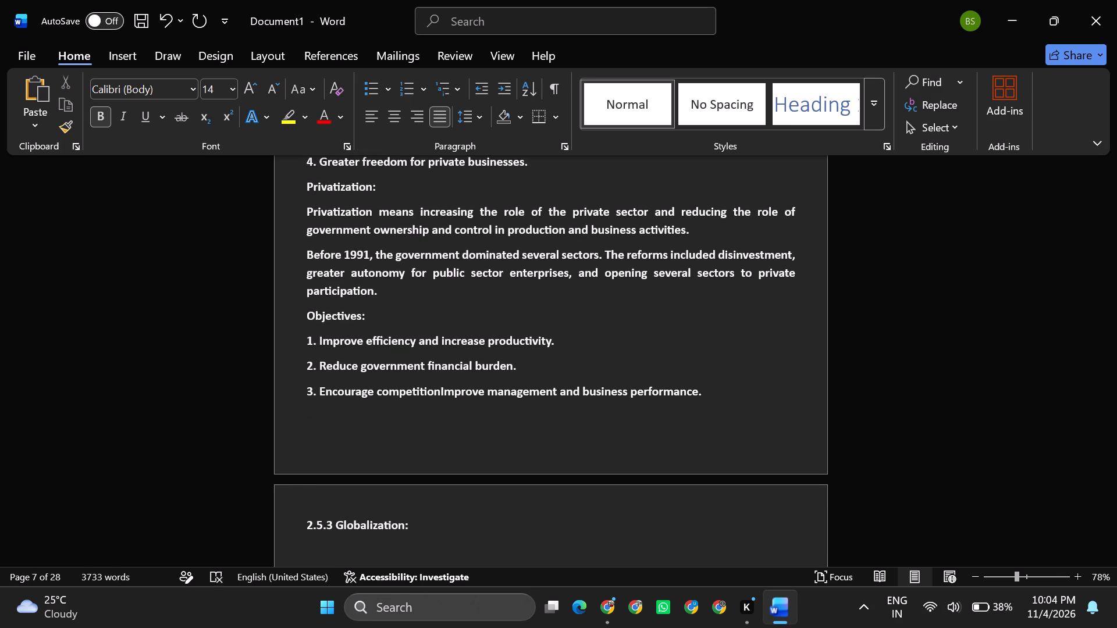
pyautogui.press('space')
# Link the merged third objective with "and" and a lowercase "improve", giving "Encourage competition and improve management and business performance.".
pyautogui.press('Right')
pyautogui.press('Right')
pyautogui.press('Right')
pyautogui.press('Right')
pyautogui.press('Right')
pyautogui.press('Right')
pyautogui.press('Right')
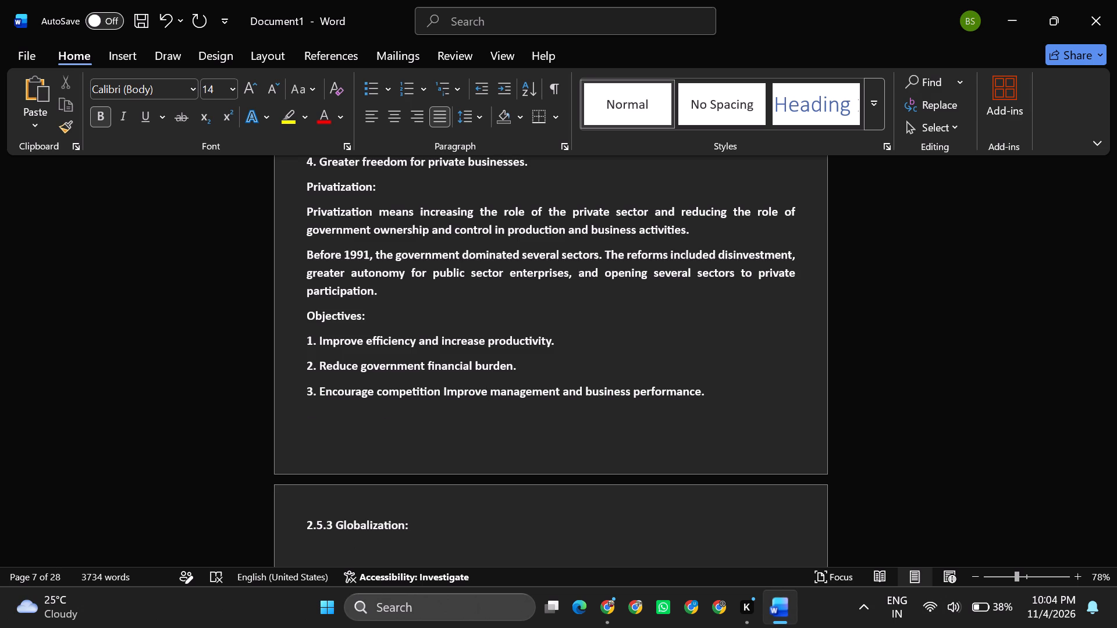
pyautogui.press('Left')
pyautogui.press('Left')
pyautogui.press('Left')
pyautogui.press('Left')
pyautogui.press('Left')
pyautogui.press('Left')
pyautogui.press('Left')
pyautogui.write('nd')
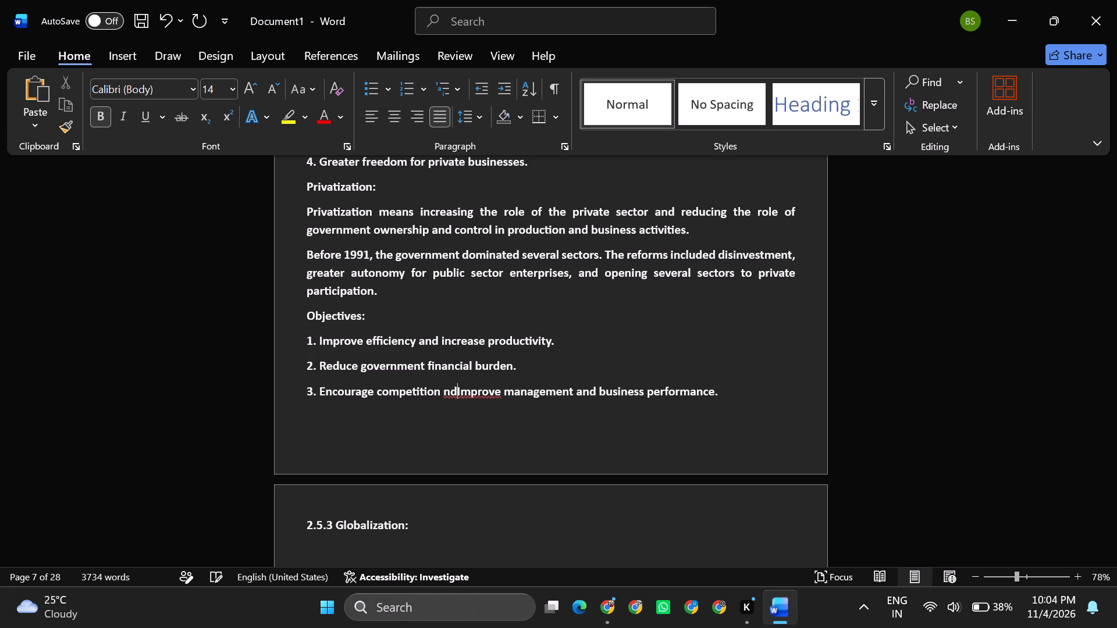
pyautogui.press('BackSpace')
pyautogui.press('BackSpace')
pyautogui.write('an')
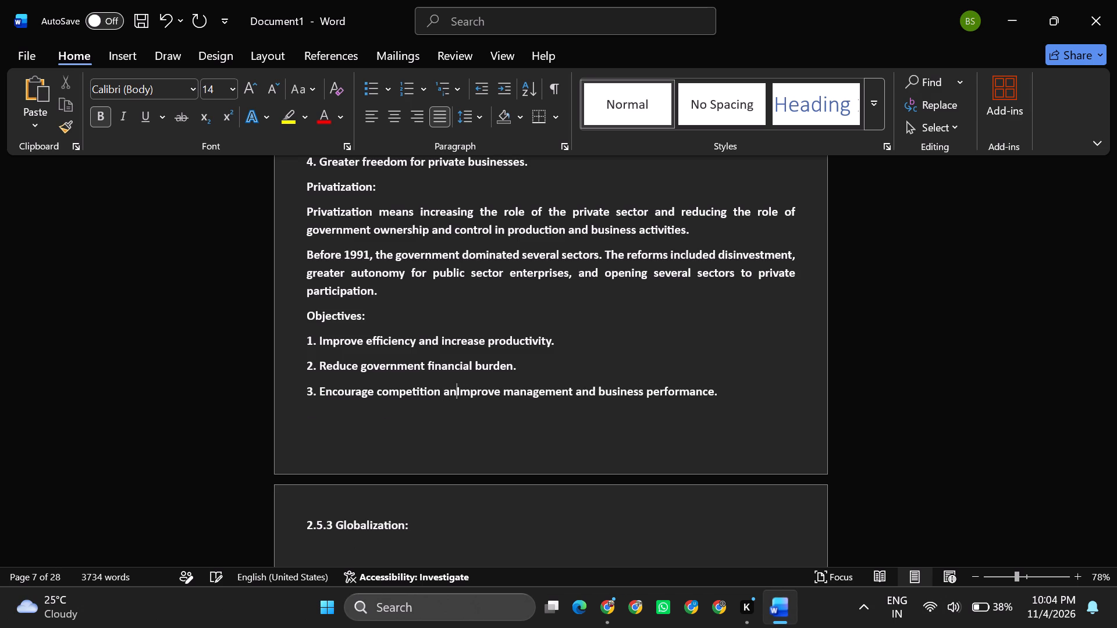
pyautogui.press('d')
pyautogui.press('space')
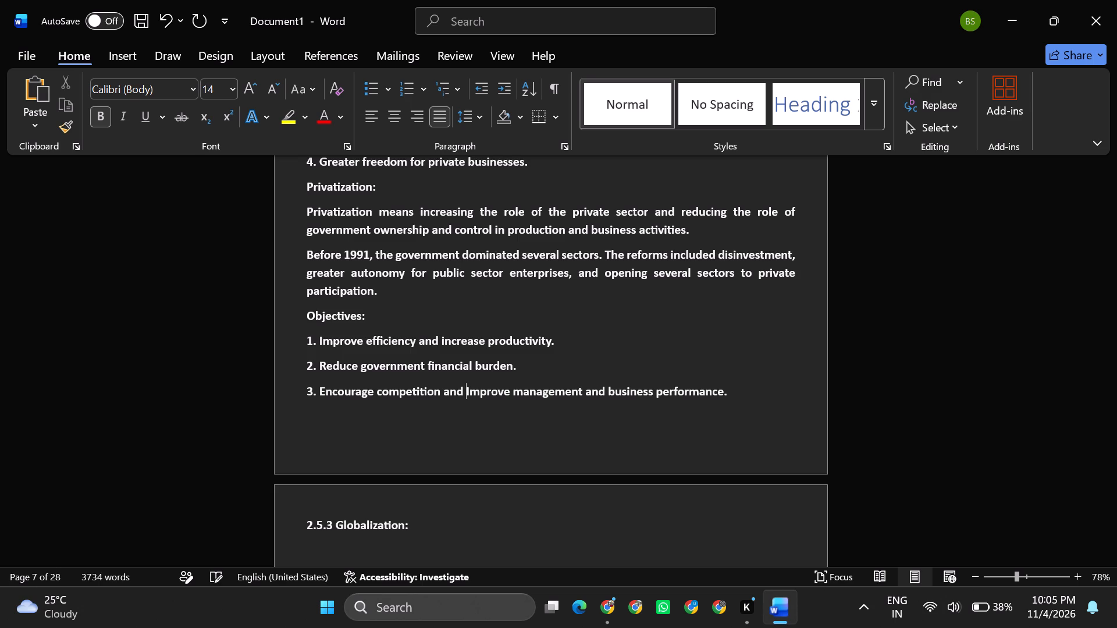
pyautogui.press('Delete')
pyautogui.press('i')
# Remove the number "2.5.3" from the Globalization heading.
pyautogui.press('Right')
pyautogui.press('Right')
pyautogui.press('Right')
pyautogui.press('Right')
pyautogui.press('Right')
pyautogui.press('Right')
pyautogui.press('Right')
pyautogui.press('Right')
pyautogui.press('Right')
pyautogui.press('Right')
pyautogui.press('Right')
pyautogui.press('Right')
pyautogui.press('Right')
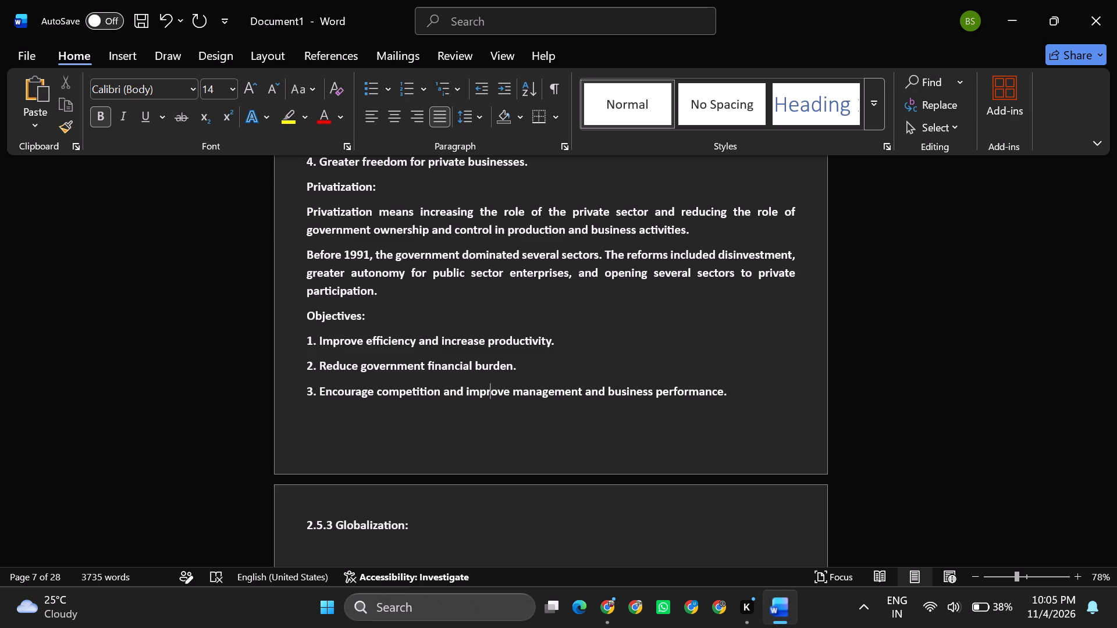
pyautogui.press('Right')
pyautogui.press('Right')
pyautogui.press('Right')
pyautogui.press('Right')
pyautogui.press('Right')
pyautogui.press('Right')
pyautogui.press('Right')
pyautogui.press('Right')
pyautogui.press('Right')
pyautogui.press('Right')
pyautogui.press('Right')
pyautogui.press('Right')
pyautogui.press('Right')
pyautogui.press('Right')
pyautogui.press('Right')
pyautogui.press('Right')
pyautogui.press('Right')
pyautogui.press('Right')
pyautogui.press('Right')
pyautogui.press('Right')
pyautogui.press('Right')
pyautogui.press('Right')
pyautogui.press('Right')
pyautogui.press('Right')
pyautogui.press('Right')
pyautogui.press('Right')
pyautogui.press('Down')
pyautogui.press('Up')
pyautogui.press('Down')
pyautogui.press('Up')
pyautogui.press('Down')
pyautogui.press('Up')
pyautogui.press('Right')
pyautogui.press('Right')
pyautogui.press('Right')
pyautogui.press('Right')
pyautogui.press('Right')
pyautogui.press('BackSpace')
pyautogui.press('BackSpace')
pyautogui.press('BackSpace')
pyautogui.press('BackSpace')
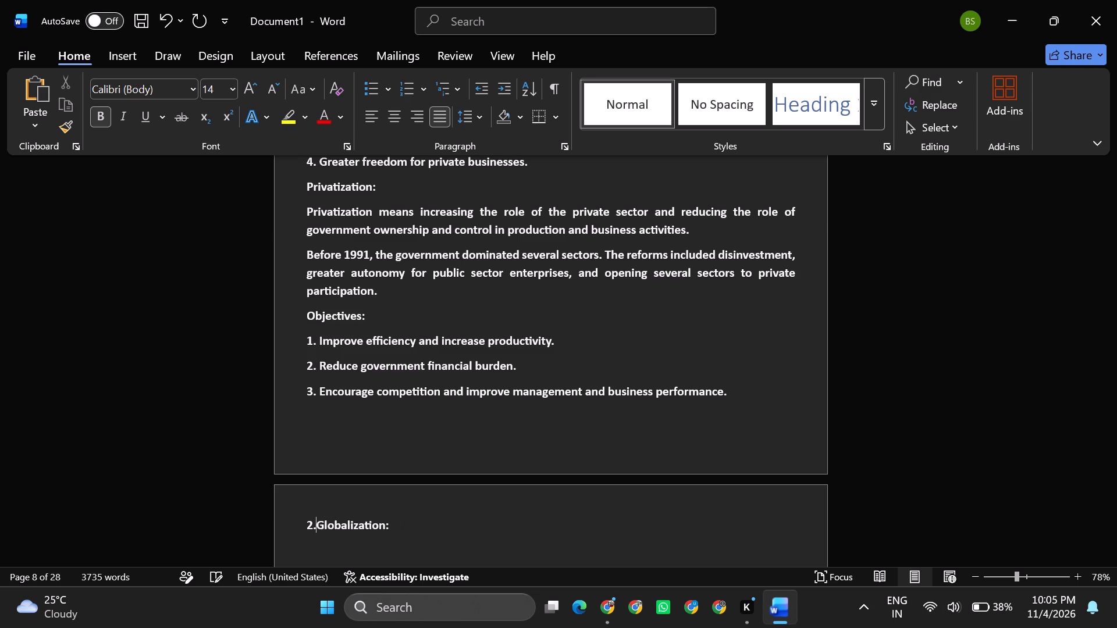
pyautogui.press('BackSpace')
pyautogui.press('BackSpace')
# Remove the blank lines between the Globalization heading, its two paragraphs, the "Objectives:" line and the first objective.
pyautogui.press('Down')
pyautogui.press('Down')
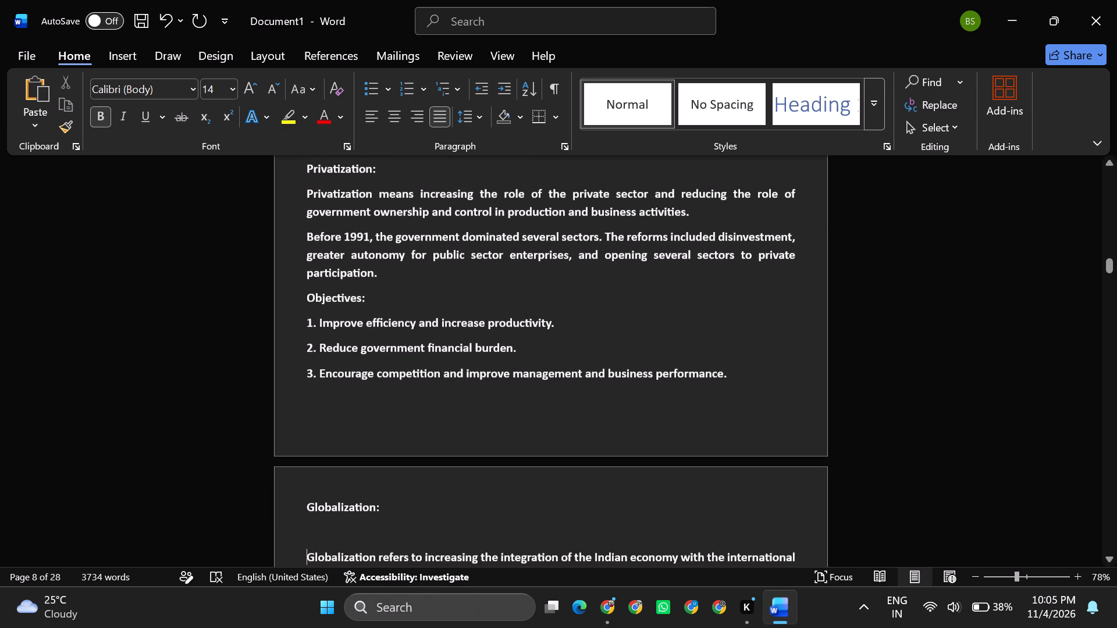
pyautogui.press('BackSpace')
pyautogui.press('Down')
pyautogui.press('Down')
pyautogui.press('Down')
pyautogui.press('BackSpace')
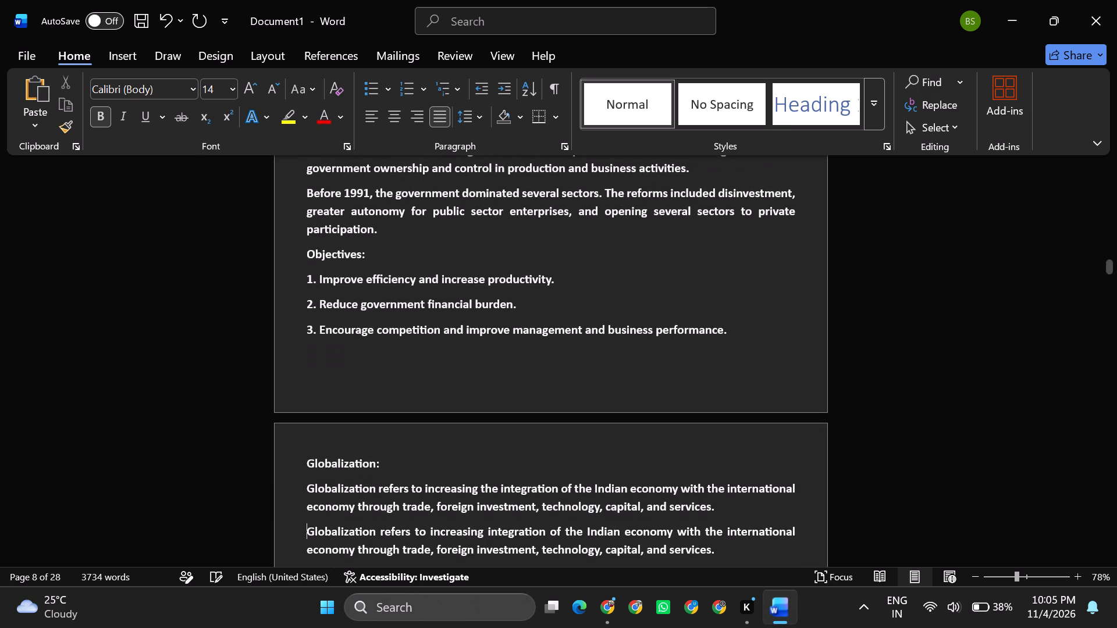
pyautogui.press('Down')
pyautogui.press('Down')
pyautogui.press('Down')
pyautogui.press('BackSpace')
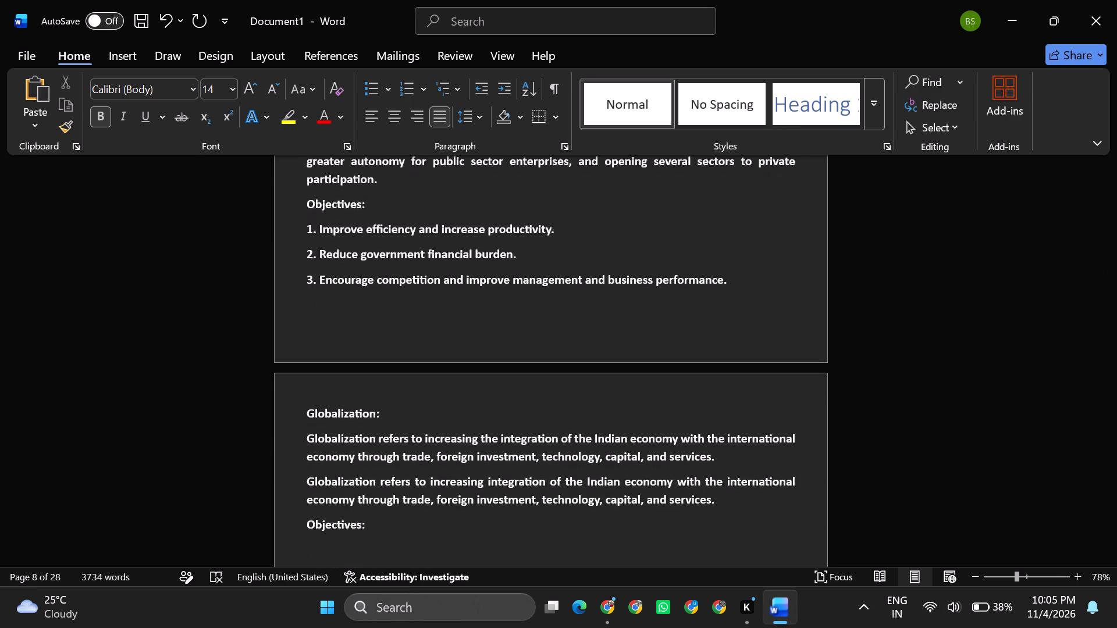
pyautogui.press('Down')
pyautogui.press('BackSpace')
# Shorten the fifth Globalization objective to "Integration with the global.".
pyautogui.press('Down')
pyautogui.press('Right')
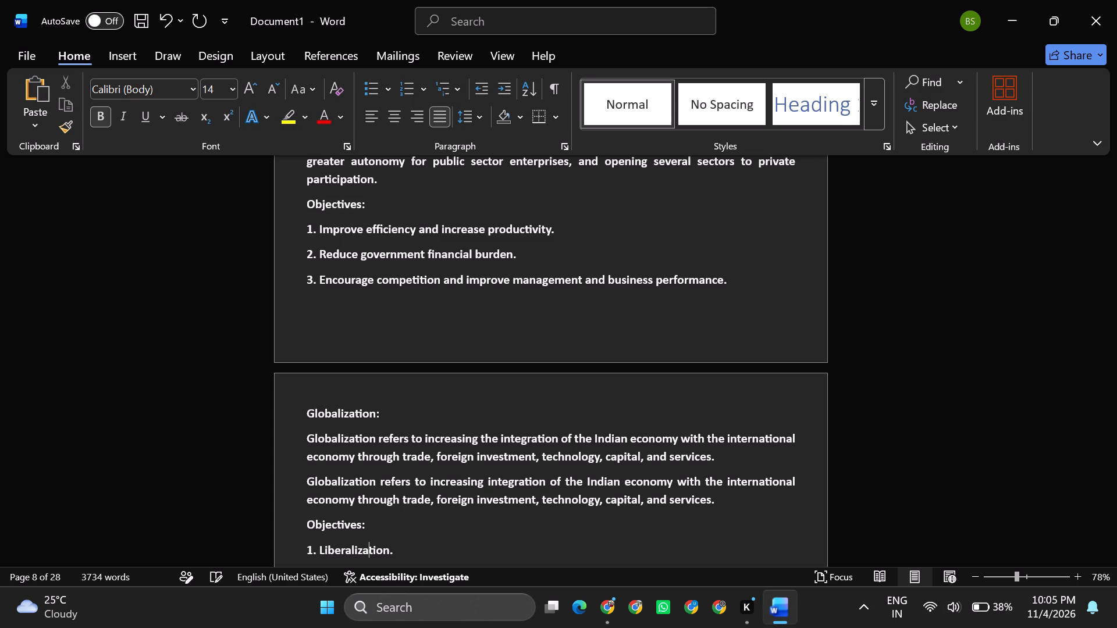
pyautogui.press('Right')
pyautogui.press('Right')
pyautogui.press('Right')
pyautogui.press('Right')
pyautogui.press('Right')
pyautogui.press('Right')
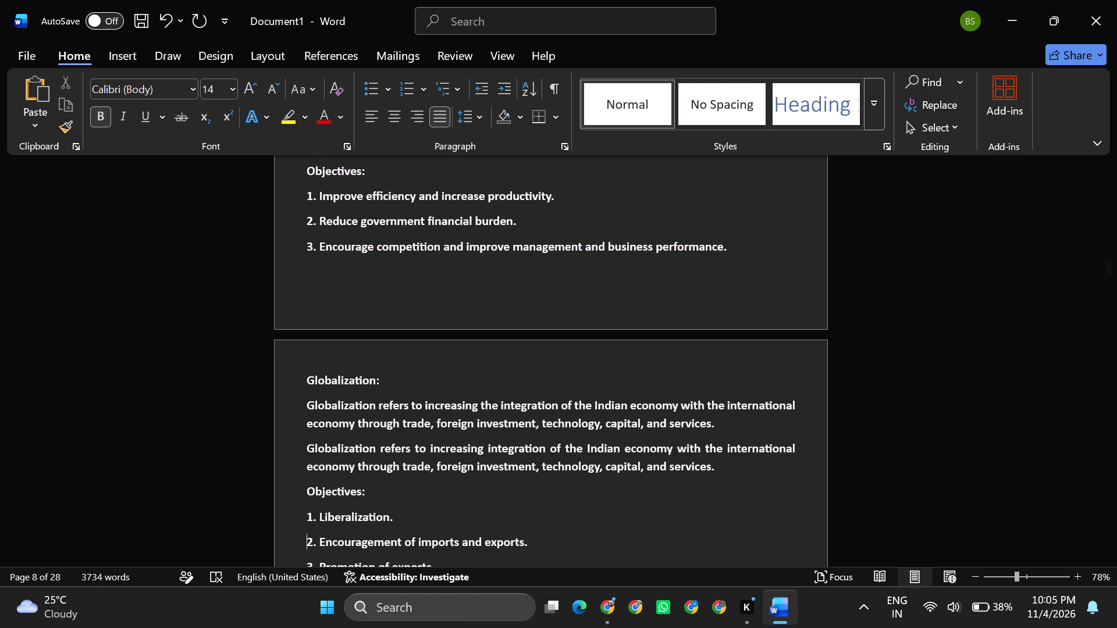
pyautogui.press('Right')
pyautogui.press('Left')
pyautogui.scroll(-1, 375, 378)
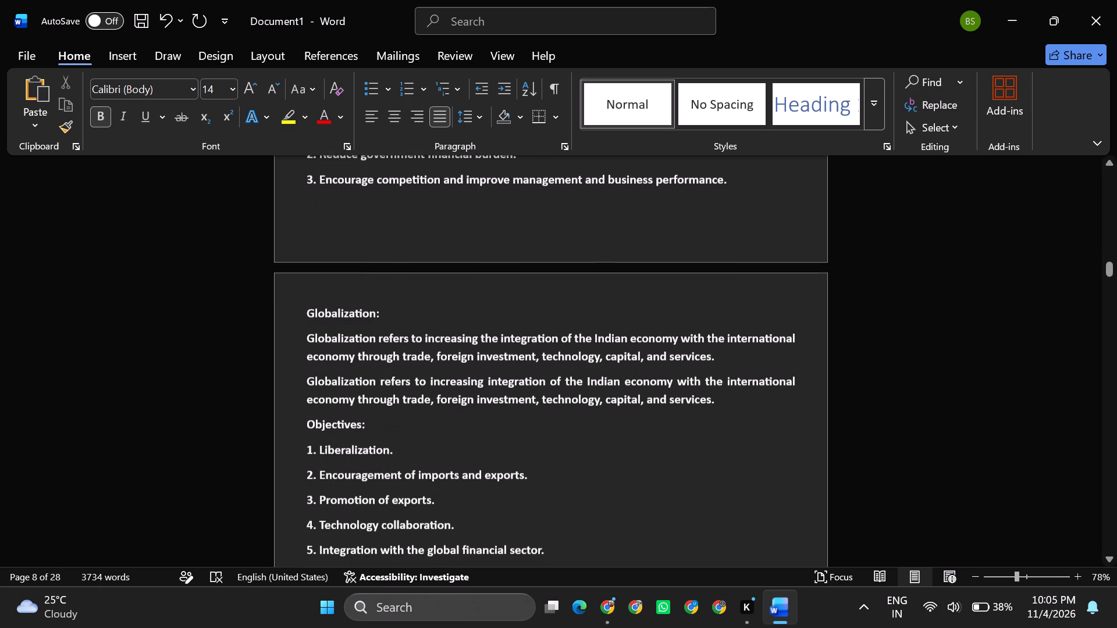
pyautogui.scroll(-1, 370, 442)
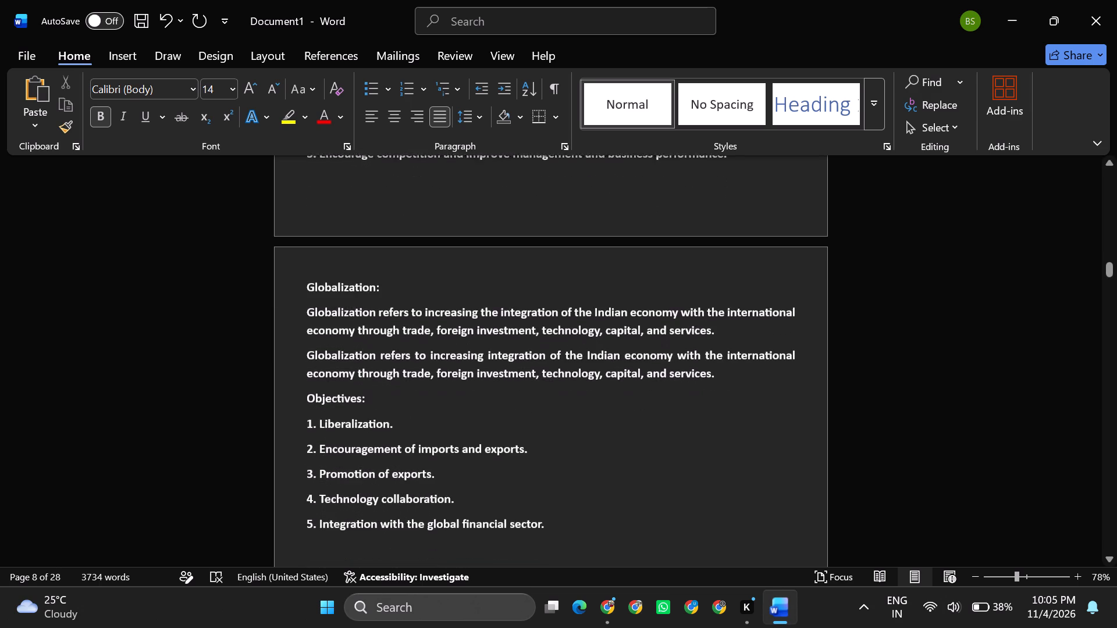
pyautogui.scroll(-1, 370, 442)
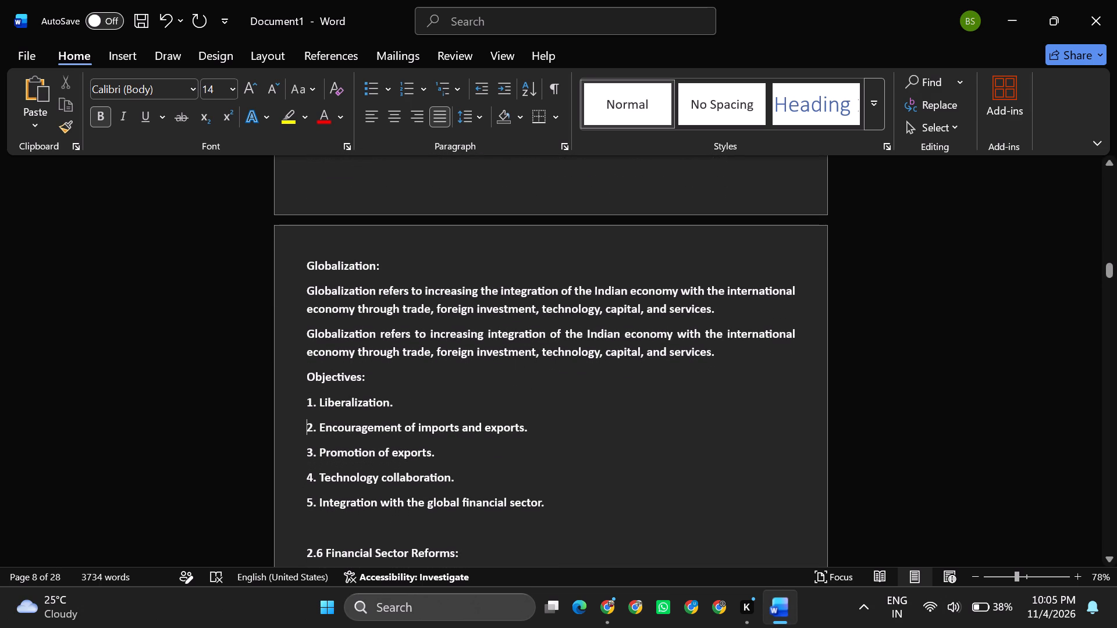
pyautogui.moveTo(546, 505); pyautogui.dragTo(534, 501)
pyautogui.click(534, 501)
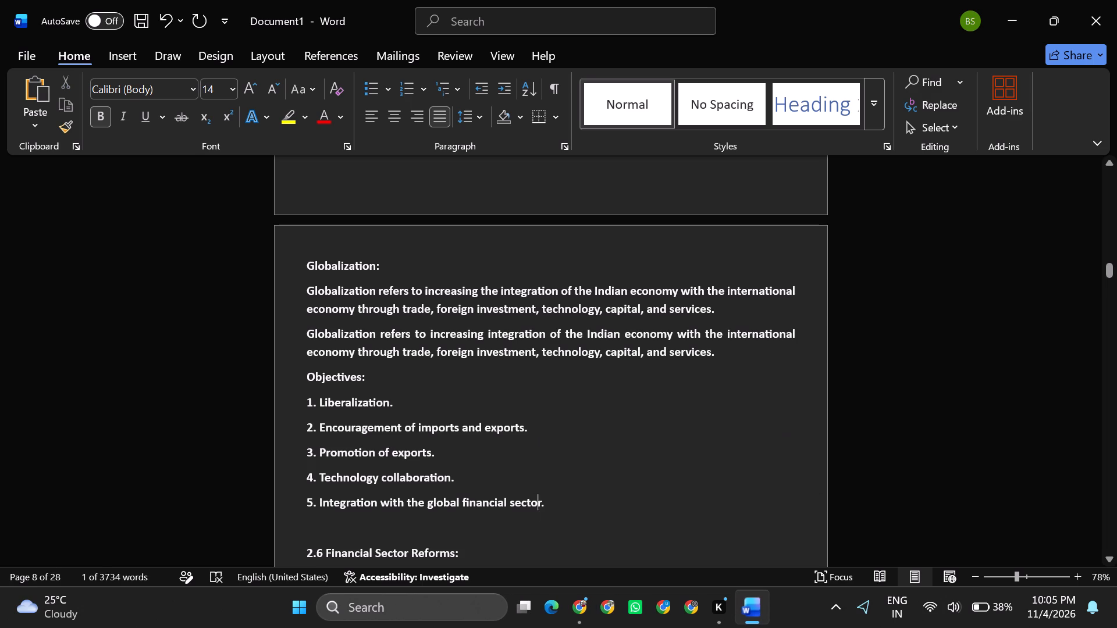
pyautogui.moveTo(545, 499); pyautogui.dragTo(463, 506)
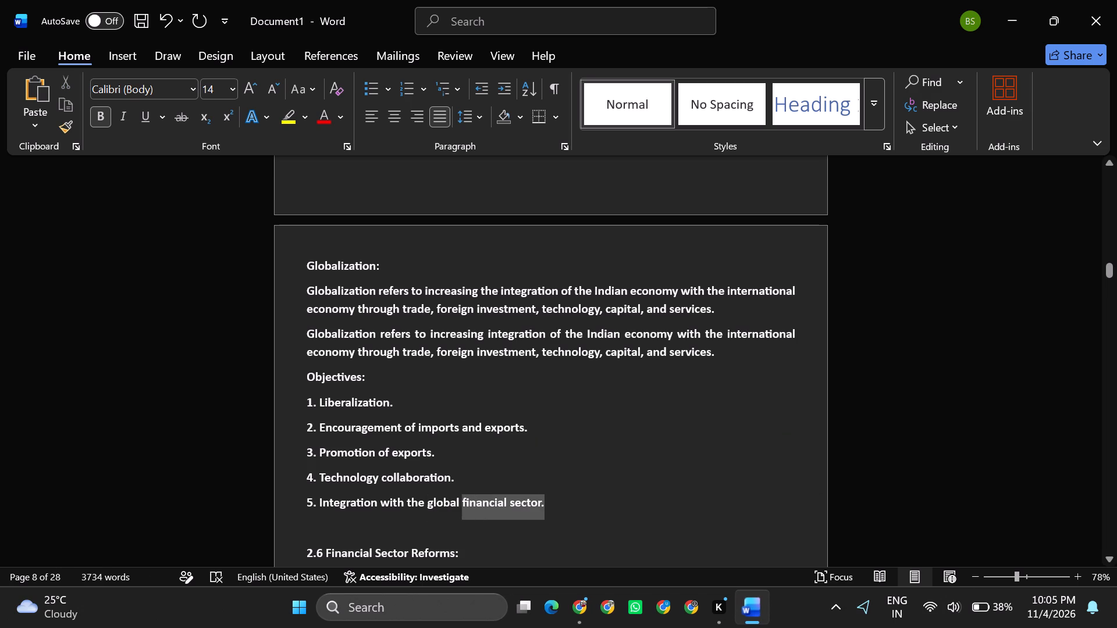
pyautogui.moveTo(463, 506); pyautogui.dragTo(464, 505)
pyautogui.press('BackSpace')
pyautogui.press('BackSpace')
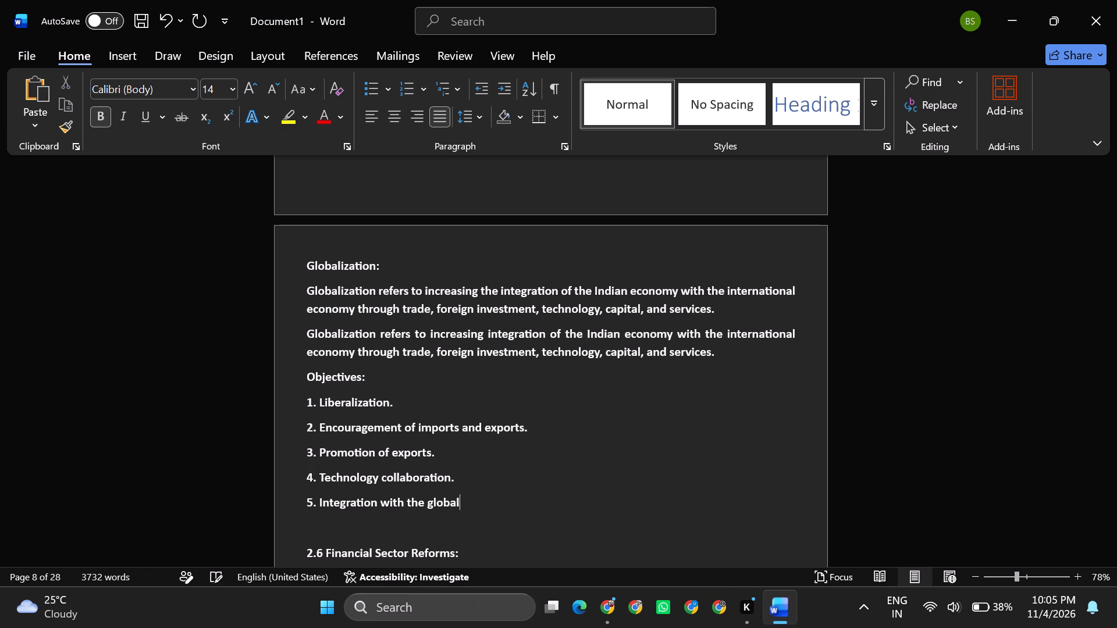
pyautogui.press('.')
# Change the second Globalization objective to "Encouragement of FDI.".
pyautogui.moveTo(526, 426); pyautogui.dragTo(437, 426)
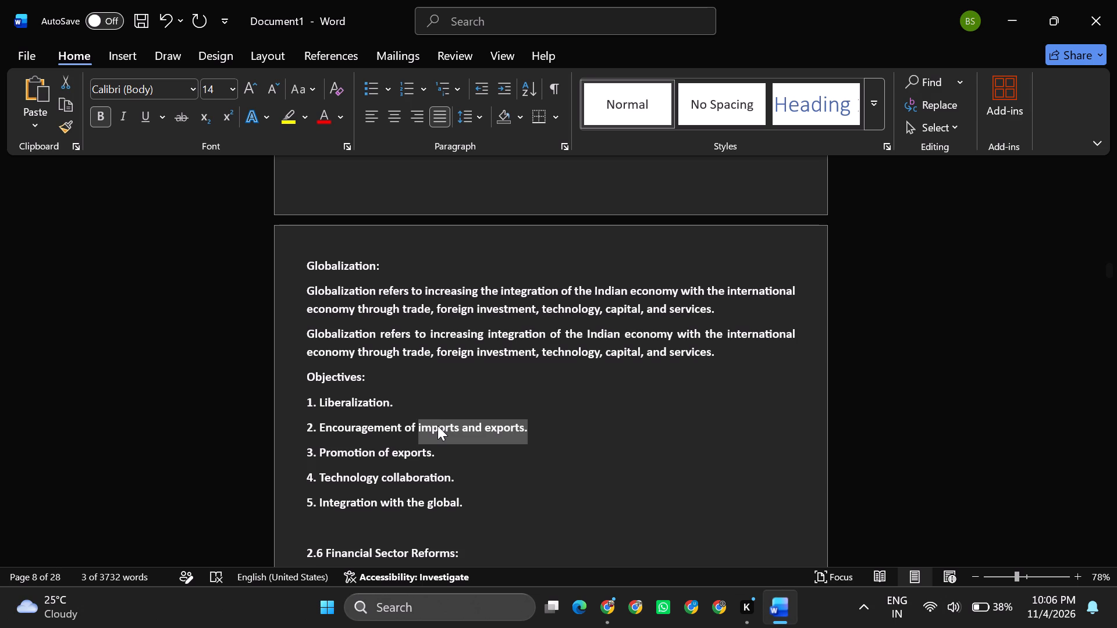
pyautogui.write('FDI')
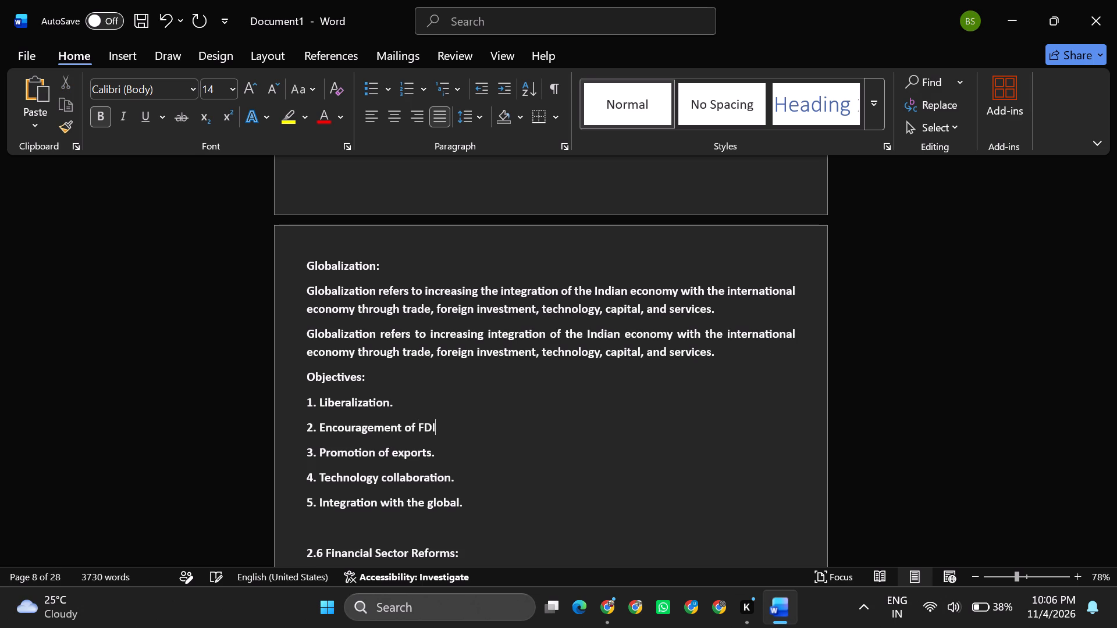
pyautogui.press('.')
# Change the first Globalization objective to "Liberalization of imports and exports.".
pyautogui.press('Up')
pyautogui.press('BackSpace')
pyautogui.press('space')
pyautogui.write('o')
pyautogui.write('f impr')
pyautogui.press('BackSpace')
pyautogui.press('o')
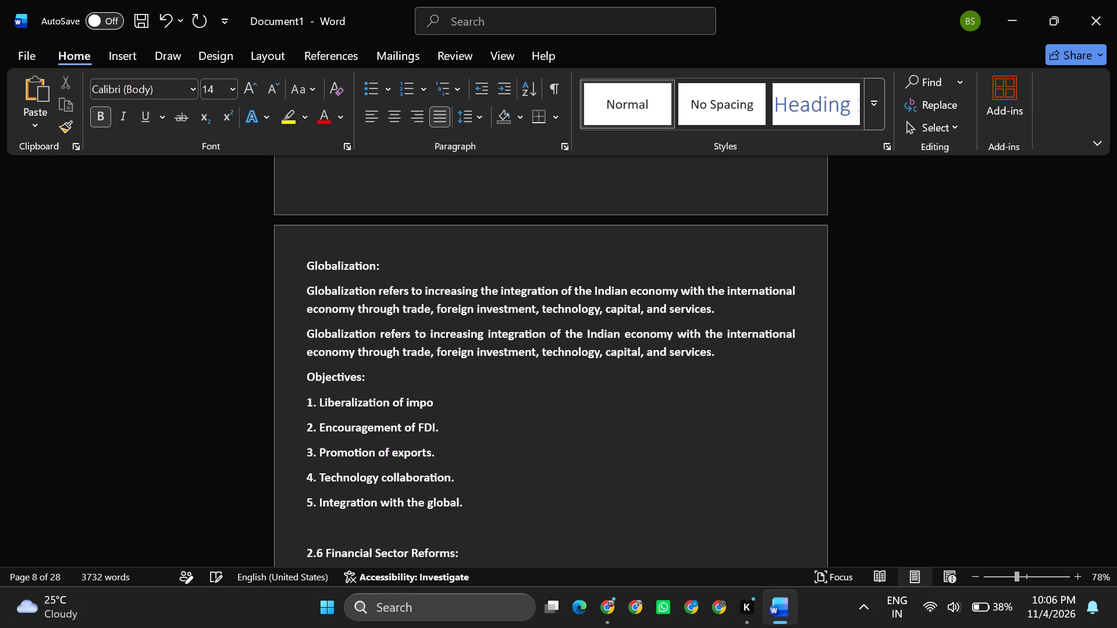
pyautogui.write('rts')
pyautogui.press('space')
pyautogui.write('and')
pyautogui.press('space')
pyautogui.write('exports')
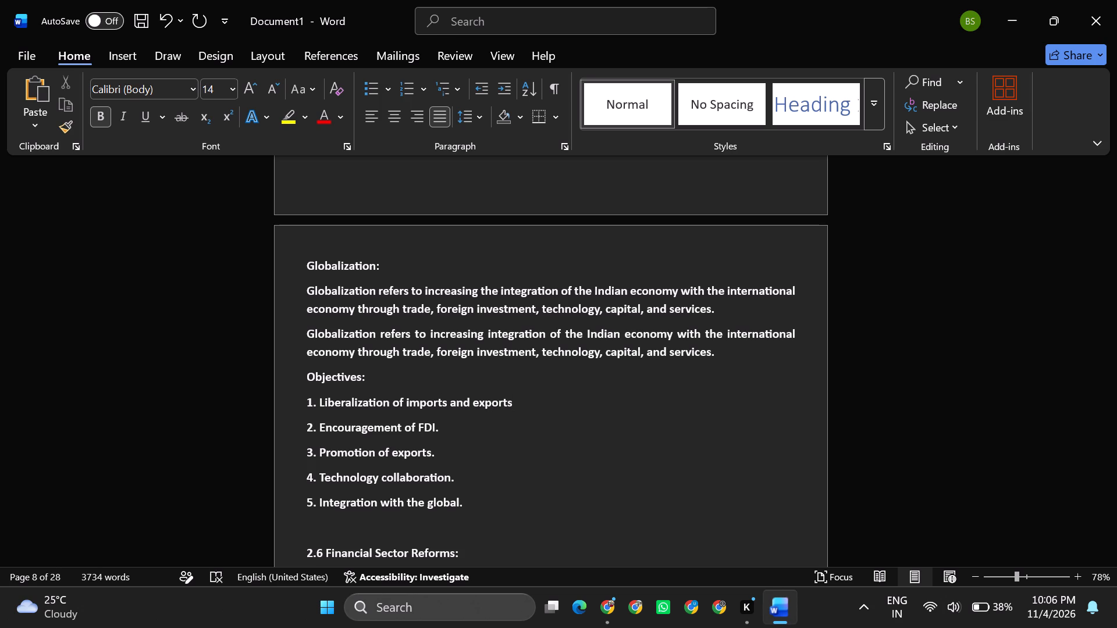
pyautogui.press('.')
pyautogui.press('Left')
pyautogui.press('Left')
pyautogui.press('Right')
pyautogui.press('Right')
pyautogui.press('Right')
# Remove the number "2.6" from the Financial Sector Reforms heading and the blank line above it.
pyautogui.press('Down')
pyautogui.press('Down')
pyautogui.press('Down')
pyautogui.press('Down')
pyautogui.press('Down')
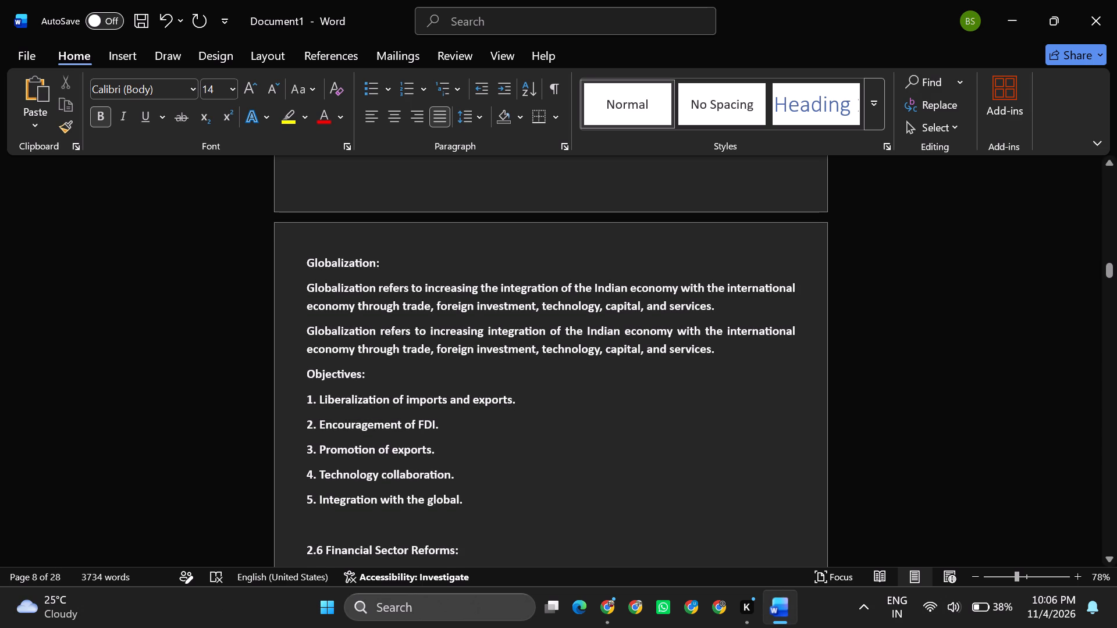
pyautogui.hotkey('shift', 'Right')
pyautogui.hotkey('shift', 'Right')
pyautogui.hotkey('shift', 'Right')
pyautogui.hotkey('shift', 'Right')
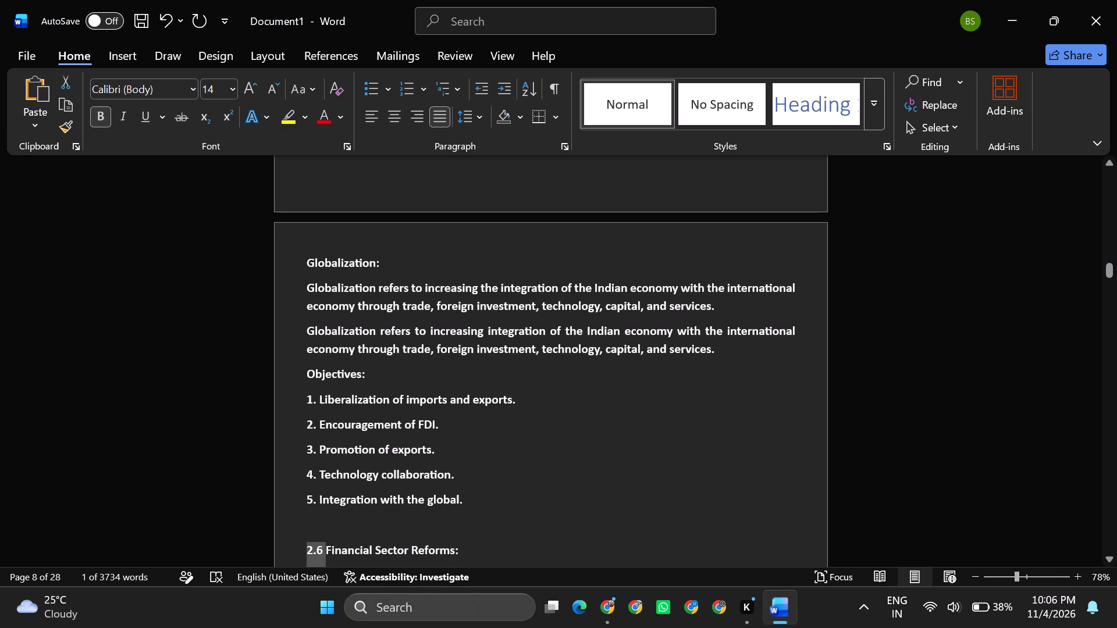
pyautogui.press('BackSpace')
pyautogui.press('BackSpace')
# Remove the blank lines between the Financial Sector Reforms heading, its paragraph, the "Major Objectives:" line and the first objective.
pyautogui.press('Down')
pyautogui.press('Down')
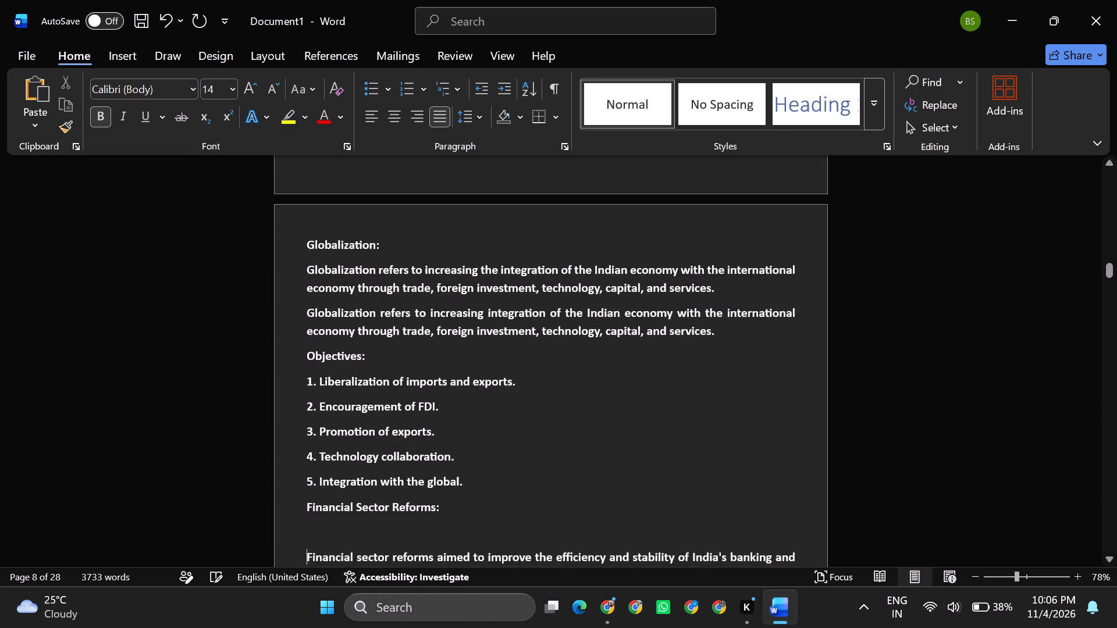
pyautogui.press('BackSpace')
pyautogui.press('Down')
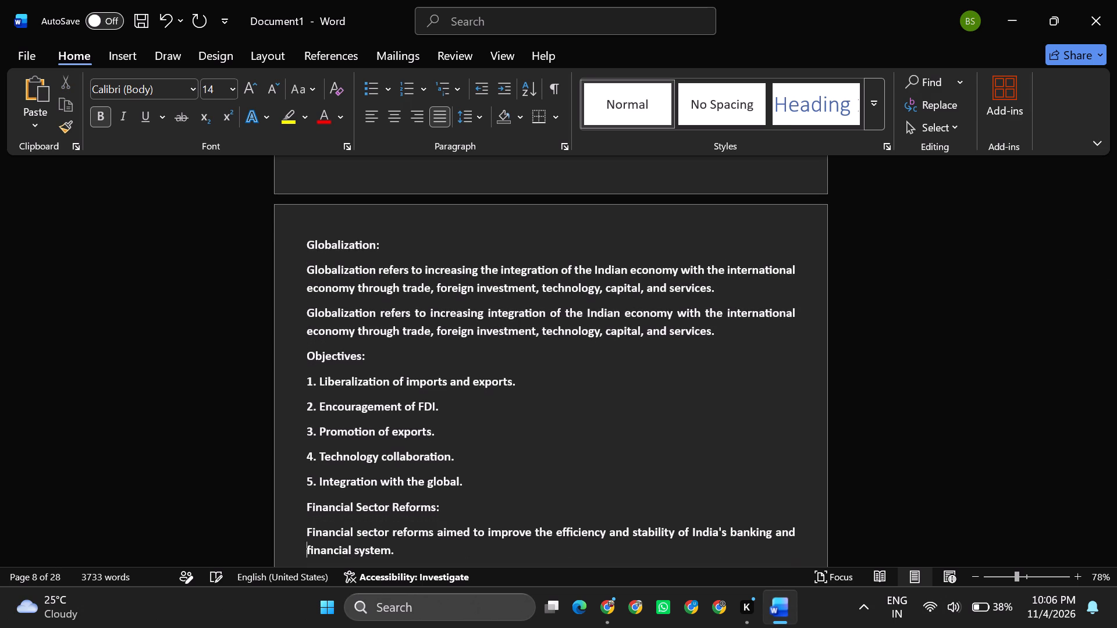
pyautogui.press('Down')
pyautogui.press('BackSpace')
pyautogui.press('Right')
pyautogui.press('Down')
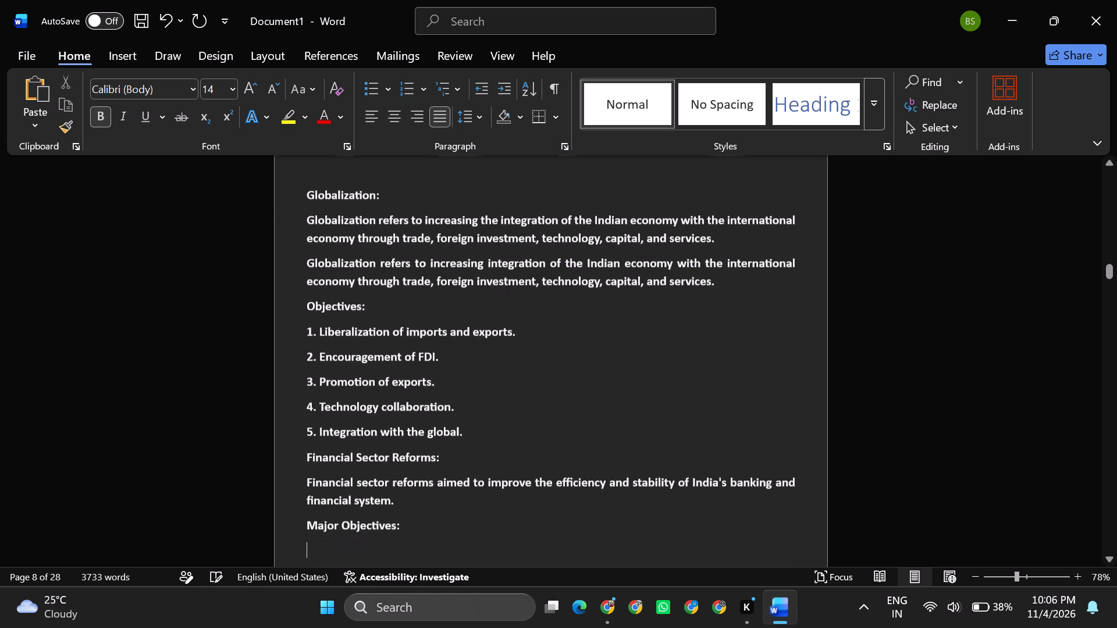
pyautogui.press('Down')
pyautogui.press('BackSpace')
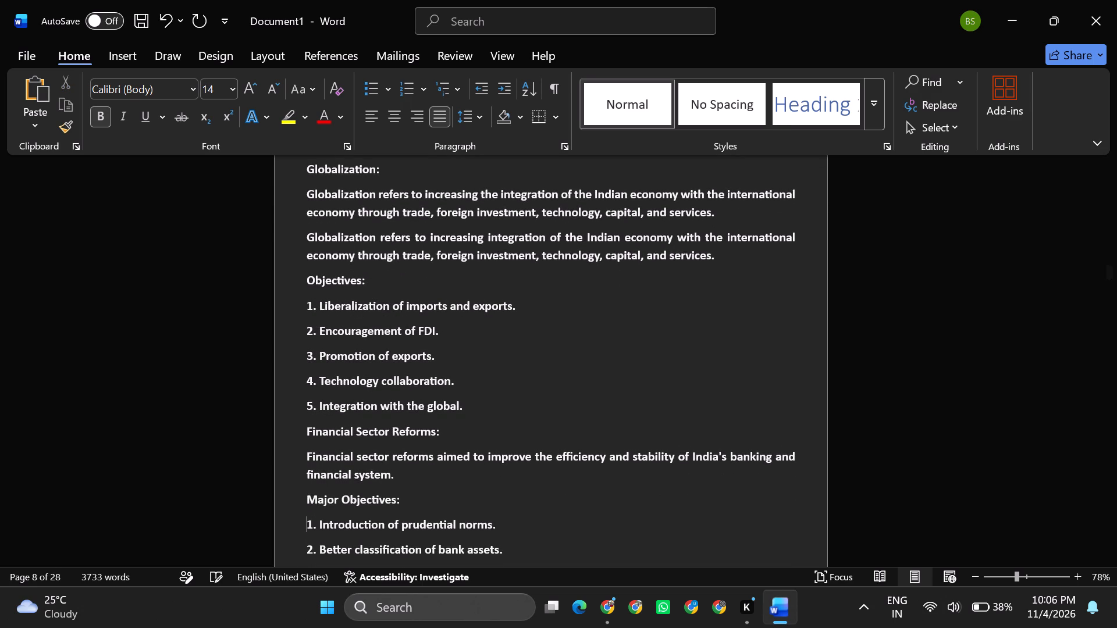
# Remove the blank line above the Trade Policy Reforms heading and its number "2.7".
pyautogui.press('Down')
pyautogui.press('Down')
pyautogui.press('Down')
pyautogui.press('Down')
pyautogui.press('Down')
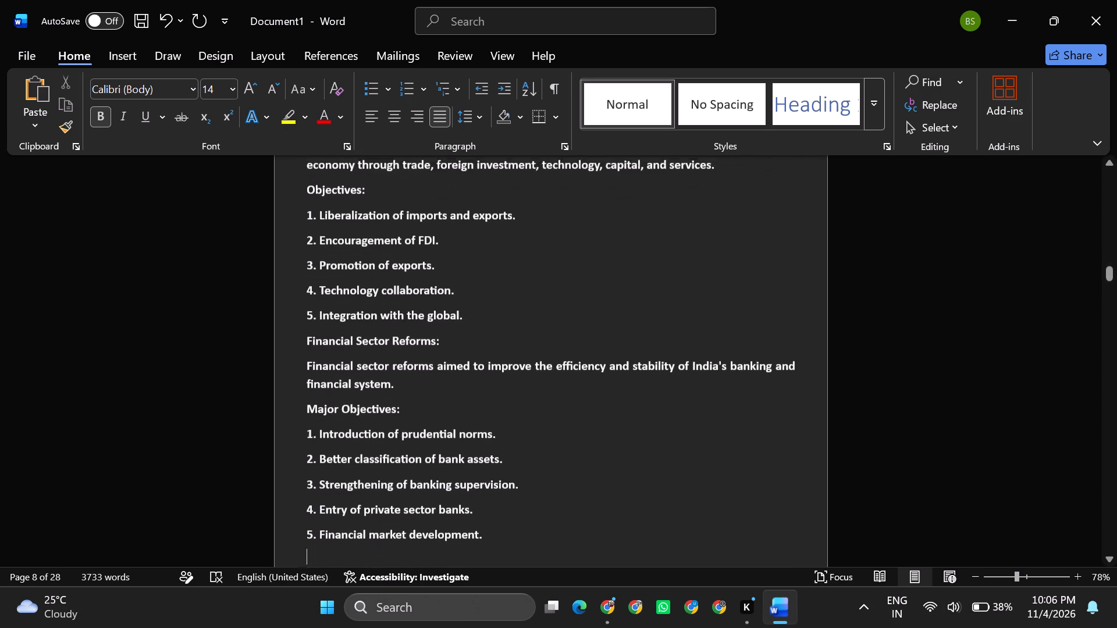
pyautogui.press('Down')
pyautogui.press('BackSpace')
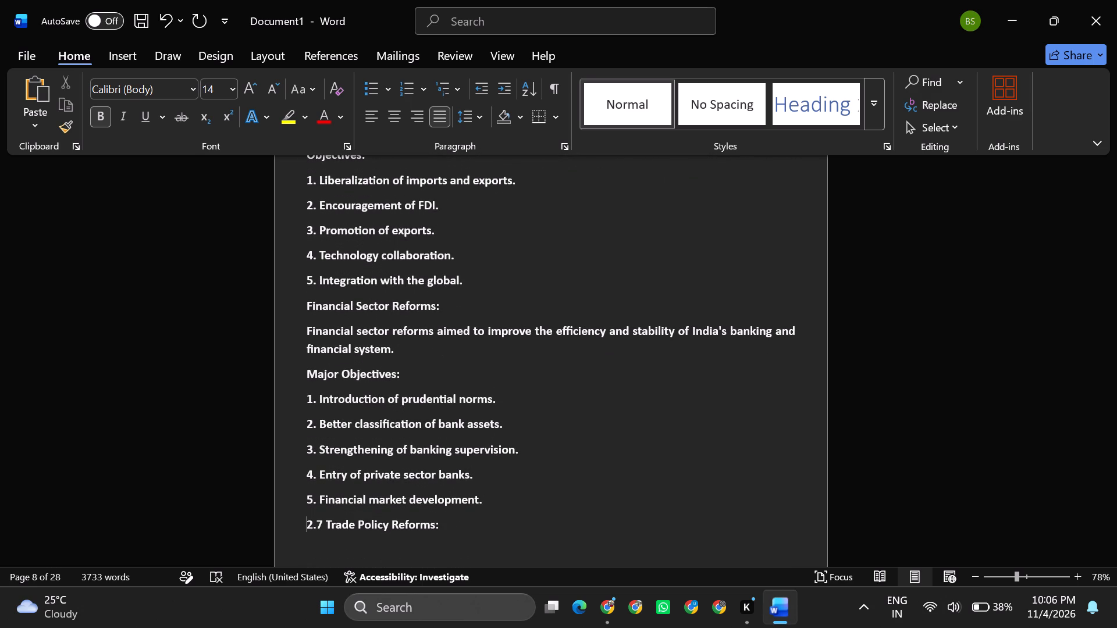
pyautogui.hotkey('shift', 'Right')
pyautogui.hotkey('shift', 'Right')
pyautogui.hotkey('shift', 'Right')
pyautogui.hotkey('shift', 'Right')
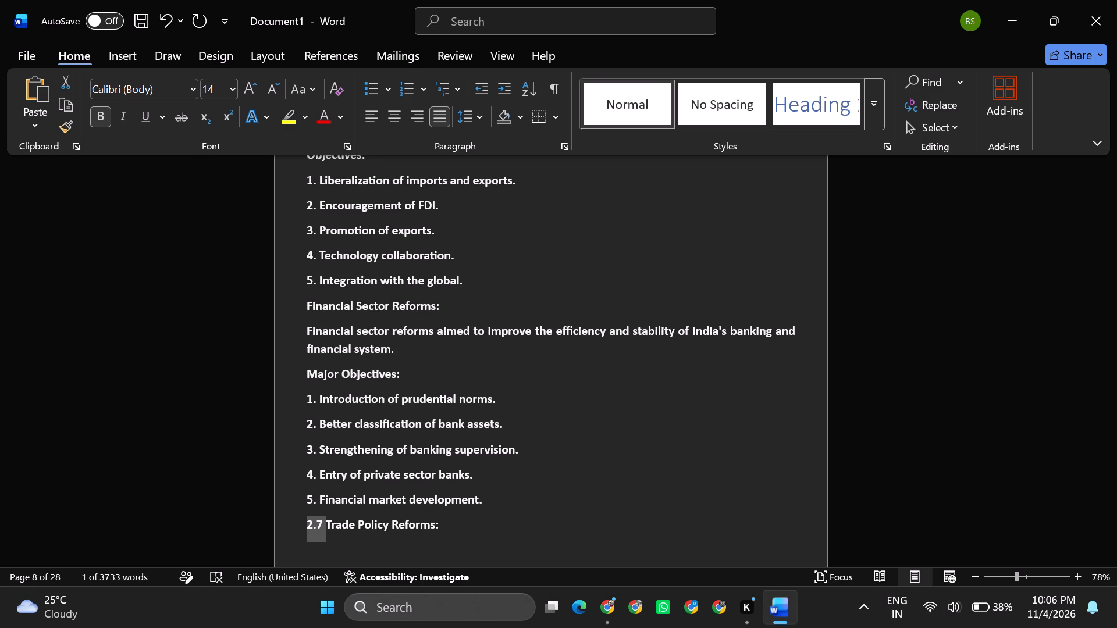
pyautogui.press('BackSpace')
# Remove the blank lines between the Trade Policy Reforms heading, its paragraph, "The reforms aimed to:" and the first list item.
pyautogui.press('Down')
pyautogui.press('Down')
pyautogui.press('BackSpace')
pyautogui.press('Down')
pyautogui.press('Down')
pyautogui.press('Down')
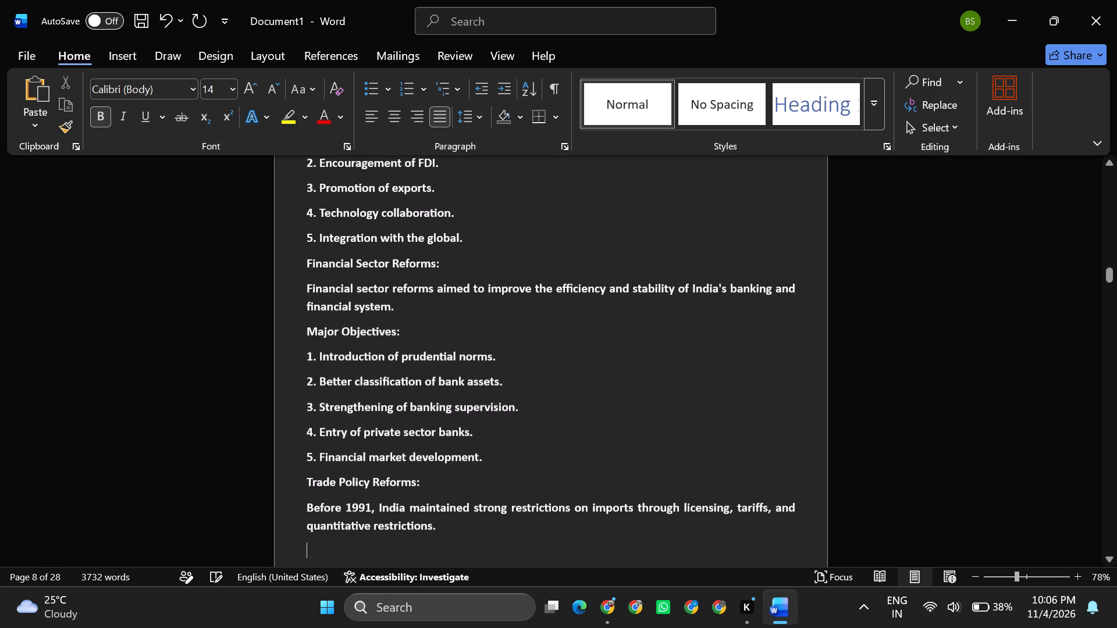
pyautogui.press('BackSpace')
pyautogui.press('Down')
pyautogui.press('Down')
pyautogui.press('Down')
pyautogui.press('Up')
pyautogui.press('BackSpace')
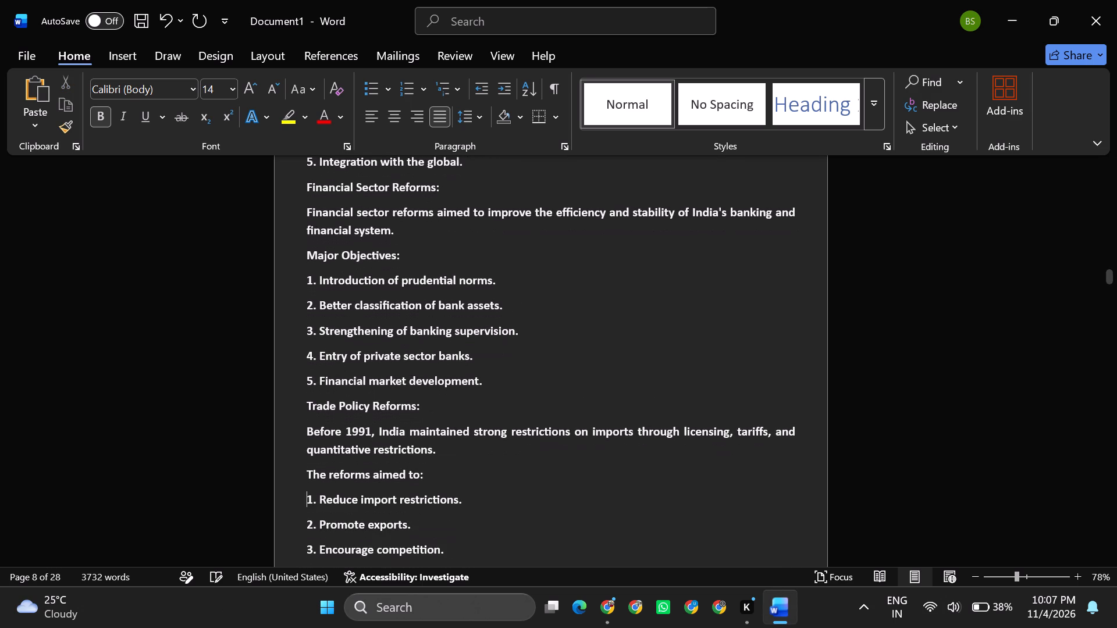
# Remove the blank lines before and after the closing Trade liberalization paragraph.
pyautogui.press('Down')
pyautogui.press('Down')
pyautogui.press('Down')
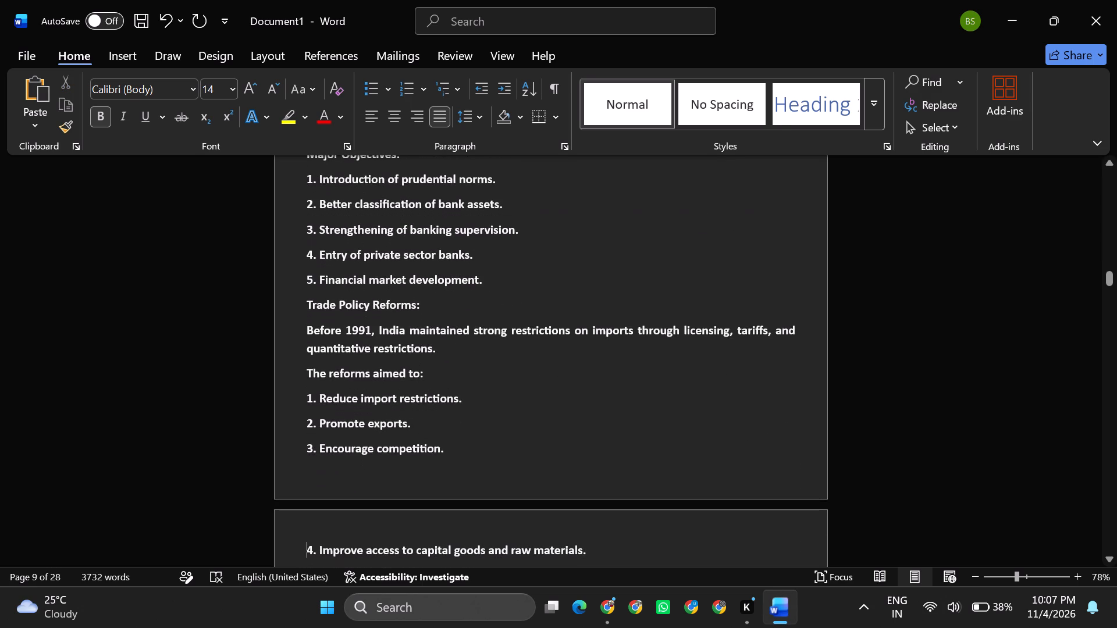
pyautogui.press('Down')
pyautogui.press('Down')
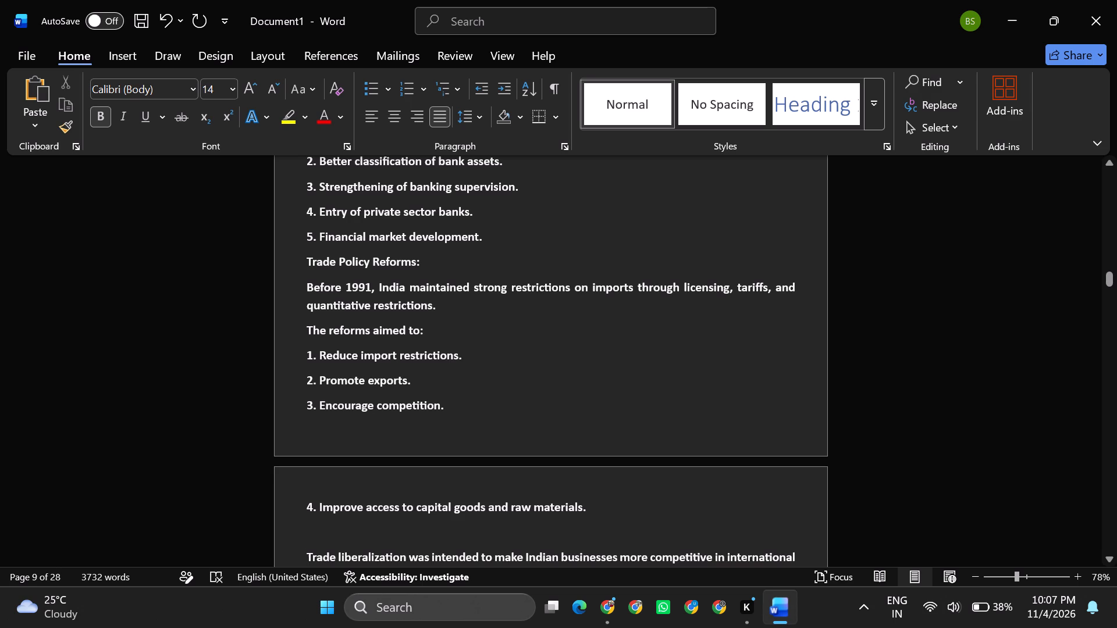
pyautogui.press('BackSpace')
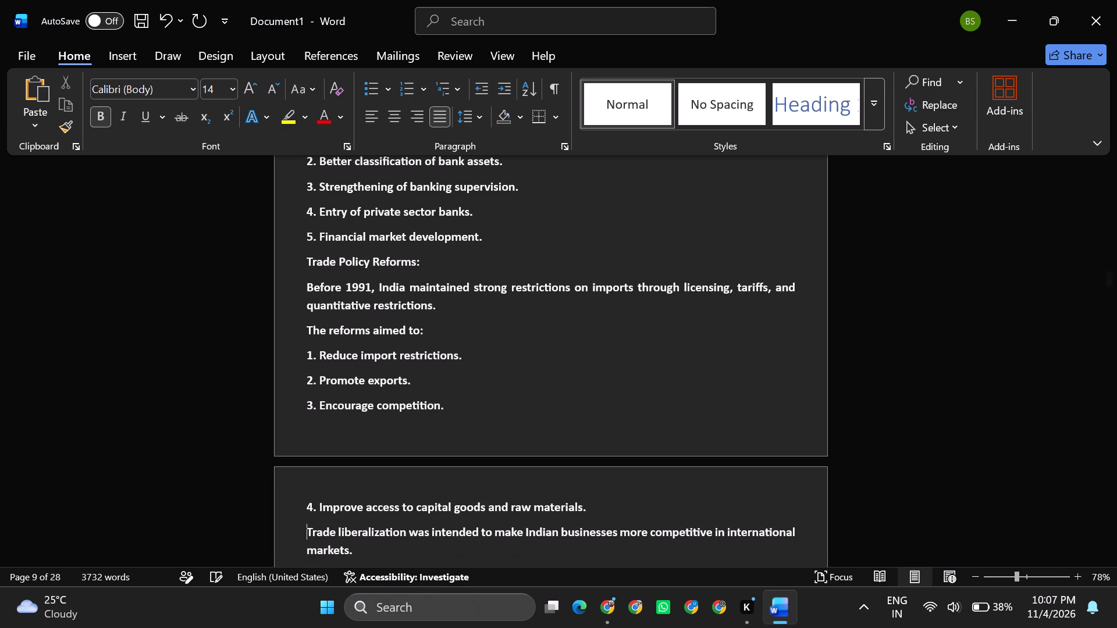
pyautogui.press('Down')
pyautogui.press('Down')
pyautogui.press('Down')
pyautogui.press('BackSpace')
# Replace the "---" above the New Industrial Policy, 1991 question with a "===" divider line followed by one blank line.
pyautogui.press('Down')
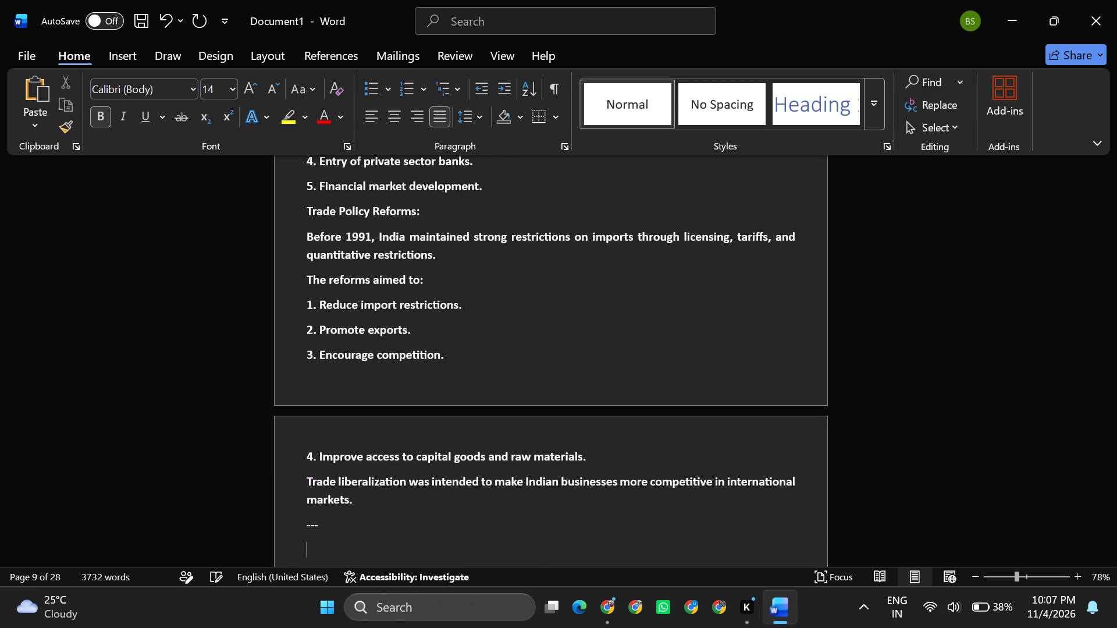
pyautogui.press('Down')
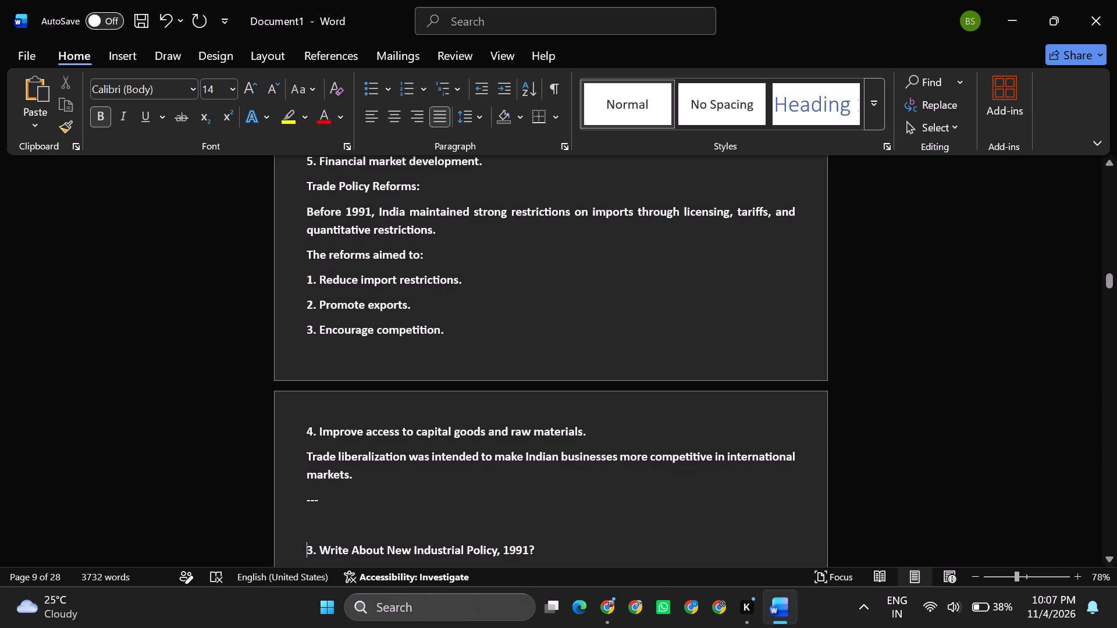
pyautogui.press('BackSpace')
pyautogui.press('BackSpace')
pyautogui.press('BackSpace')
pyautogui.press('BackSpace')
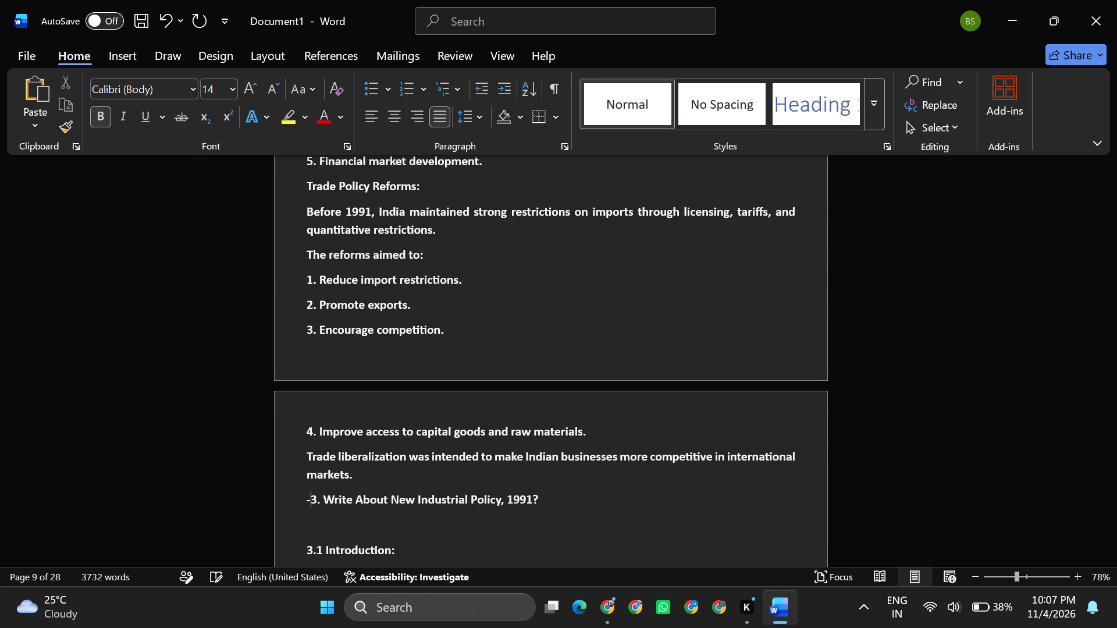
pyautogui.press('BackSpace')
pyautogui.press('BackSpace')
pyautogui.press('Return')
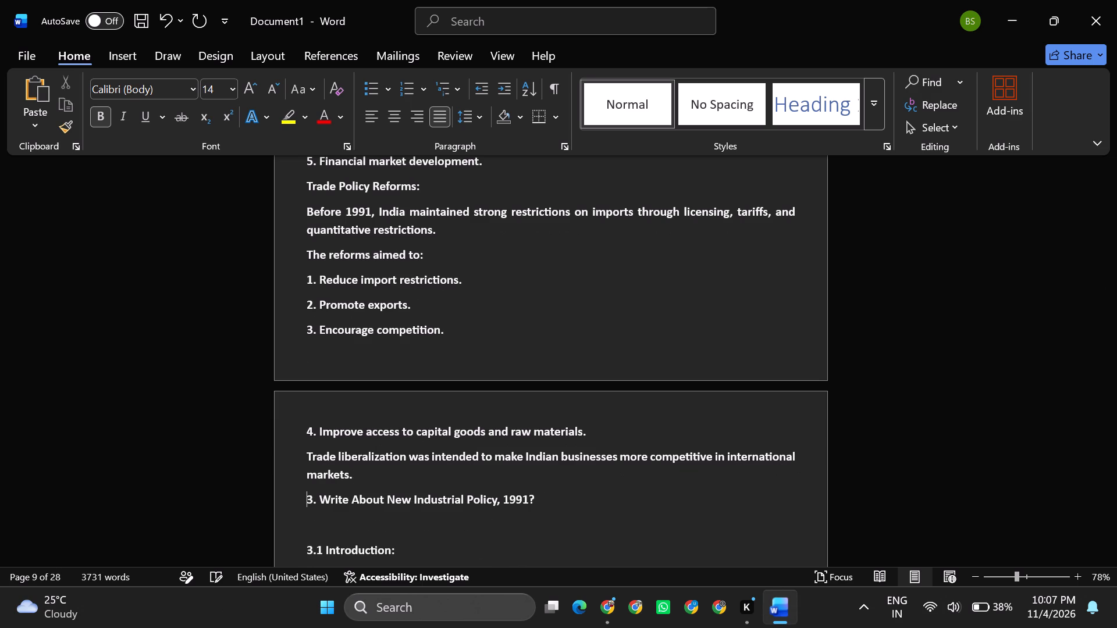
pyautogui.write('===')
pyautogui.press('Return')
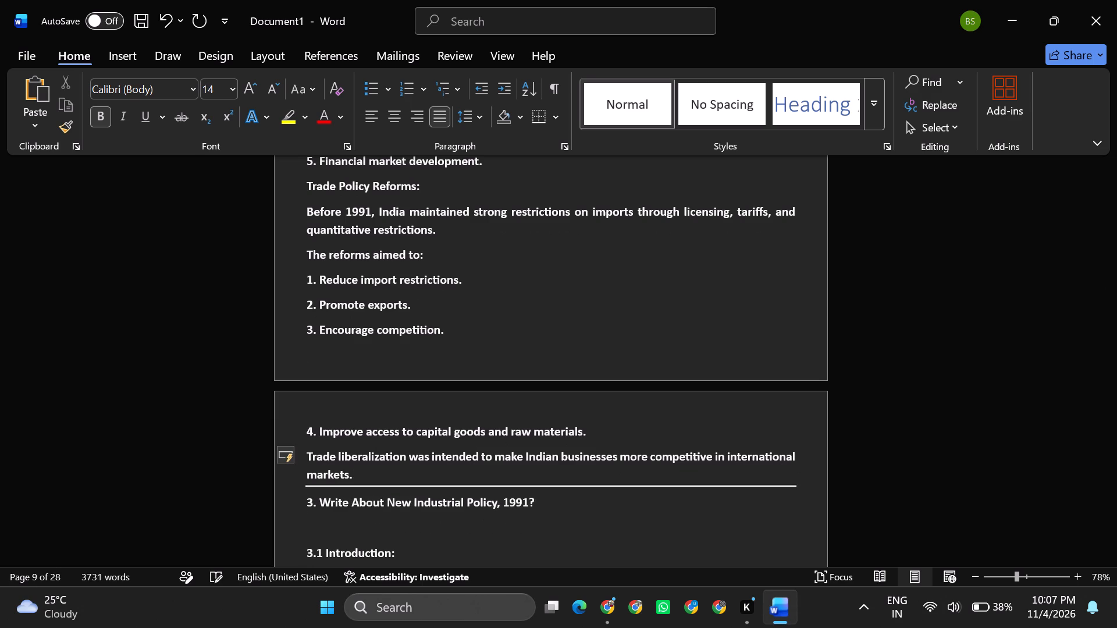
pyautogui.press('Return')
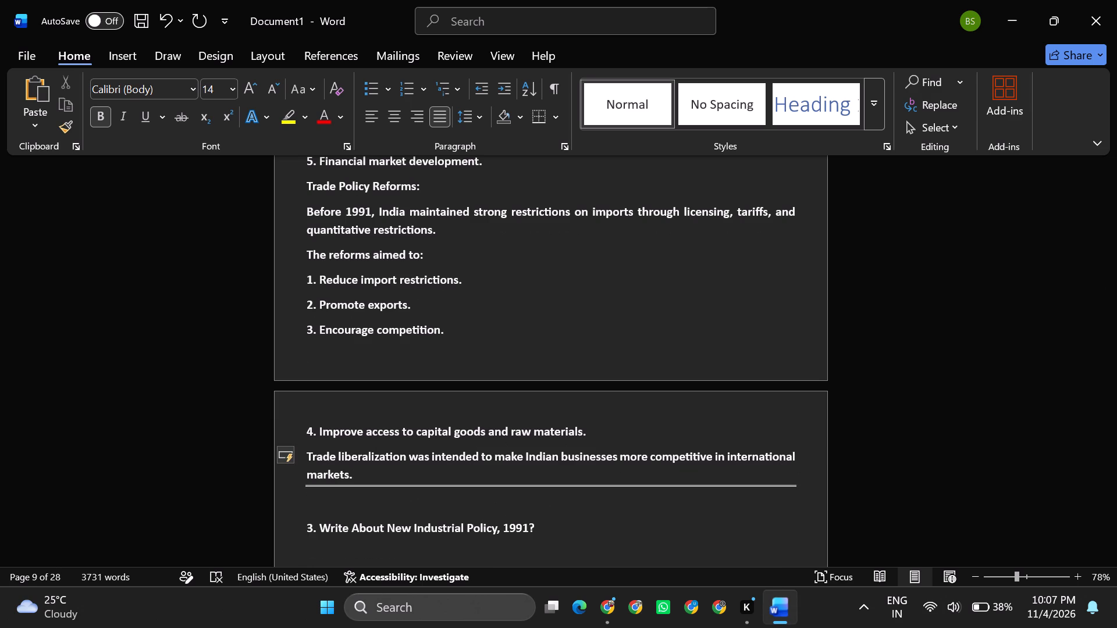
# Add the label "(4M)" in front of question 3 on the New Industrial Policy, 1991.
pyautogui.hotkey('shift', '(')
pyautogui.press('4')
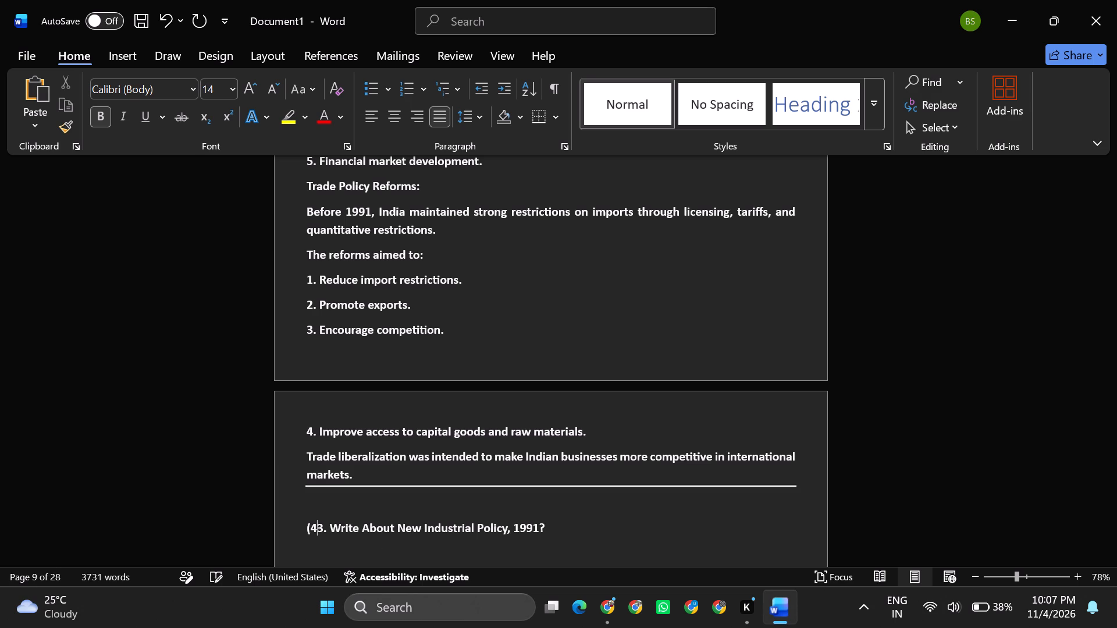
pyautogui.hotkey('shift', 'm')
pyautogui.write(')')
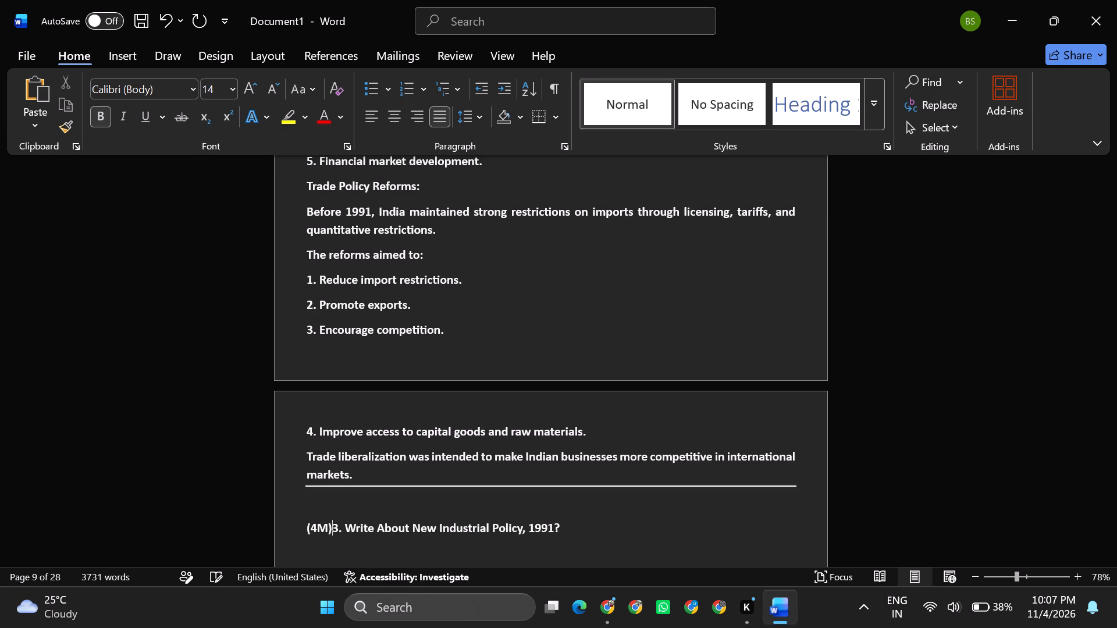
pyautogui.press('space')
pyautogui.press('Down')
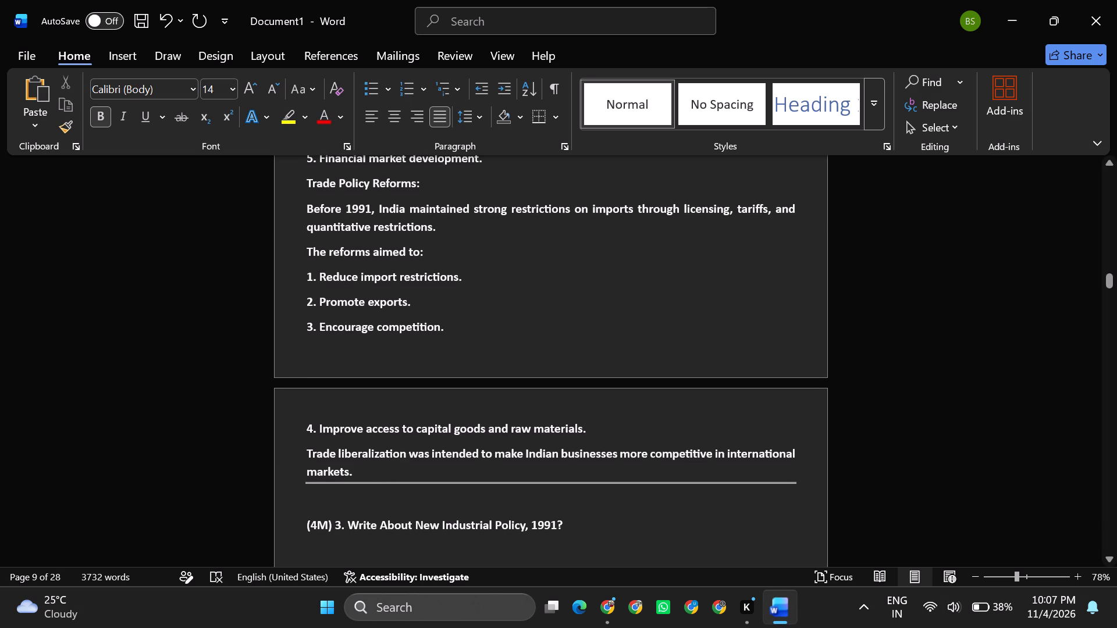
# Change the label in front of question 3 to "(IMP)".
pyautogui.press('Up')
pyautogui.press('Left')
pyautogui.press('Left')
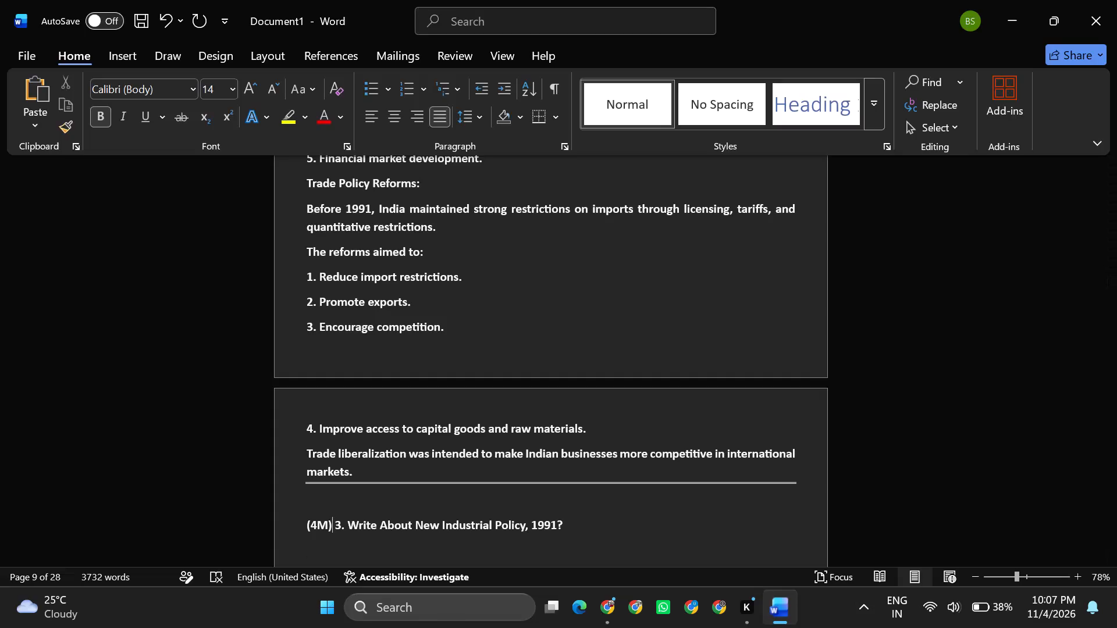
pyautogui.press('BackSpace')
pyautogui.press('BackSpace')
pyautogui.write('IM')
pyautogui.hotkey('shift', 'p')
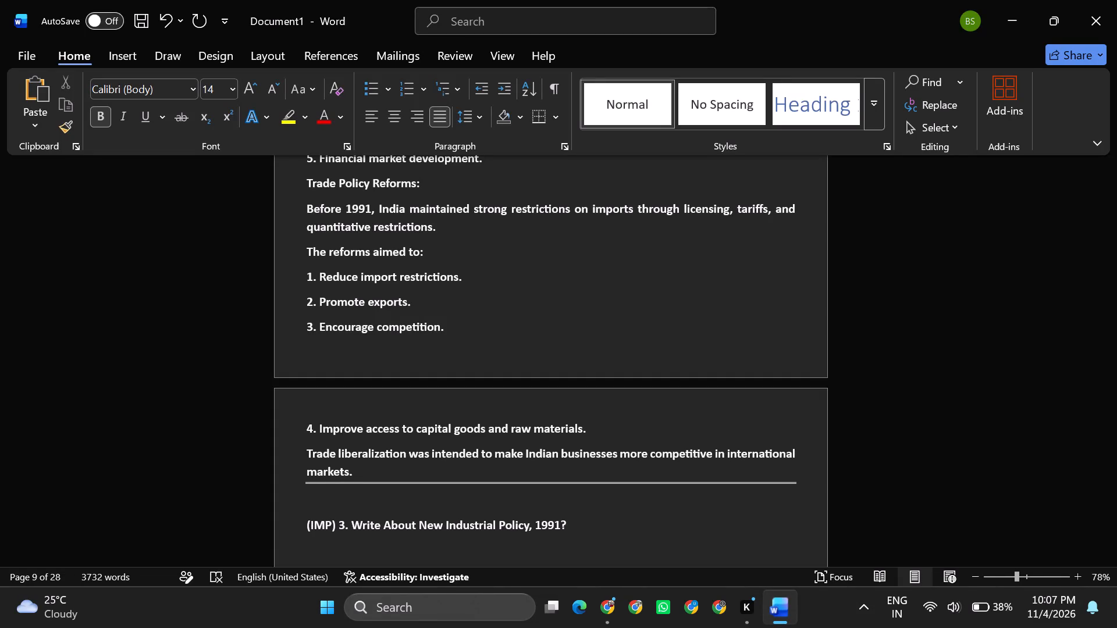
# Remove the number "3.1" and the blank line in front of the Introduction subheading under question 3.
pyautogui.press('Down')
pyautogui.press('Down')
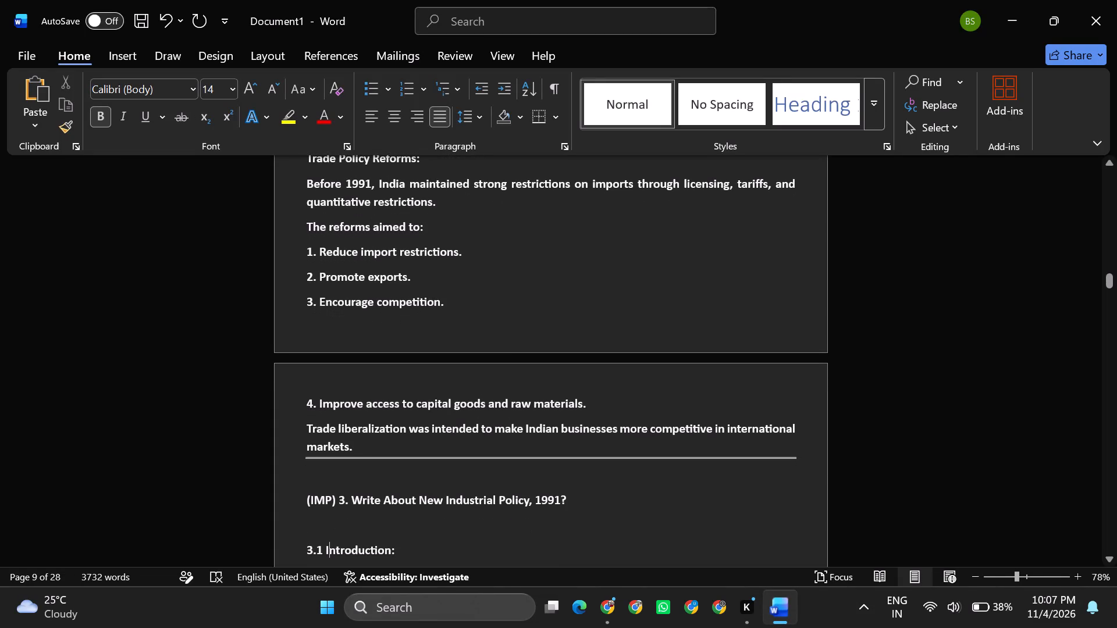
pyautogui.press('Left')
pyautogui.hotkey('shift', 'Left')
pyautogui.hotkey('shift', 'Left')
pyautogui.hotkey('shift', 'Left')
pyautogui.hotkey('shift', 'Left')
pyautogui.hotkey('shift', 'Left')
pyautogui.press('BackSpace')
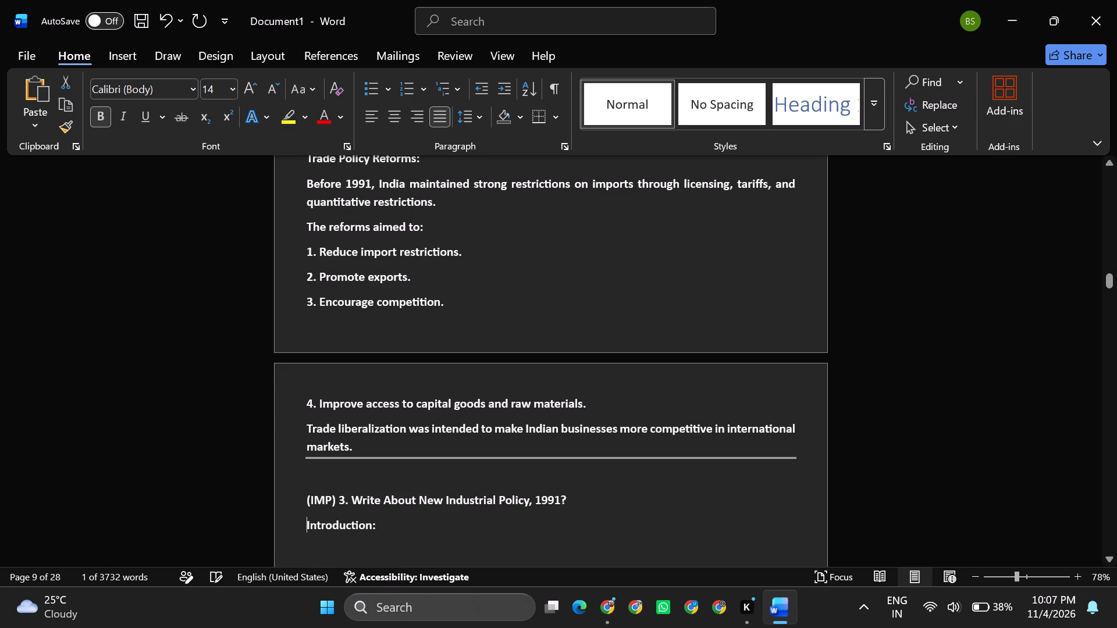
# Remove the blank lines before and after the first Introduction paragraph on the New Industrial Policy, 1991.
pyautogui.press('Down')
pyautogui.press('Down')
pyautogui.press('BackSpace')
pyautogui.press('Down')
pyautogui.press('Down')
pyautogui.press('Down')
pyautogui.press('Down')
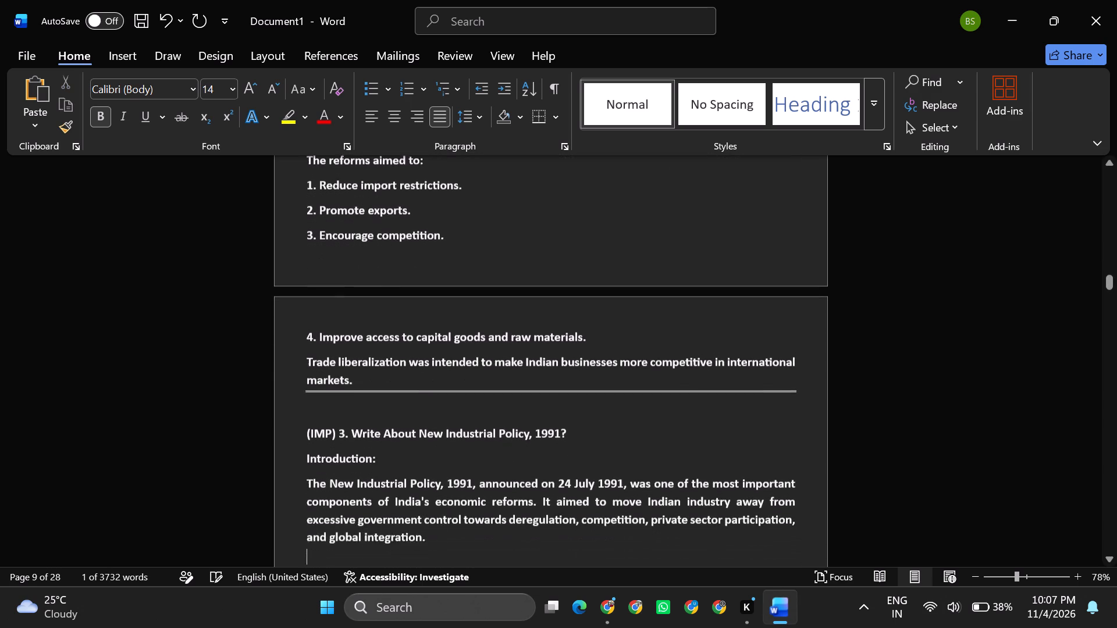
pyautogui.press('Down')
pyautogui.press('BackSpace')
# Remove the blank line and the number "3.2" in front of the Objectives of New Industrial Policy subheading.
pyautogui.press('Down')
pyautogui.press('Down')
pyautogui.press('Down')
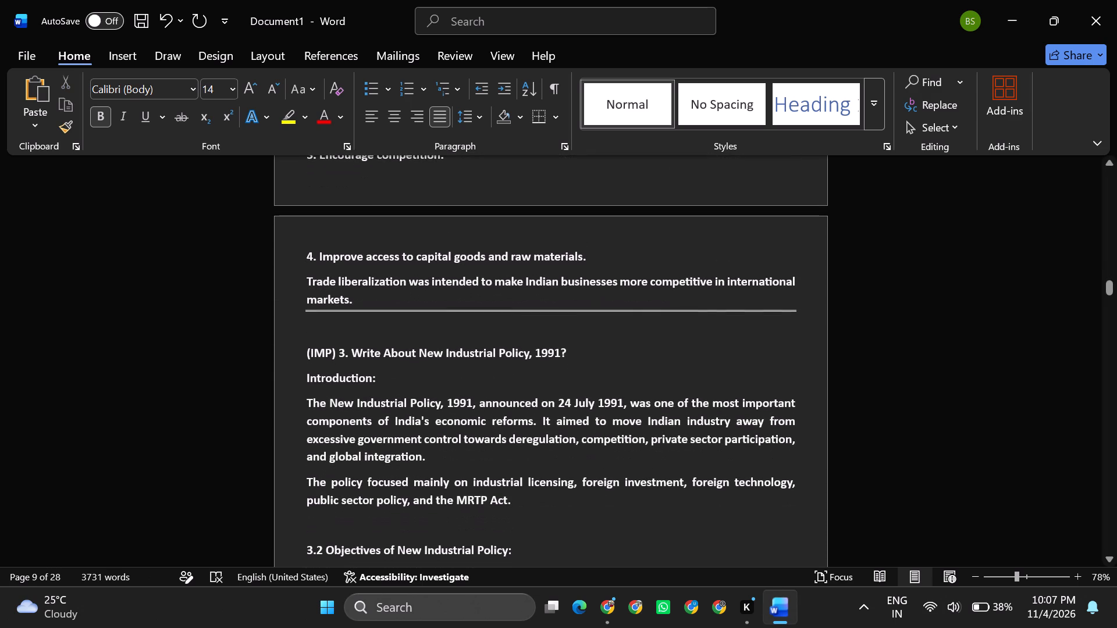
pyautogui.press('BackSpace')
pyautogui.hotkey('shift', 'Right')
pyautogui.hotkey('shift', 'Right')
pyautogui.hotkey('shift', 'Right')
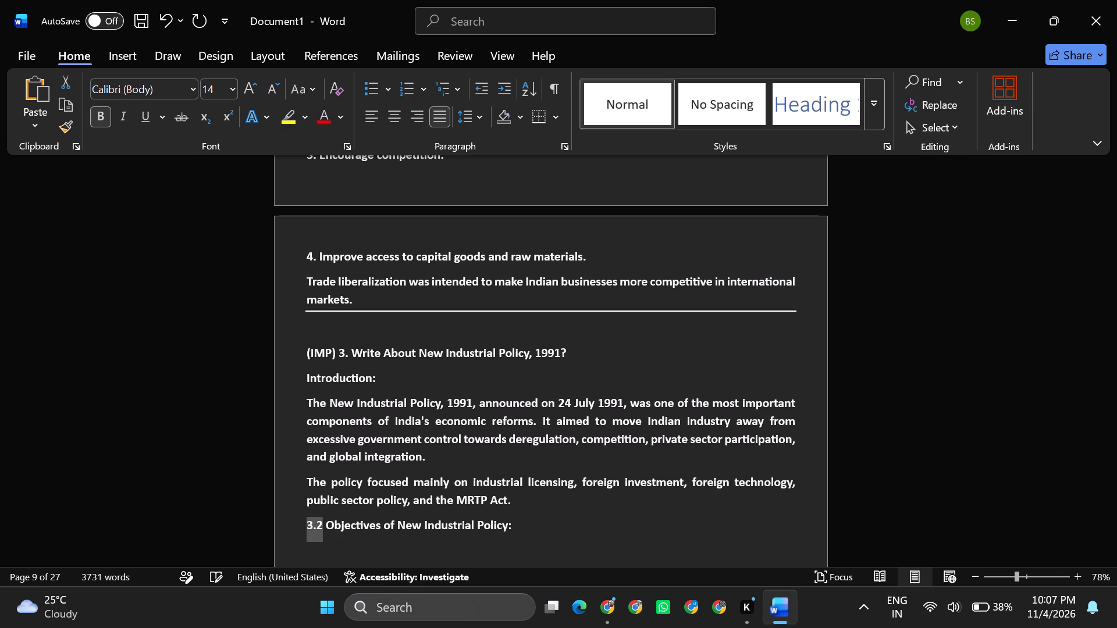
pyautogui.hotkey('shift', 'Right')
pyautogui.press('BackSpace')
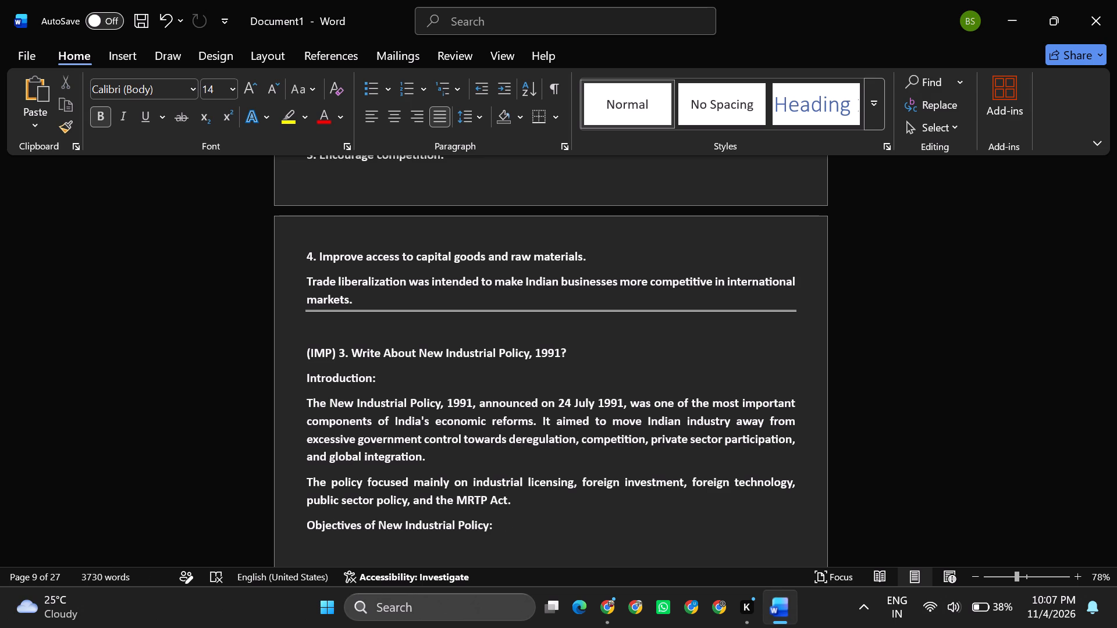
# Remove the blank lines before and after the sentence introducing the New Industrial Policy objectives.
pyautogui.press('Down')
pyautogui.press('Down')
pyautogui.press('BackSpace')
pyautogui.press('Down')
pyautogui.press('Down')
pyautogui.press('Down')
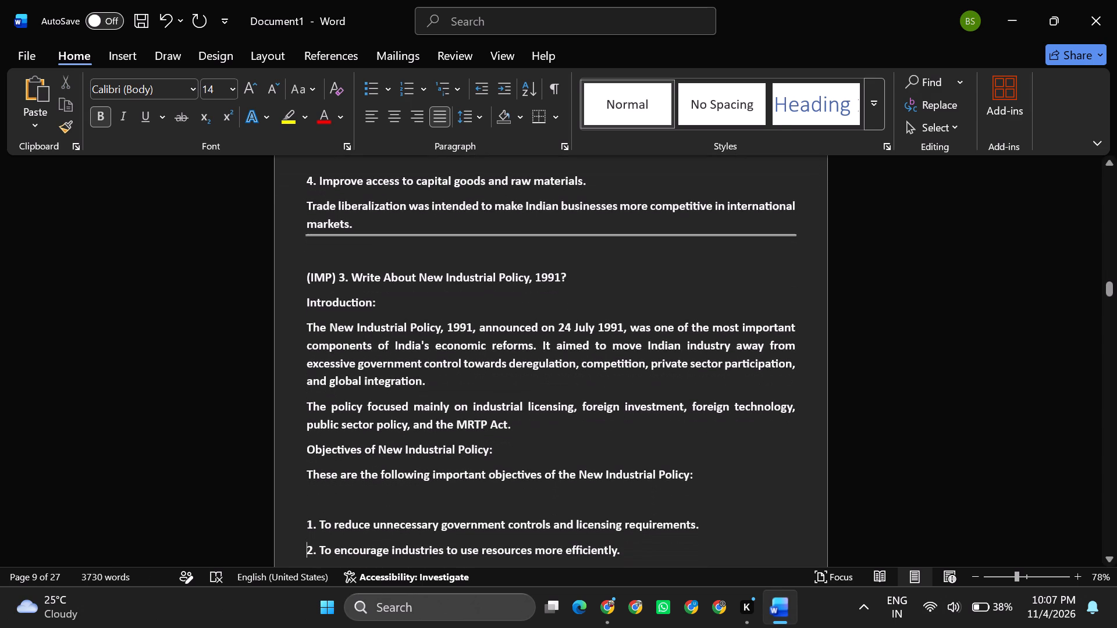
pyautogui.press('Up')
pyautogui.press('BackSpace')
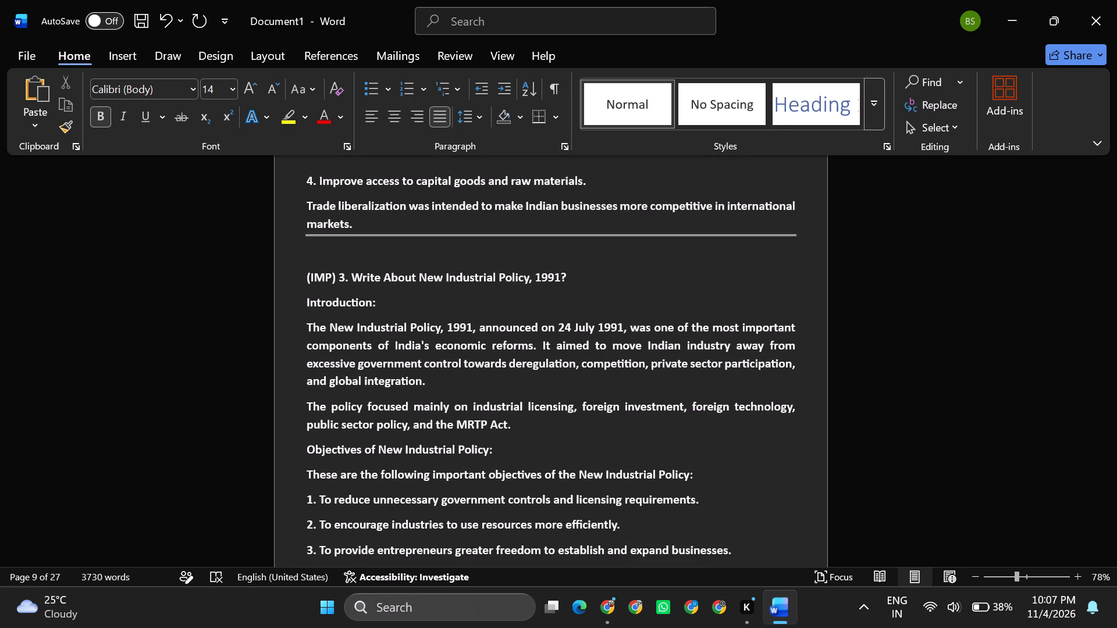
# Remove the blank line and the number "3.3" in front of the Industrial Licensing Reforms subheading.
pyautogui.press('Down')
pyautogui.press('Down')
pyautogui.press('Down')
pyautogui.press('Down')
pyautogui.press('Down')
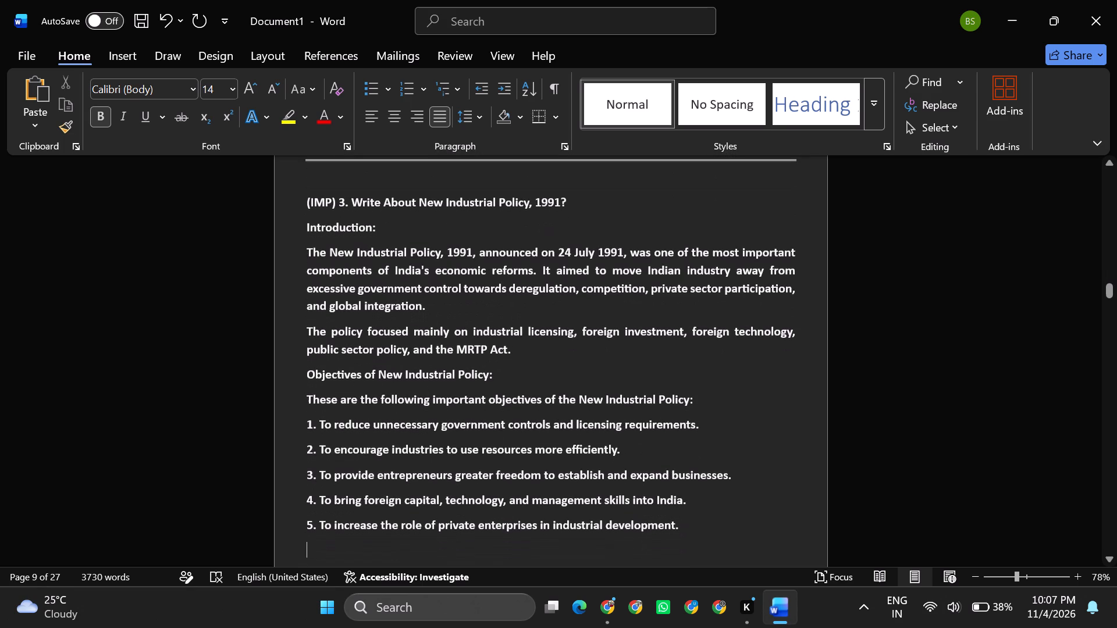
pyautogui.press('BackSpace')
pyautogui.press('Right')
pyautogui.press('Right')
pyautogui.press('Right')
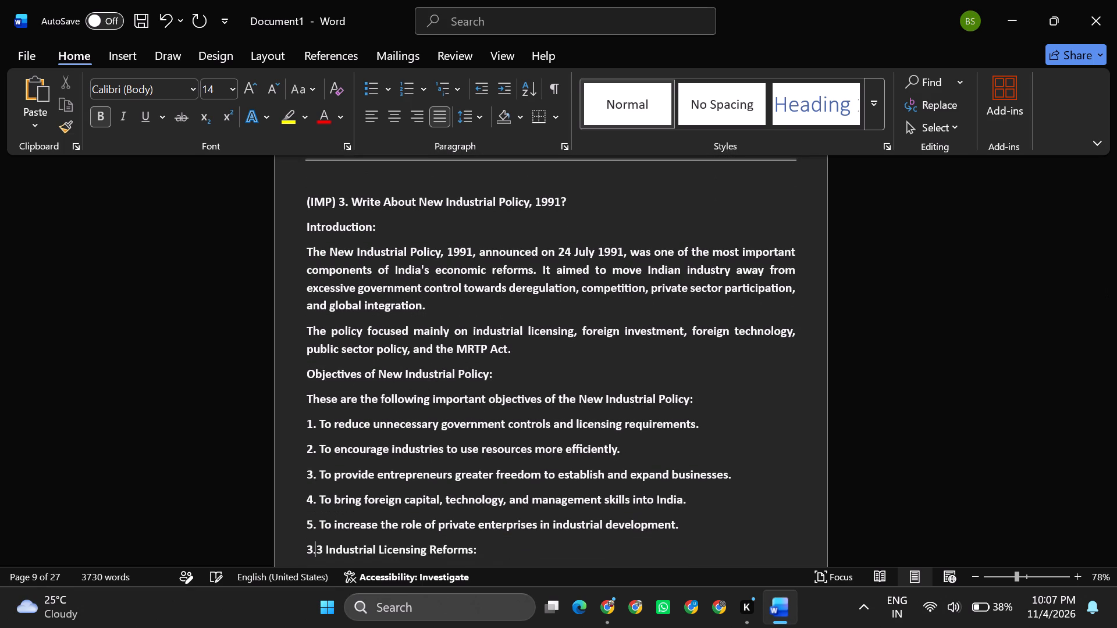
pyautogui.press('Right')
pyautogui.press('Right')
pyautogui.press('BackSpace')
pyautogui.press('BackSpace')
pyautogui.press('BackSpace')
pyautogui.press('BackSpace')
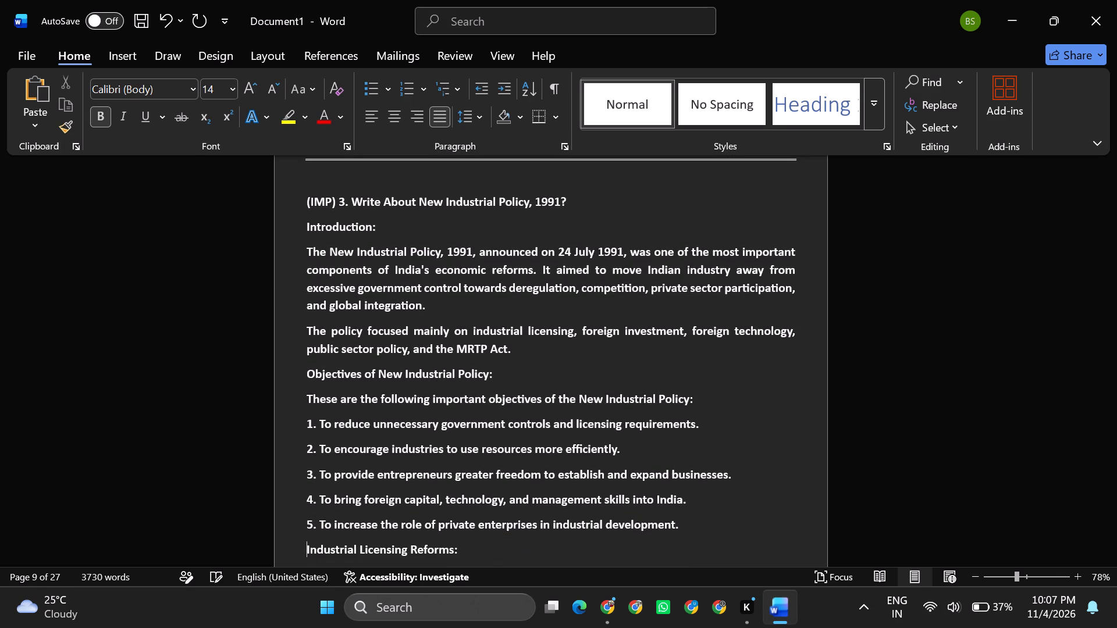
# Remove the blank lines before and after the first paragraph under Industrial Licensing Reforms.
pyautogui.press('Up')
pyautogui.press('Down')
pyautogui.press('Down')
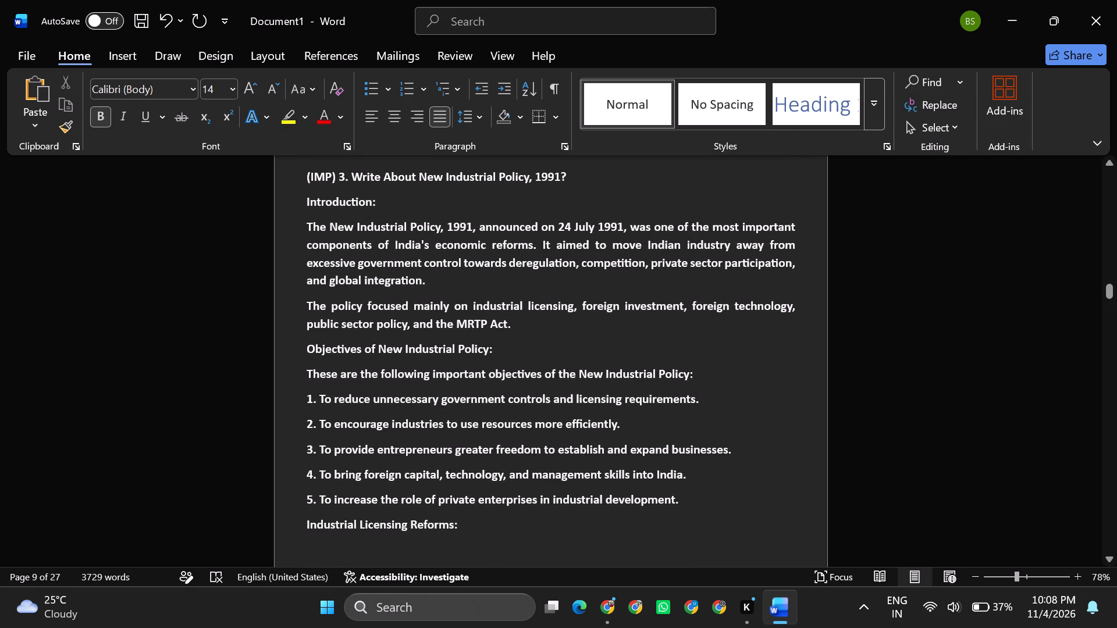
pyautogui.press('Down')
pyautogui.press('Down')
pyautogui.press('Up')
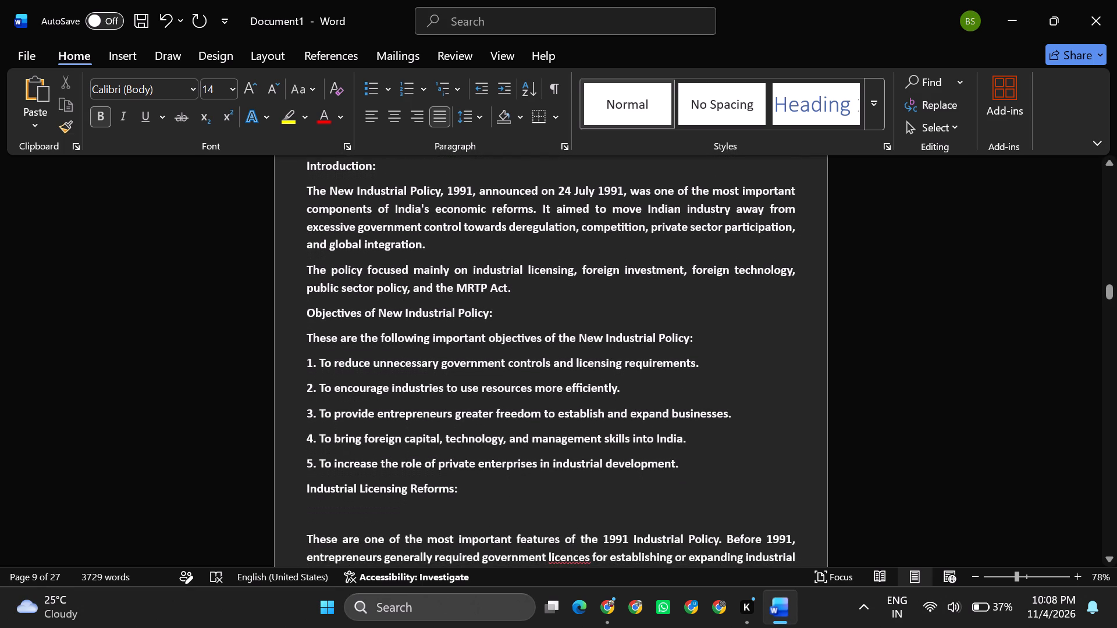
pyautogui.press('BackSpace')
pyautogui.press('Down')
pyautogui.press('Down')
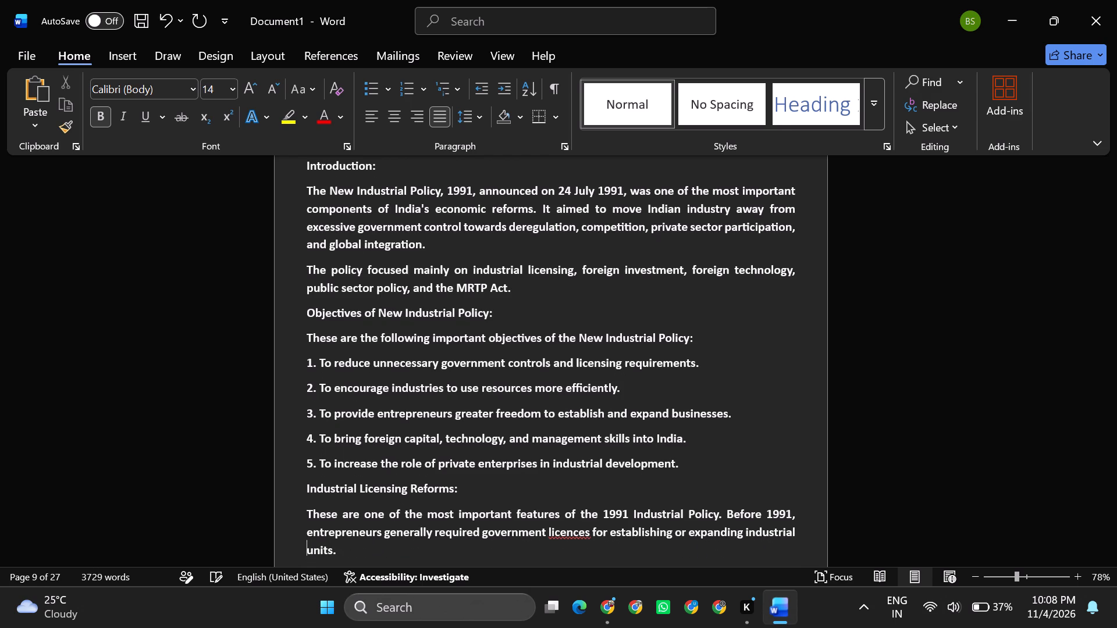
pyautogui.press('Down')
pyautogui.press('Down')
pyautogui.press('BackSpace')
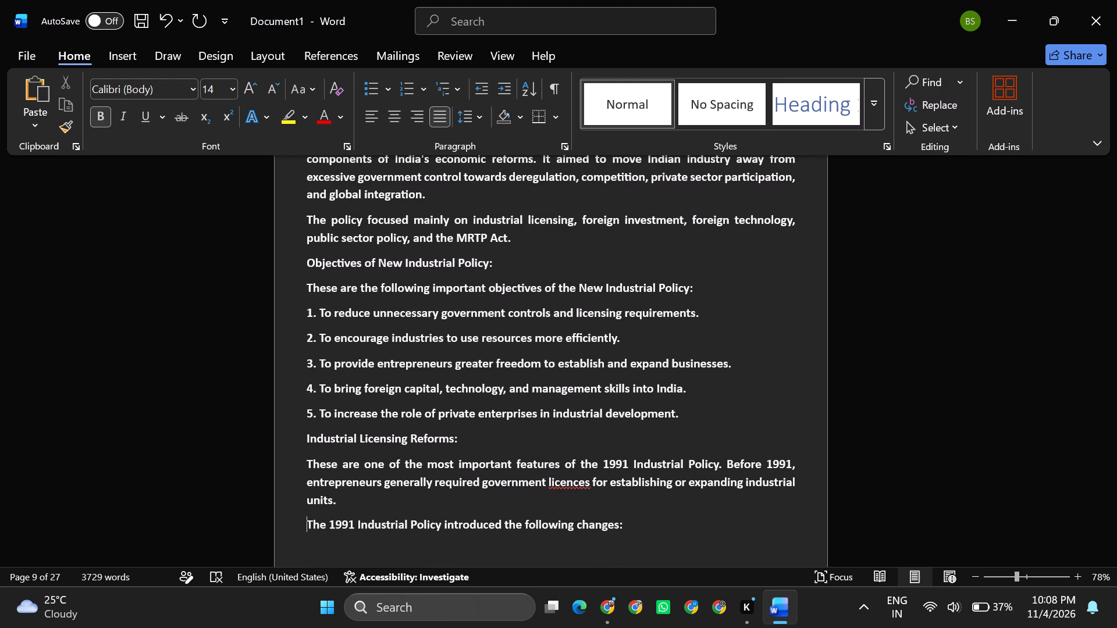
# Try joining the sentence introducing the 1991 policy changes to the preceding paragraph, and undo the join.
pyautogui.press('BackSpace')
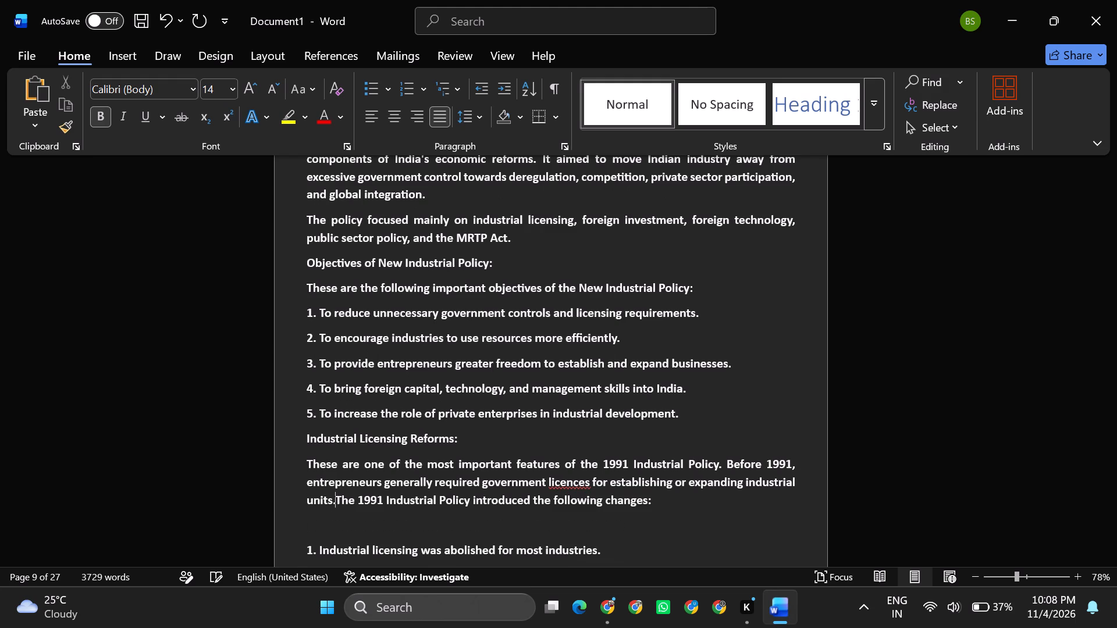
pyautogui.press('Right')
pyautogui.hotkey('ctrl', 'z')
# Remove the blank line between the sentence introducing the 1991 policy changes and its numbered list.
pyautogui.press('Down')
pyautogui.press('Down')
pyautogui.press('Down')
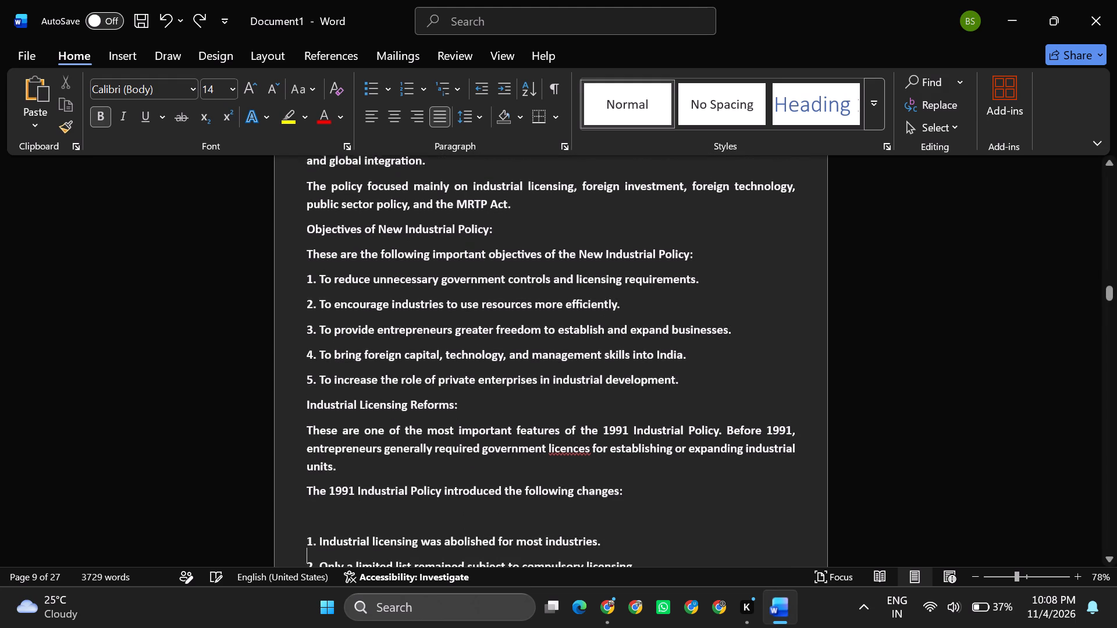
pyautogui.press('Up')
pyautogui.press('BackSpace')
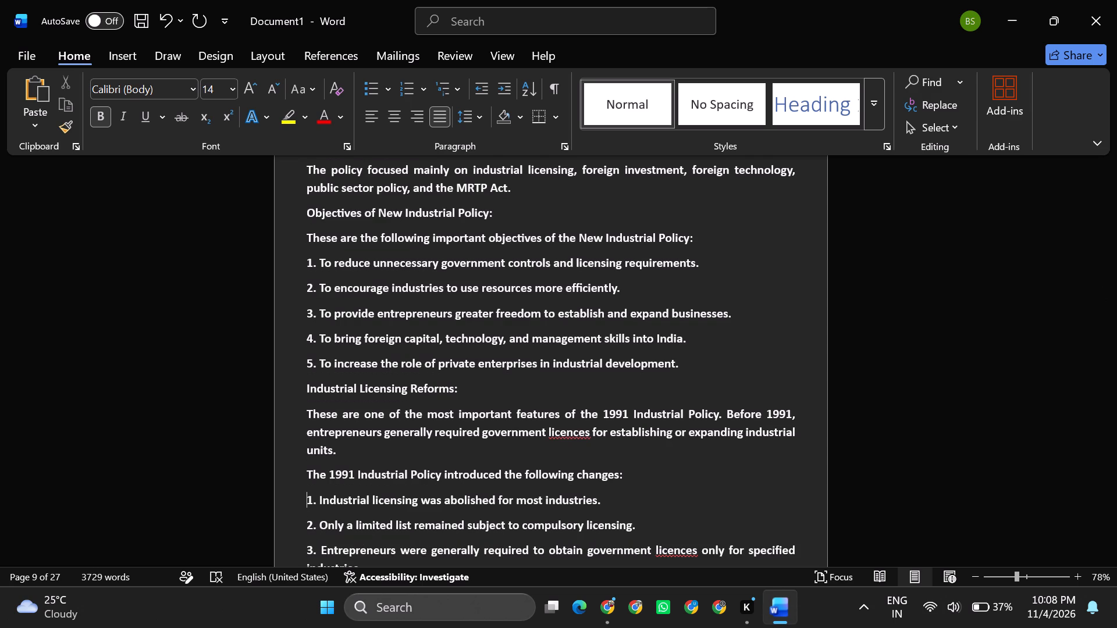
# Remove the blank line and the number "3.4" in front of the Foreign Investment Policy subheading.
pyautogui.press('Down')
pyautogui.press('Up')
pyautogui.press('Down')
pyautogui.press('Down')
pyautogui.press('Down')
pyautogui.press('Down')
pyautogui.press('Down')
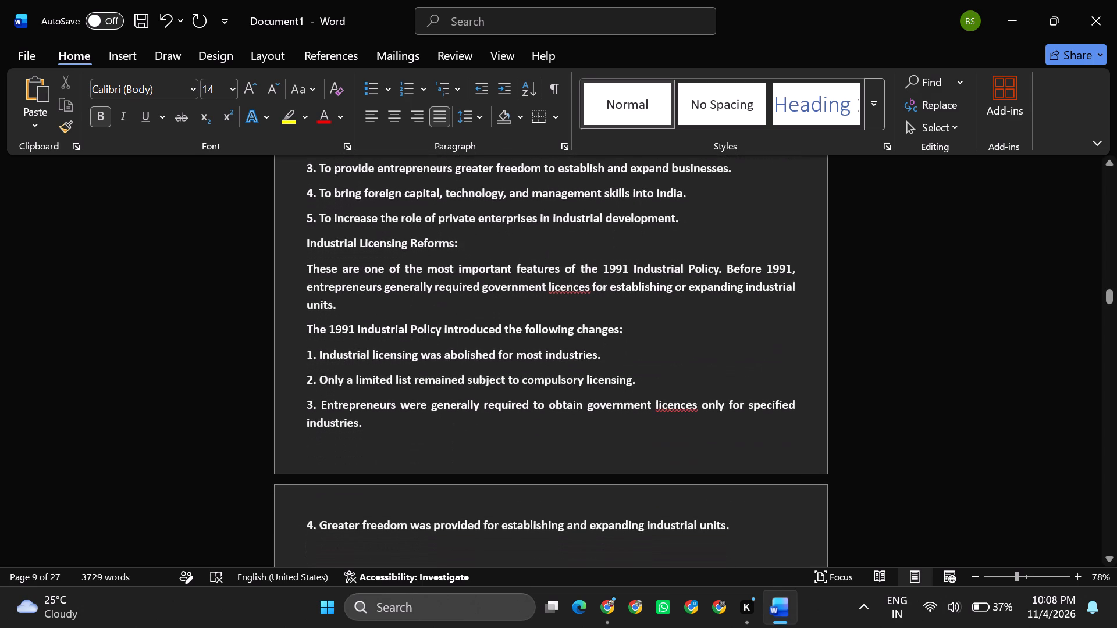
pyautogui.press('Down')
pyautogui.press('BackSpace')
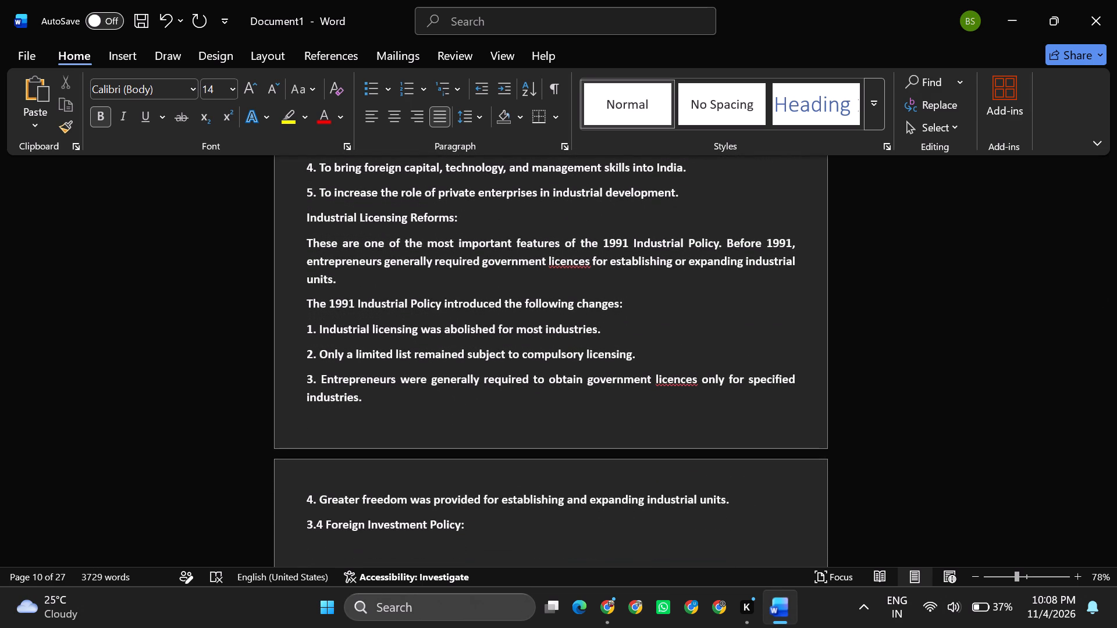
pyautogui.hotkey('shift', 'Right')
pyautogui.hotkey('shift', 'Right')
pyautogui.hotkey('shift', 'Right')
pyautogui.hotkey('shift', 'Right')
pyautogui.press('BackSpace')
# Remove the blank line between the Foreign Investment Policy subheading and its first paragraph.
pyautogui.press('Down')
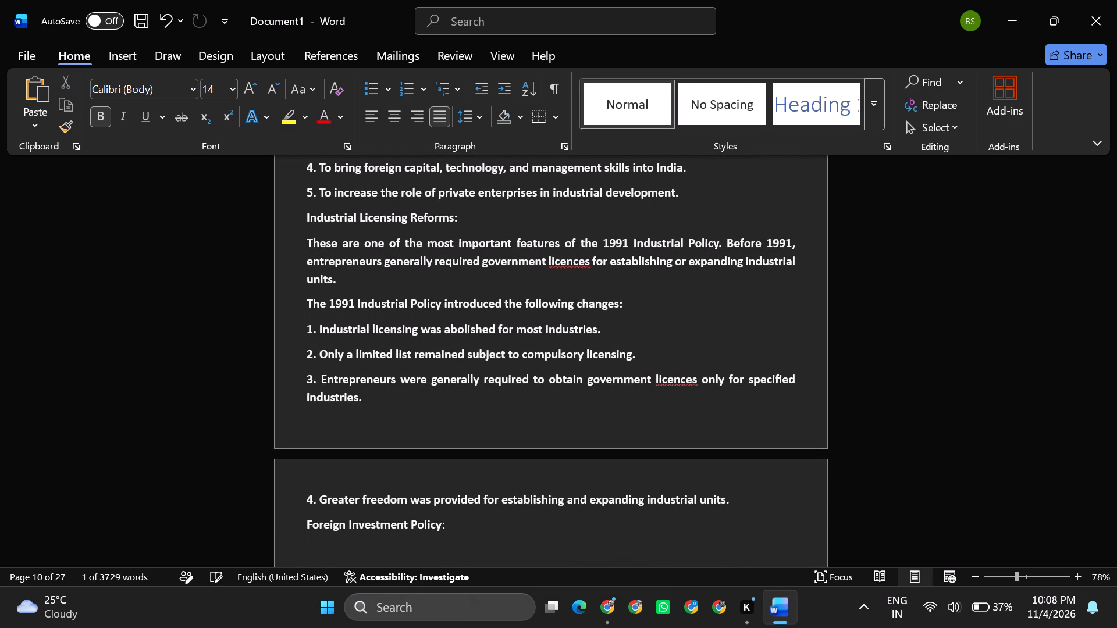
pyautogui.press('Down')
pyautogui.press('Down')
pyautogui.press('Up')
pyautogui.press('BackSpace')
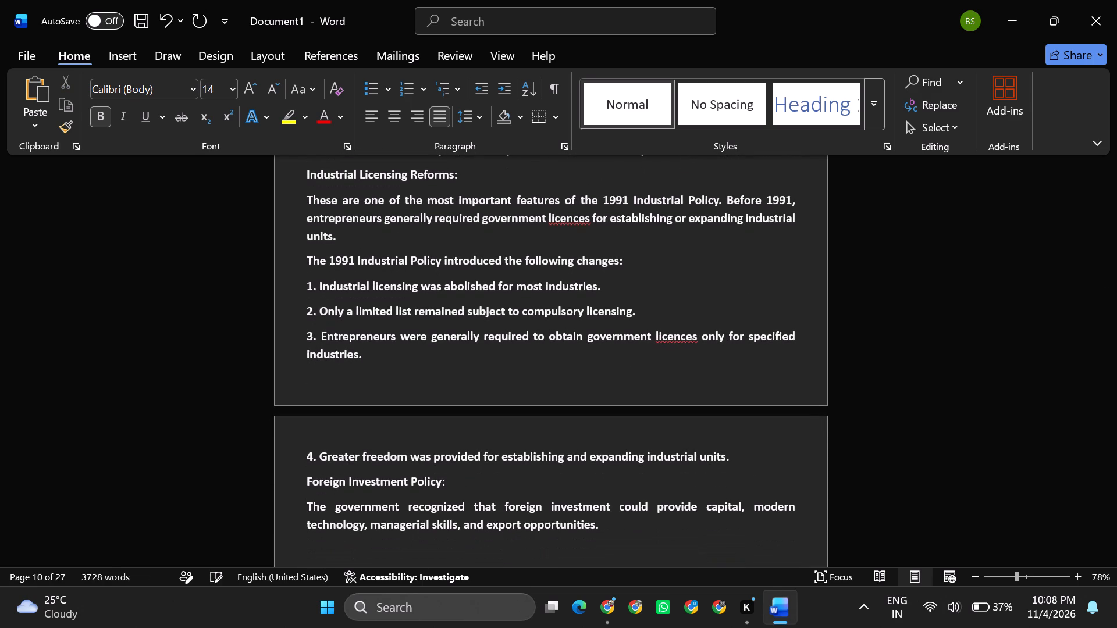
# Review the wording of the New Industrial Policy objectives and the Industrial Licensing Reforms section.
pyautogui.press('Down')
pyautogui.press('Down')
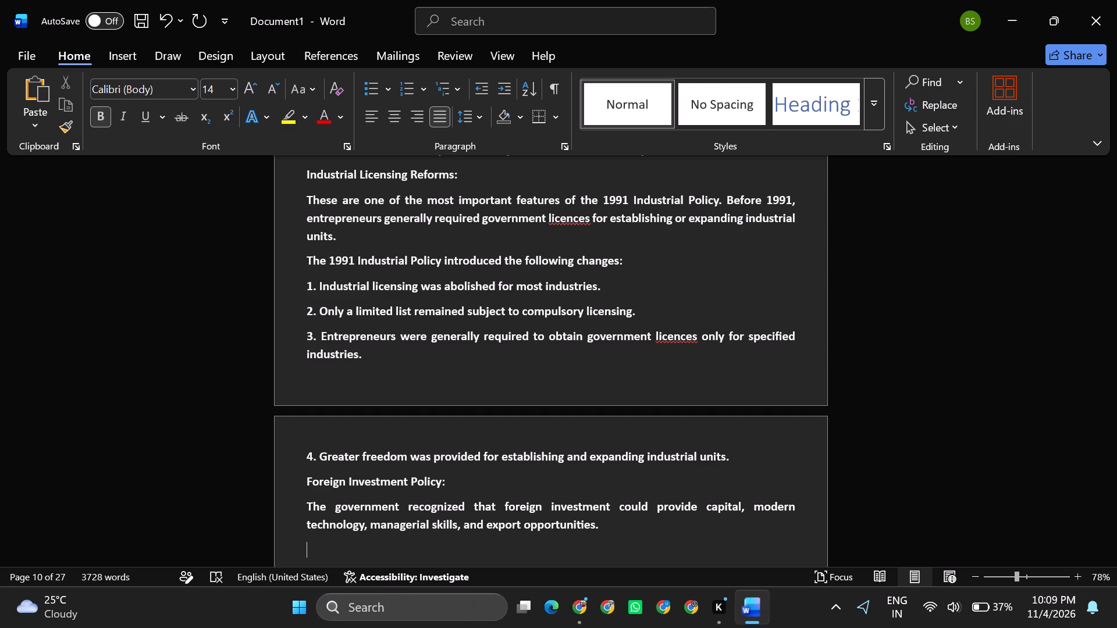
pyautogui.press('Up')
pyautogui.press('Up')
pyautogui.press('Up')
pyautogui.press('Up')
pyautogui.press('Up')
pyautogui.press('Up')
pyautogui.press('Up')
pyautogui.press('Up')
pyautogui.press('Up')
pyautogui.press('Up')
pyautogui.press('Up')
pyautogui.press('Up')
pyautogui.press('Up')
pyautogui.press('Up')
pyautogui.press('Up')
pyautogui.press('Up')
pyautogui.press('Up')
pyautogui.press('Up')
pyautogui.press('Up')
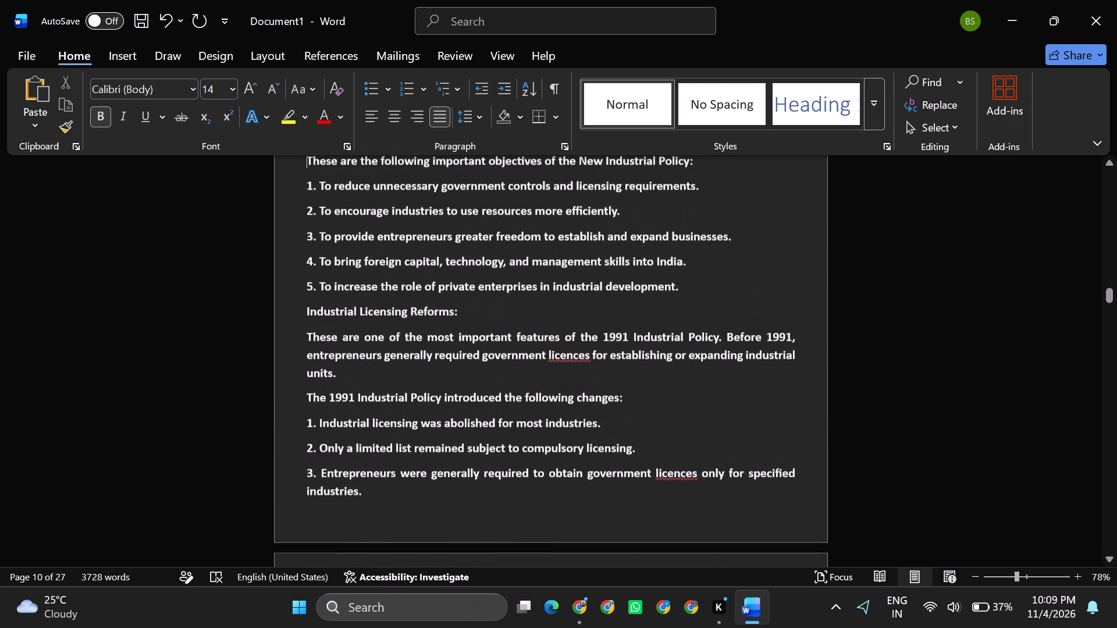
pyautogui.press('Up')
pyautogui.press('Up')
pyautogui.press('Up')
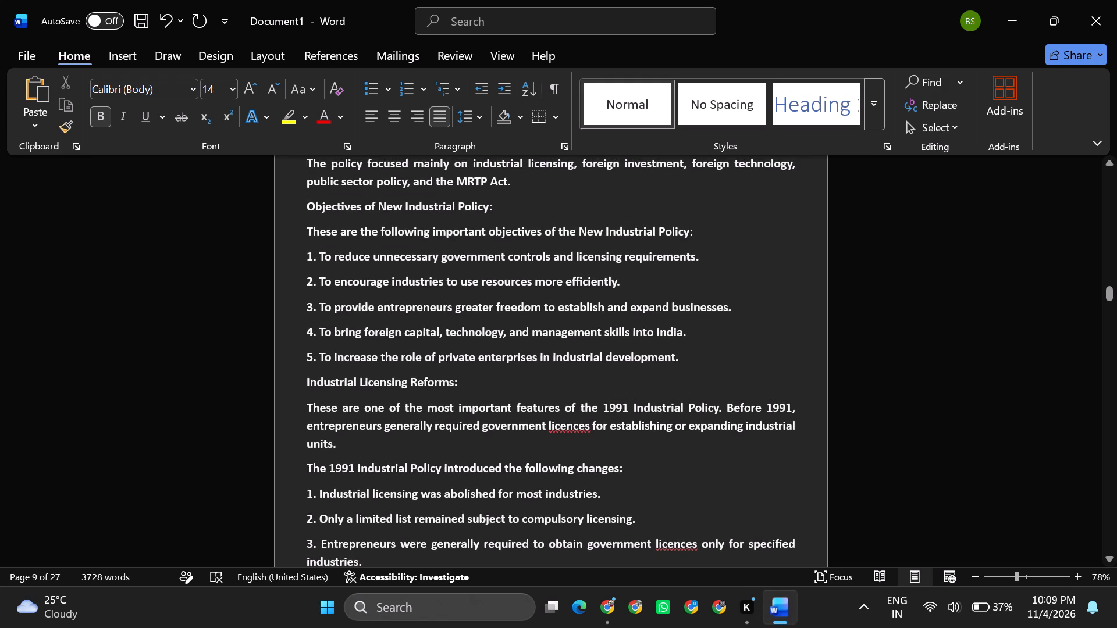
pyautogui.press('Down')
pyautogui.press('Down')
pyautogui.press('Down')
pyautogui.press('Down')
pyautogui.press('Down')
pyautogui.press('Down')
pyautogui.press('Down')
pyautogui.press('Down')
pyautogui.press('Down')
pyautogui.press('Down')
pyautogui.press('Down')
pyautogui.press('Down')
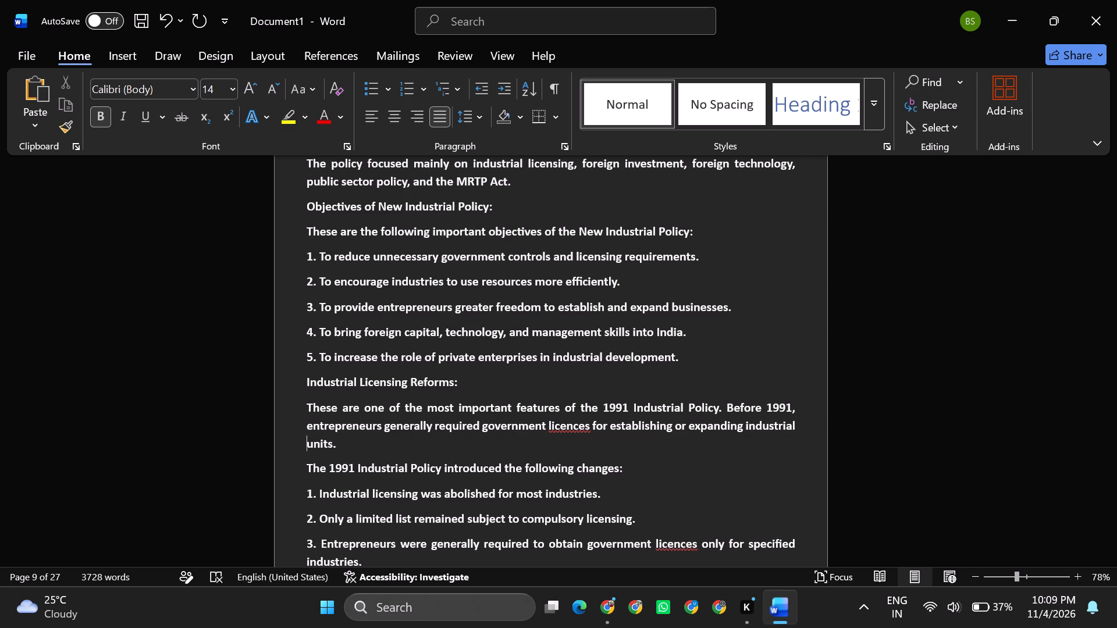
# Replace the sentence introducing the 1991 policy changes with the label "Reforms", keeping its colon.
pyautogui.press('Down')
pyautogui.hotkey('shift', 'Right')
pyautogui.hotkey('shift', 'Right')
pyautogui.hotkey('shift', 'Right')
pyautogui.hotkey('shift', 'Right')
pyautogui.hotkey('shift', 'Right')
pyautogui.hotkey('shift', 'Right')
pyautogui.hotkey('shift', 'Right')
pyautogui.hotkey('shift', 'Right')
pyautogui.hotkey('shift', 'Right')
pyautogui.hotkey('shift', 'Right')
pyautogui.hotkey('shift', 'Right')
pyautogui.hotkey('shift', 'Right')
pyautogui.hotkey('shift', 'Right')
pyautogui.hotkey('shift', 'Right')
pyautogui.hotkey('shift', 'Right')
pyautogui.hotkey('shift', 'Right')
pyautogui.hotkey('shift', 'Right')
pyautogui.hotkey('shift', 'Right')
pyautogui.hotkey('shift', 'Right')
pyautogui.hotkey('shift', 'Right')
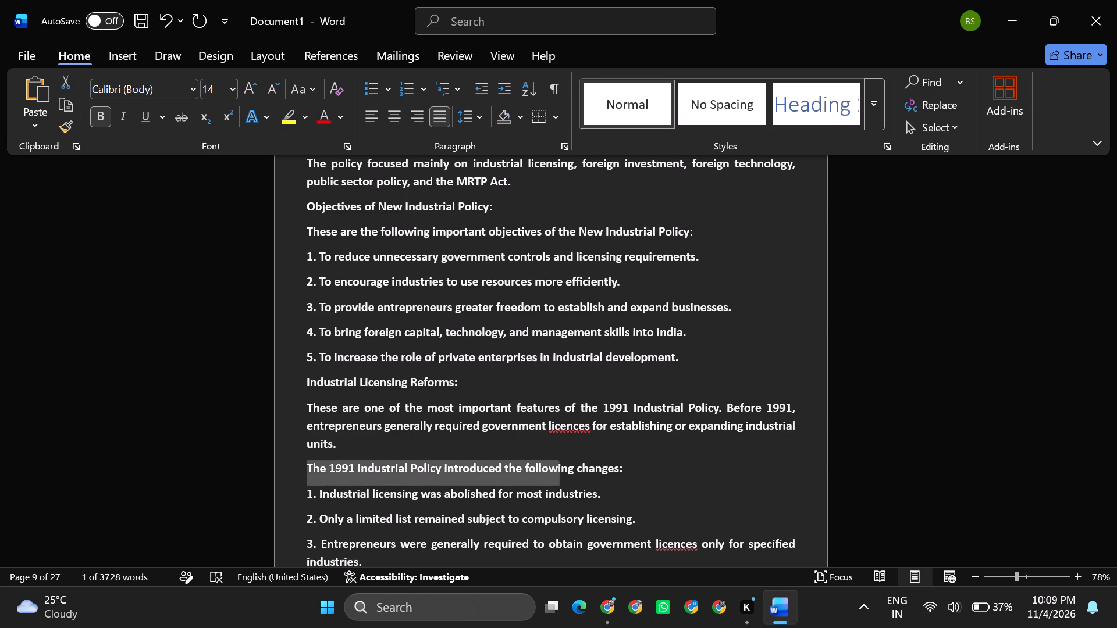
pyautogui.hotkey('shift', 'Right')
pyautogui.hotkey('shift', 'Right')
pyautogui.hotkey('shift', 'Right')
pyautogui.hotkey('shift', 'Left')
pyautogui.hotkey('shift', 'Left')
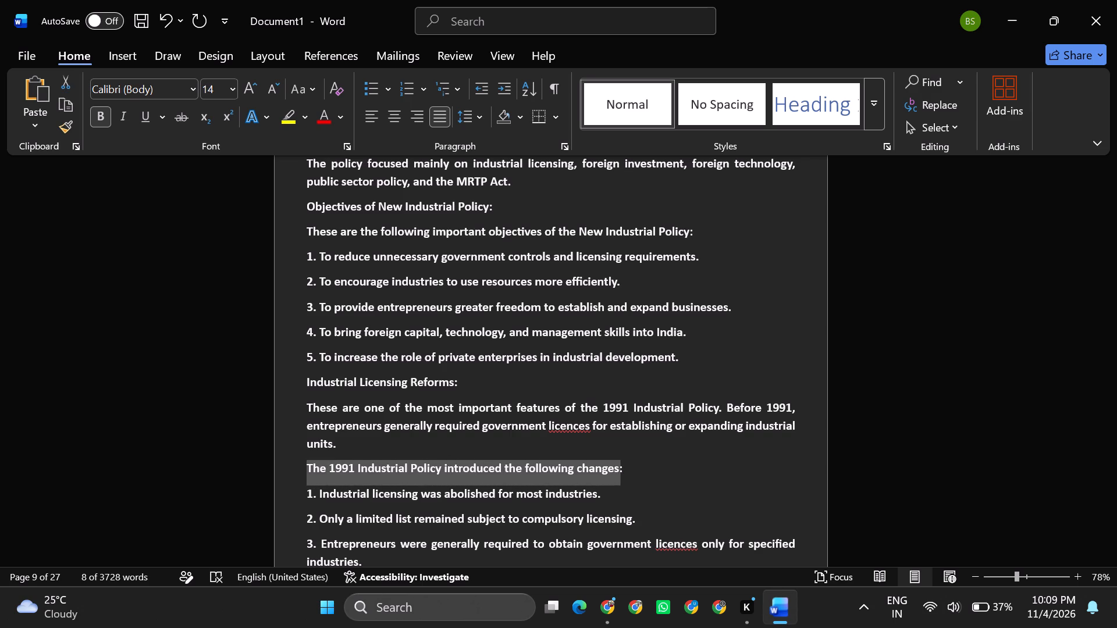
pyautogui.press('BackSpace')
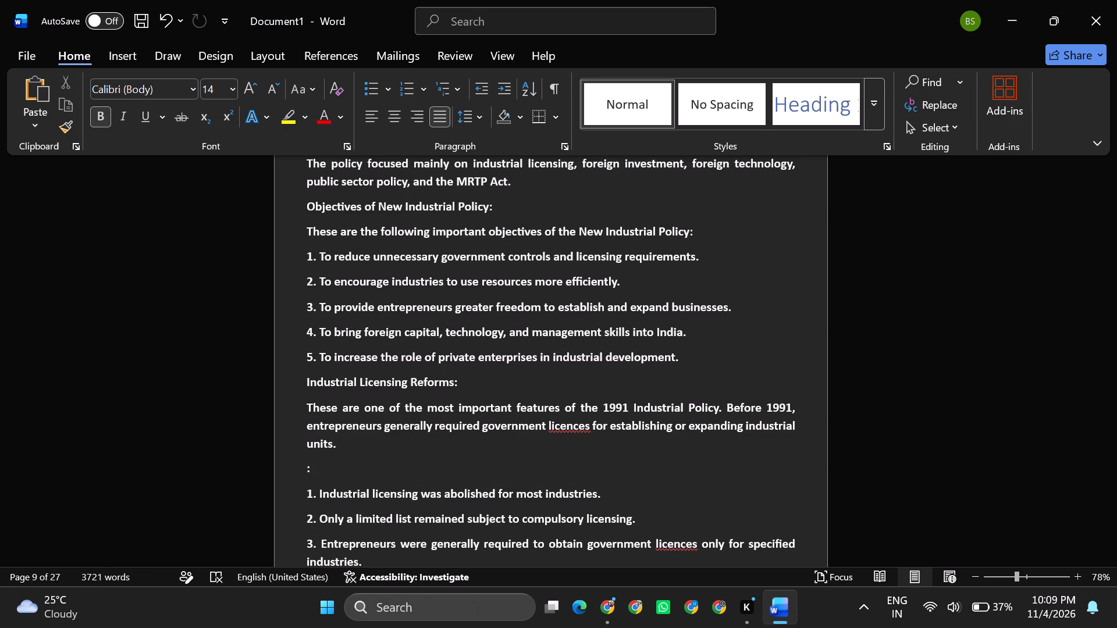
pyautogui.hotkey('shift', 'r')
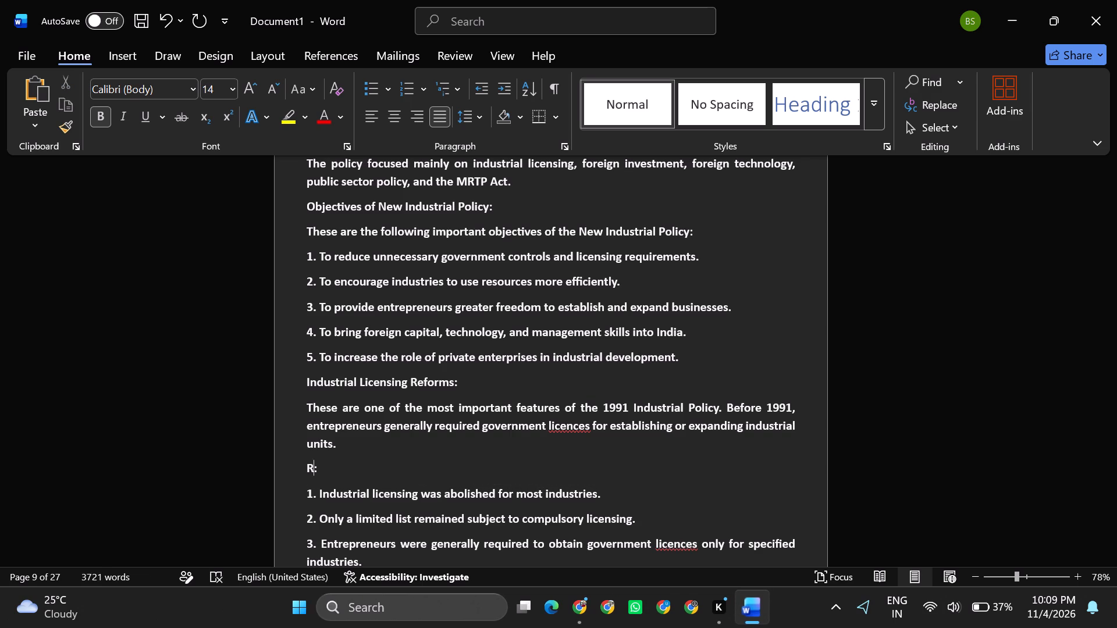
pyautogui.press('e')
pyautogui.write('forms')
pyautogui.press('Right')
pyautogui.press('Right')
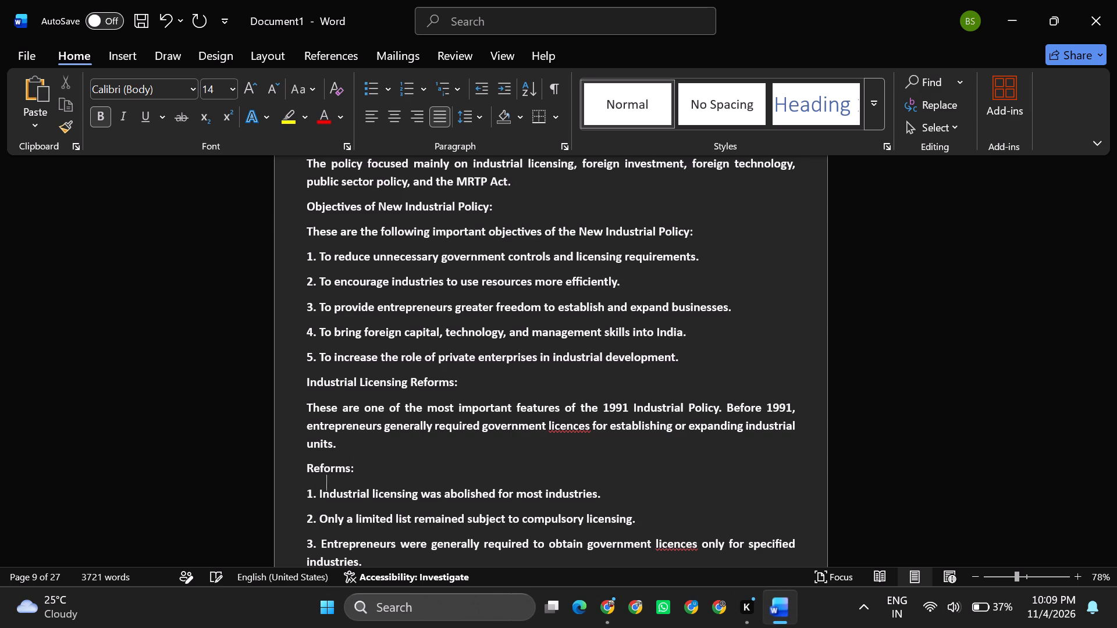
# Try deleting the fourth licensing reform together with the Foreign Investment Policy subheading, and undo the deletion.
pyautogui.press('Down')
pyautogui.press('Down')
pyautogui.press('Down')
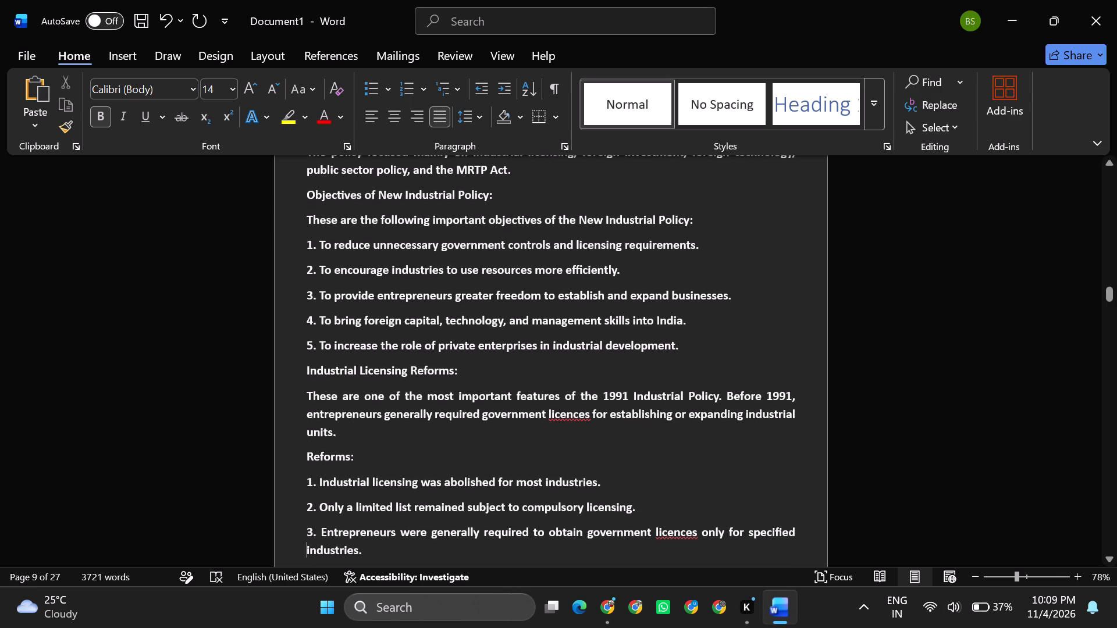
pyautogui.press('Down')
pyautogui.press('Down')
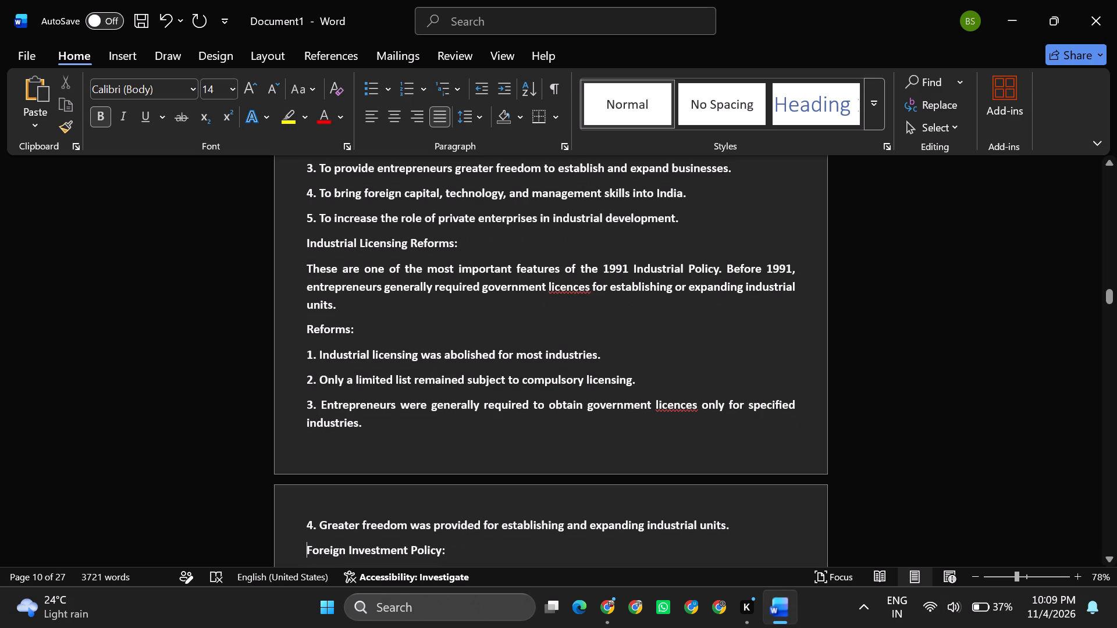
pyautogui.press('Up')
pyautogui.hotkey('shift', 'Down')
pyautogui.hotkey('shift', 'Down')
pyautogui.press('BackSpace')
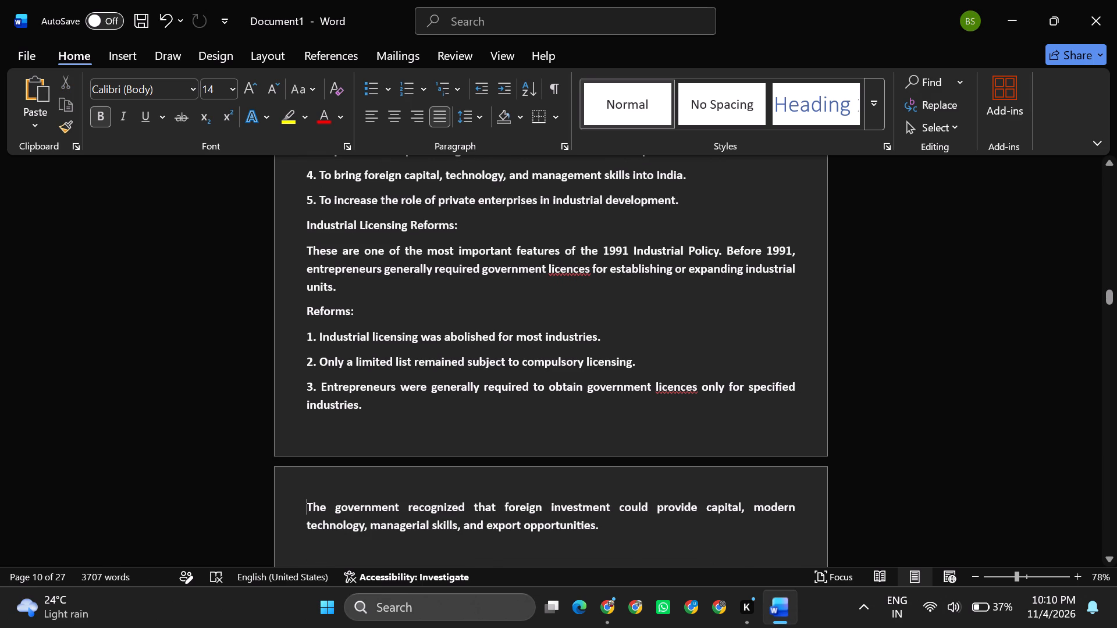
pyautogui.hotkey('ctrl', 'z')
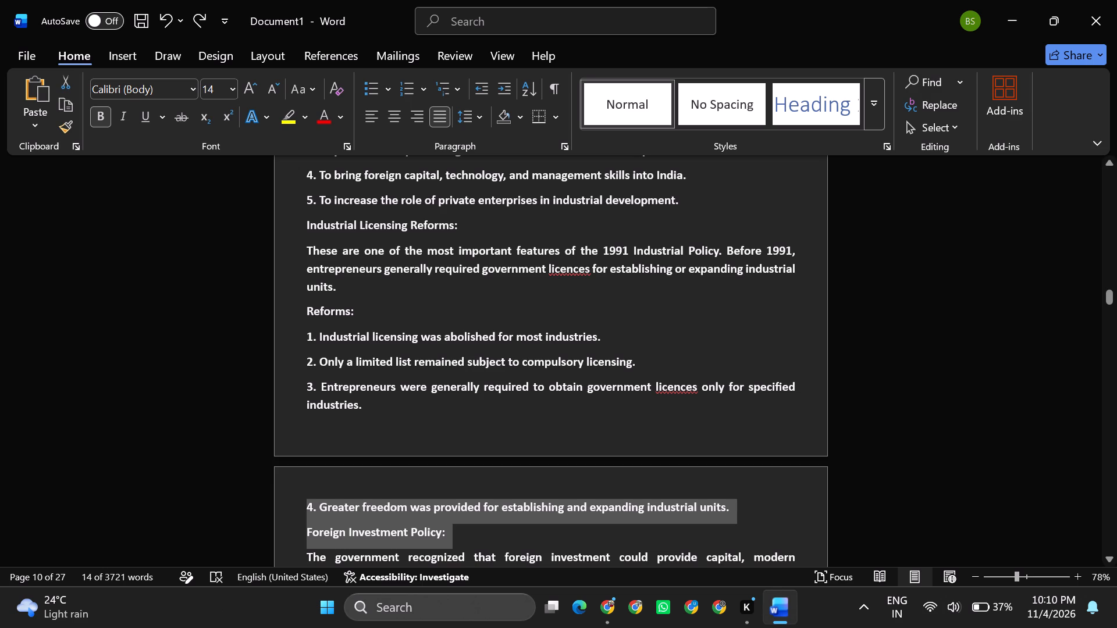
# Replace the third and fourth reforms with one item reading "3. Entrepreneurs received greater freedom establish and could expand business.".
pyautogui.scroll(1, 695, 433)
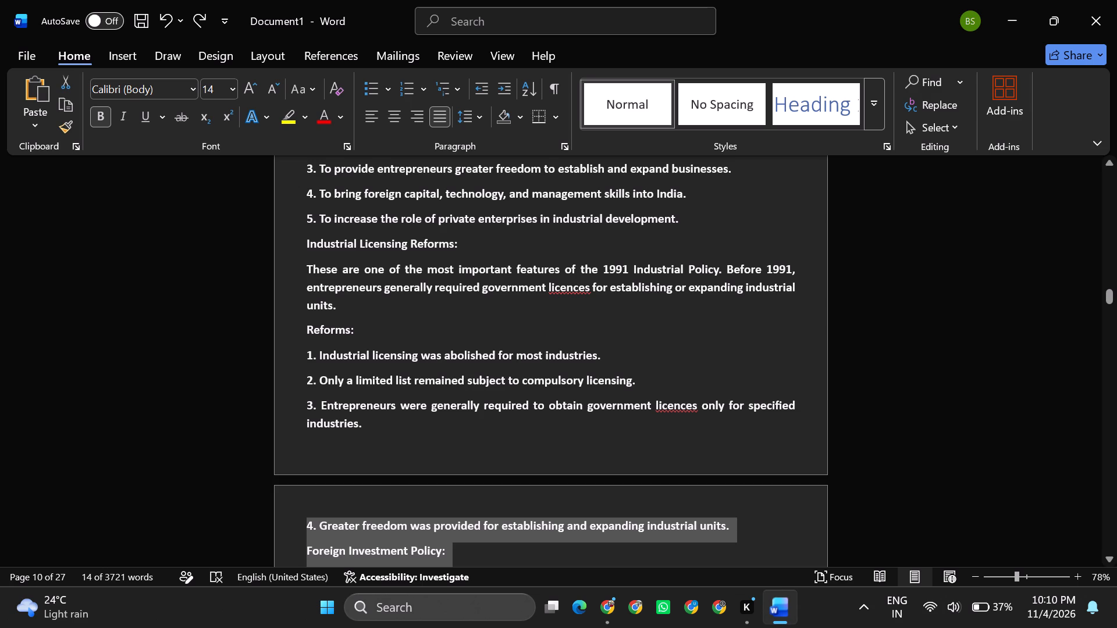
pyautogui.click(539, 550)
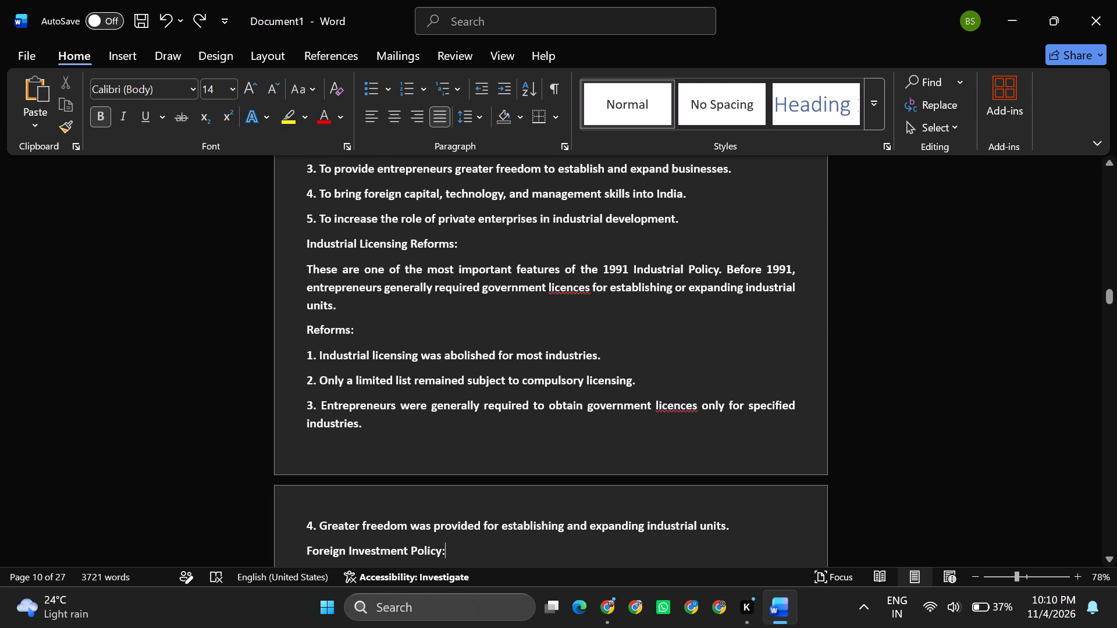
pyautogui.moveTo(743, 533); pyautogui.dragTo(408, 420)
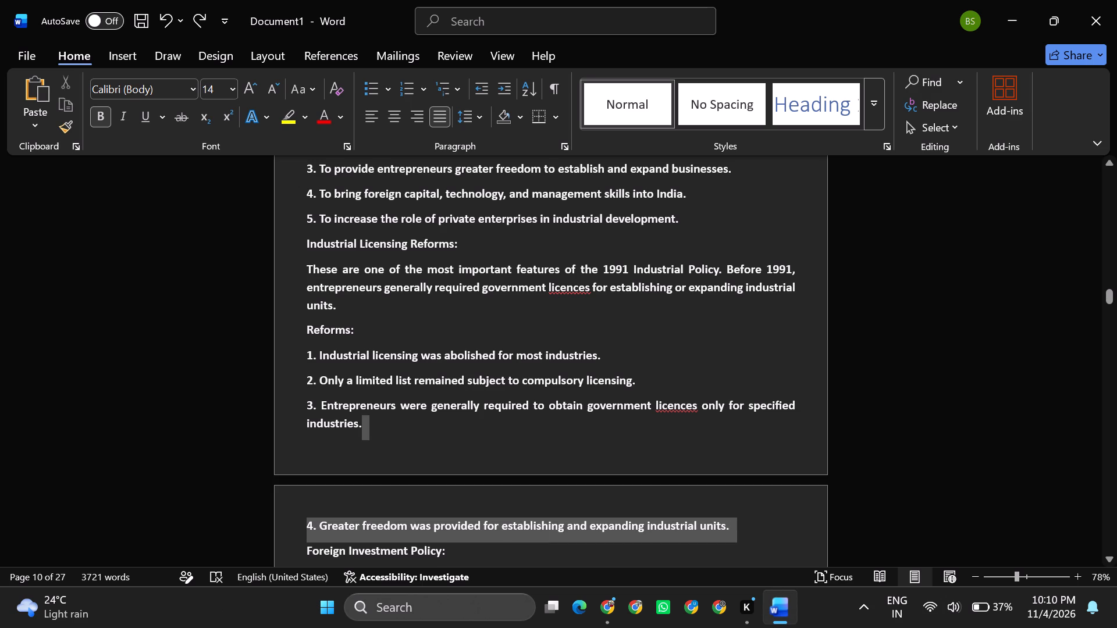
pyautogui.moveTo(408, 420); pyautogui.dragTo(403, 410)
pyautogui.press('BackSpace')
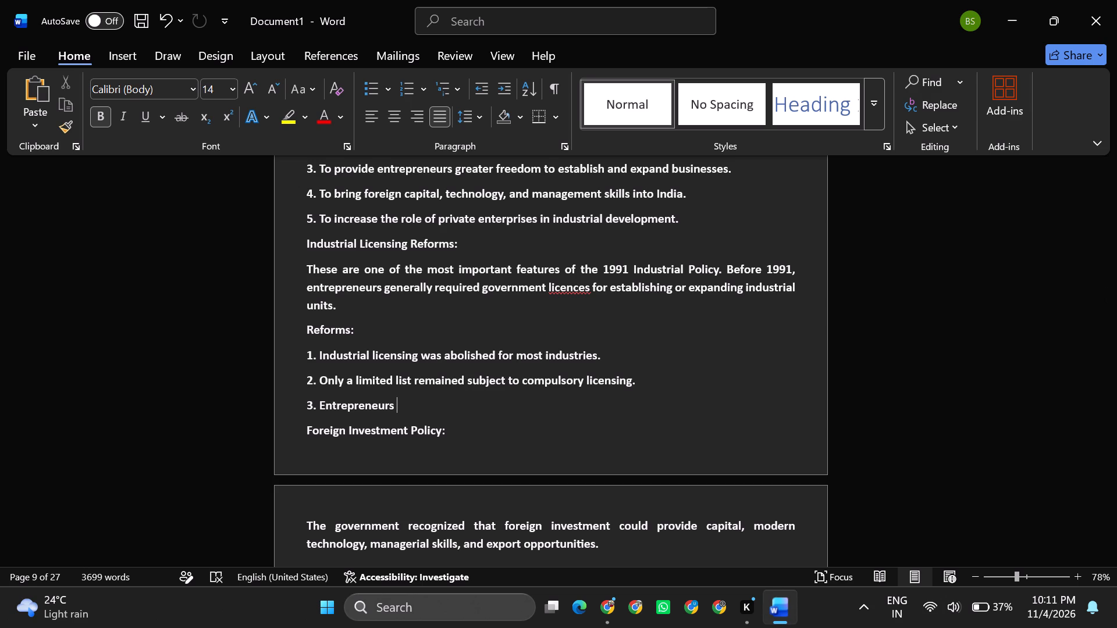
pyautogui.write('rec')
pyautogui.write('eived')
pyautogui.press('space')
pyautogui.write('greater')
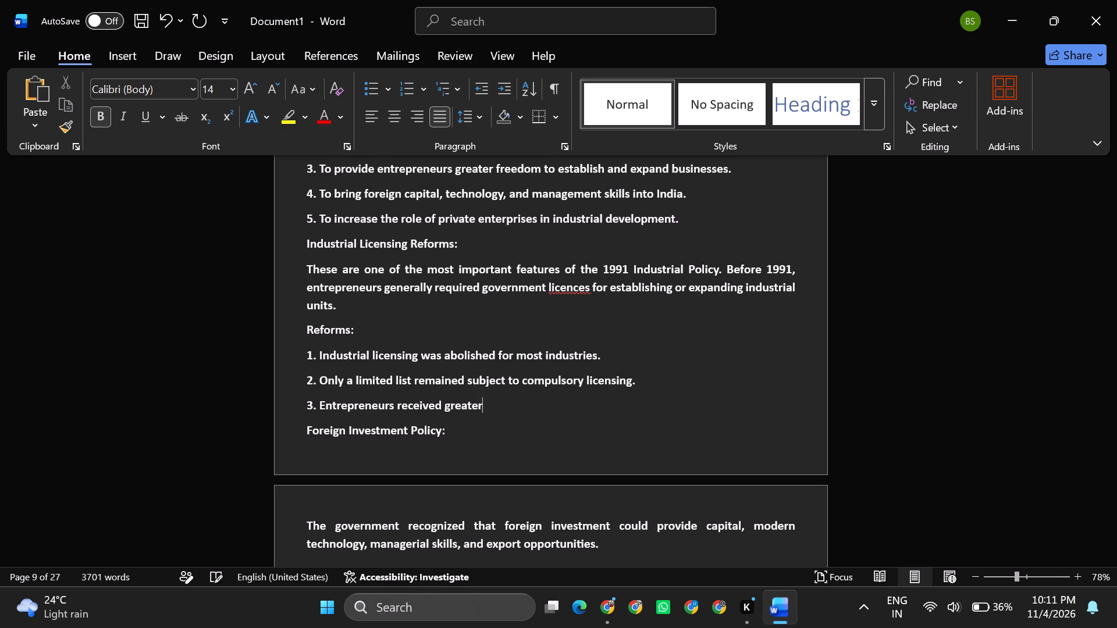
pyautogui.press('space')
pyautogui.write('fr')
pyautogui.write('eedom est')
pyautogui.write('ablish')
pyautogui.press('space')
pyautogui.write('and coul')
pyautogui.write('d expan')
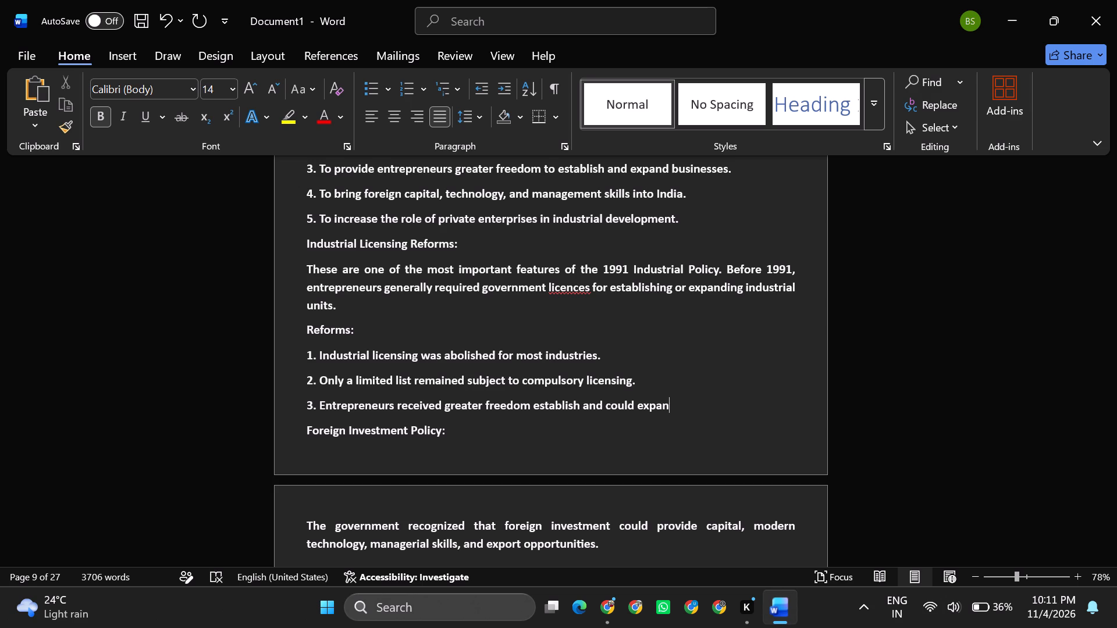
pyautogui.press('d')
pyautogui.press('space')
pyautogui.press('c')
pyautogui.press('BackSpace')
pyautogui.press('b')
pyautogui.press('u')
pyautogui.write('siness')
pyautogui.press('.')
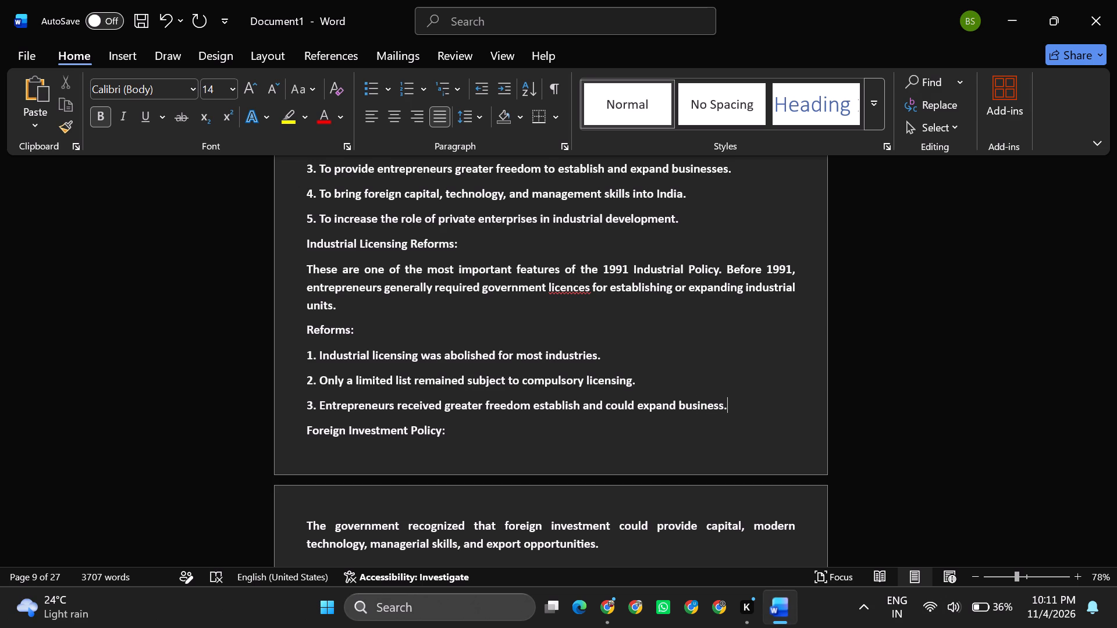
# Insert a blank line before the Foreign Investment Policy subheading.
pyautogui.press('Right')
pyautogui.press('Return')
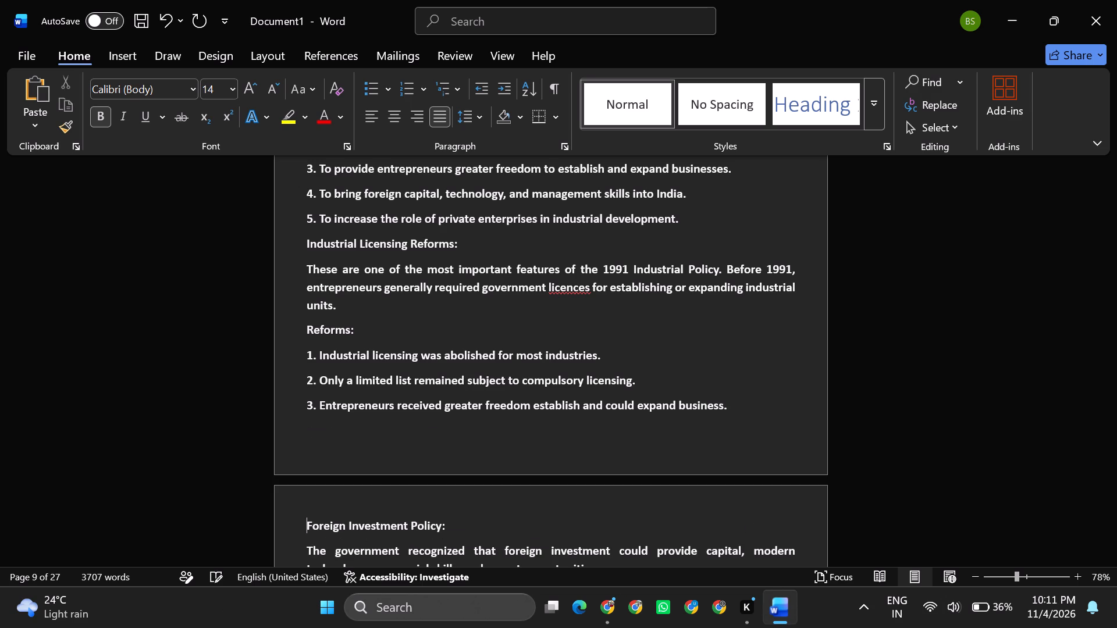
# Remove the blank lines above and below the sentence "Therefore, foreign investment rules were liberalized.".
pyautogui.press('Down')
pyautogui.press('Down')
pyautogui.press('Down')
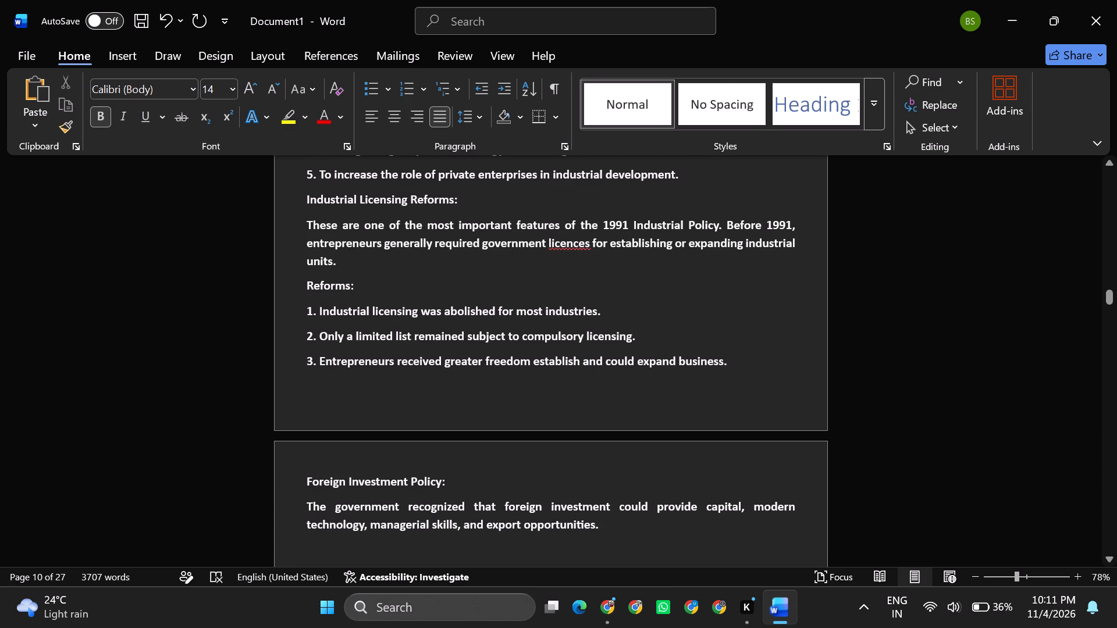
pyautogui.press('Down')
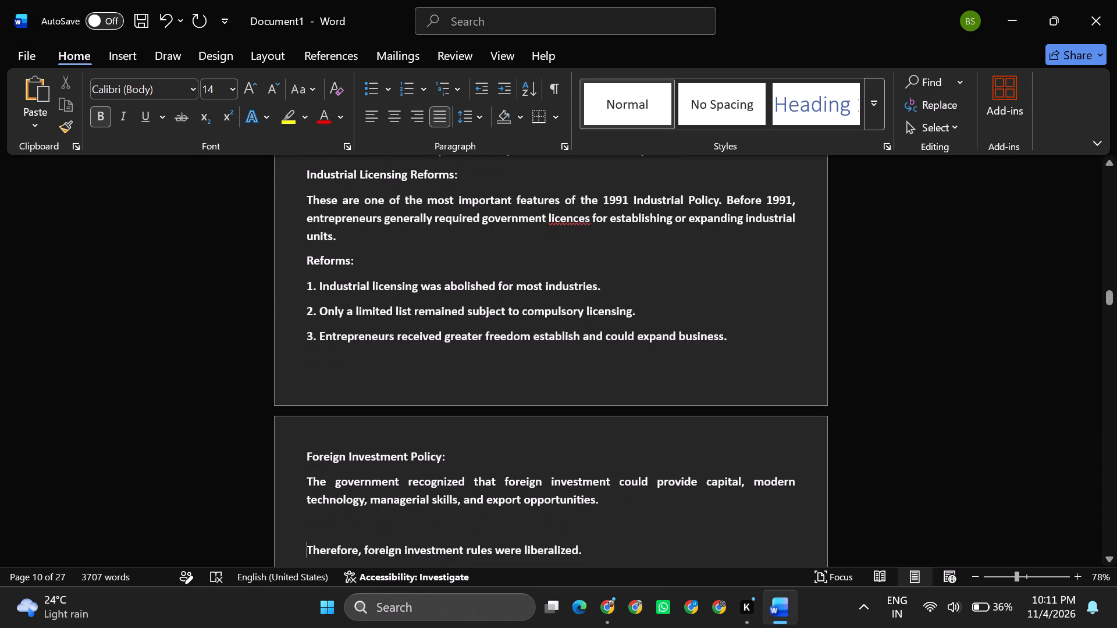
pyautogui.press('BackSpace')
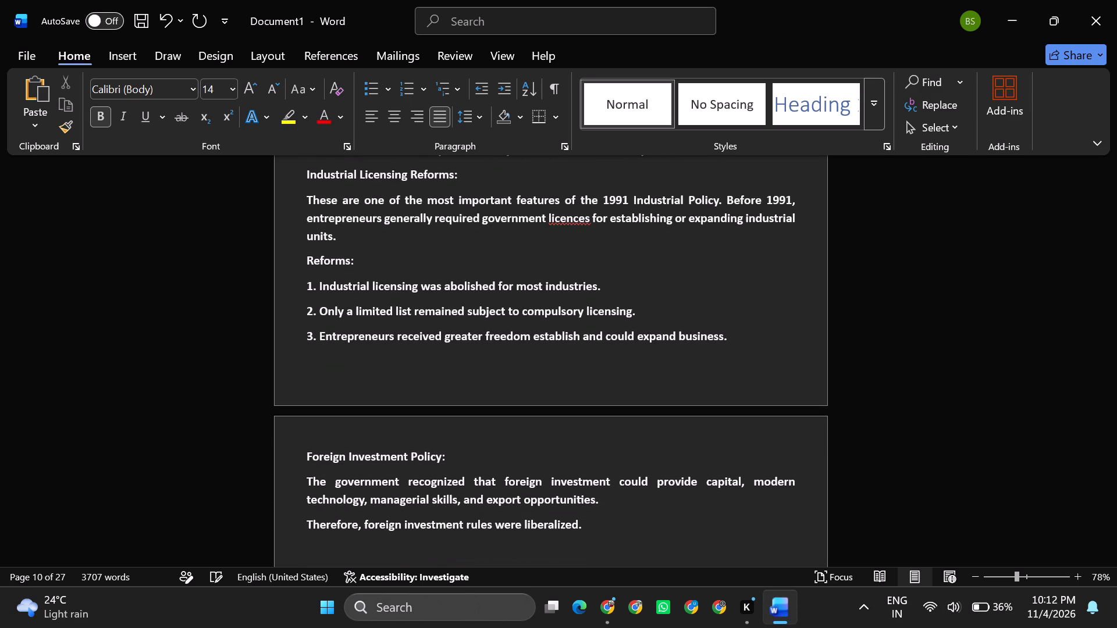
pyautogui.press('Down')
pyautogui.press('Down')
pyautogui.press('BackSpace')
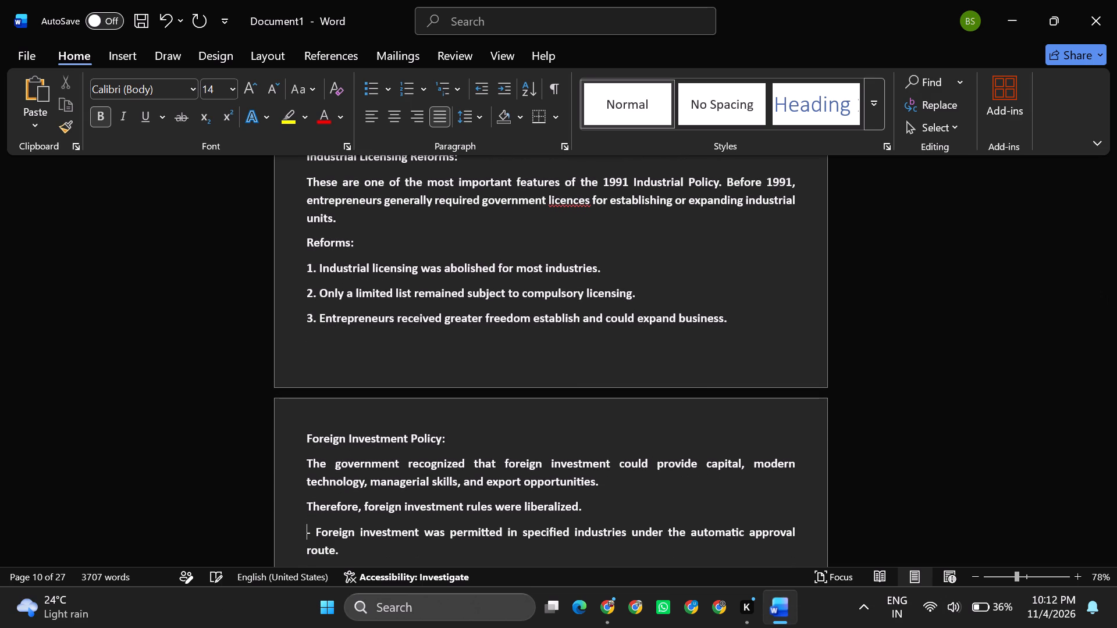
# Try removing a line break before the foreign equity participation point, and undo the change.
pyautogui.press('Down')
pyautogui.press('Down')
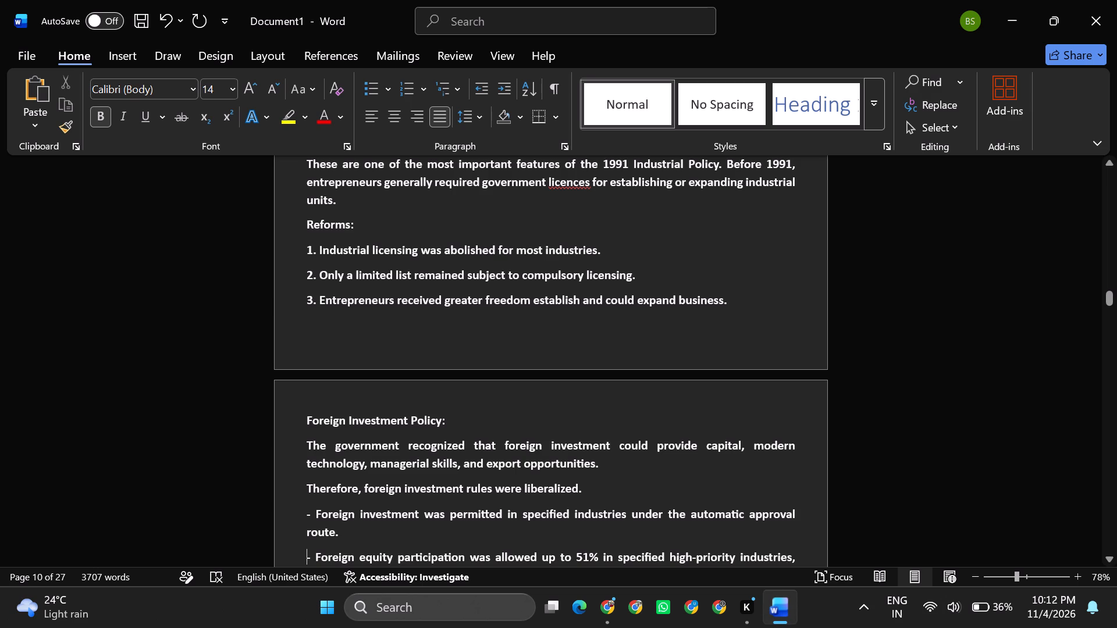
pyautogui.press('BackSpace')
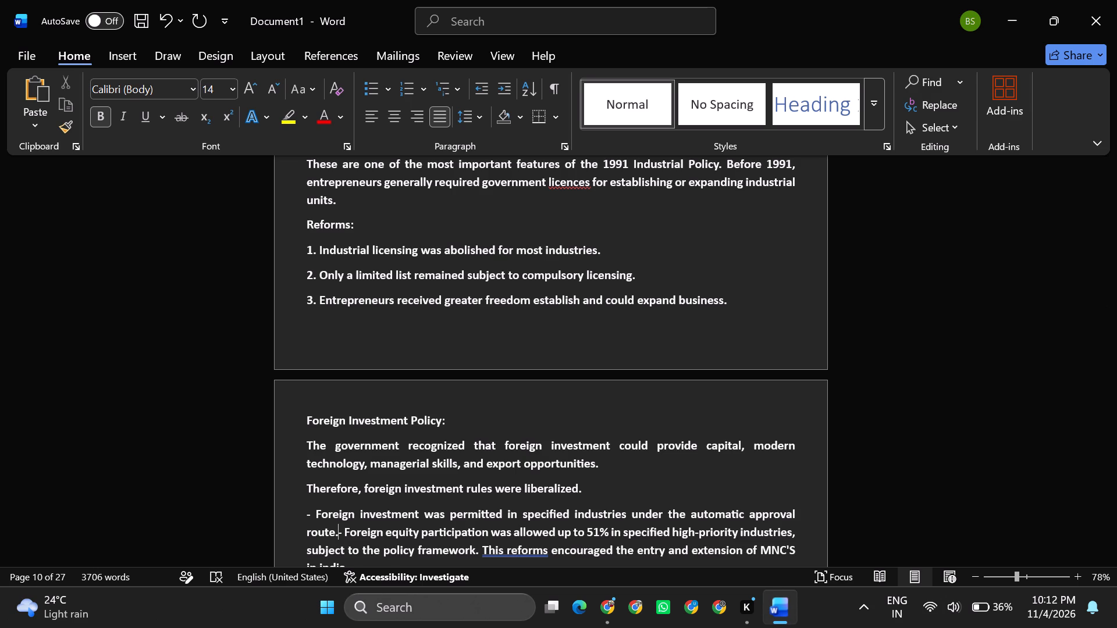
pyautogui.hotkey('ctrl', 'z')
# Review the New Industrial Policy, 1991 answer from its question heading through the Foreign Investment Policy points.
pyautogui.press('Down')
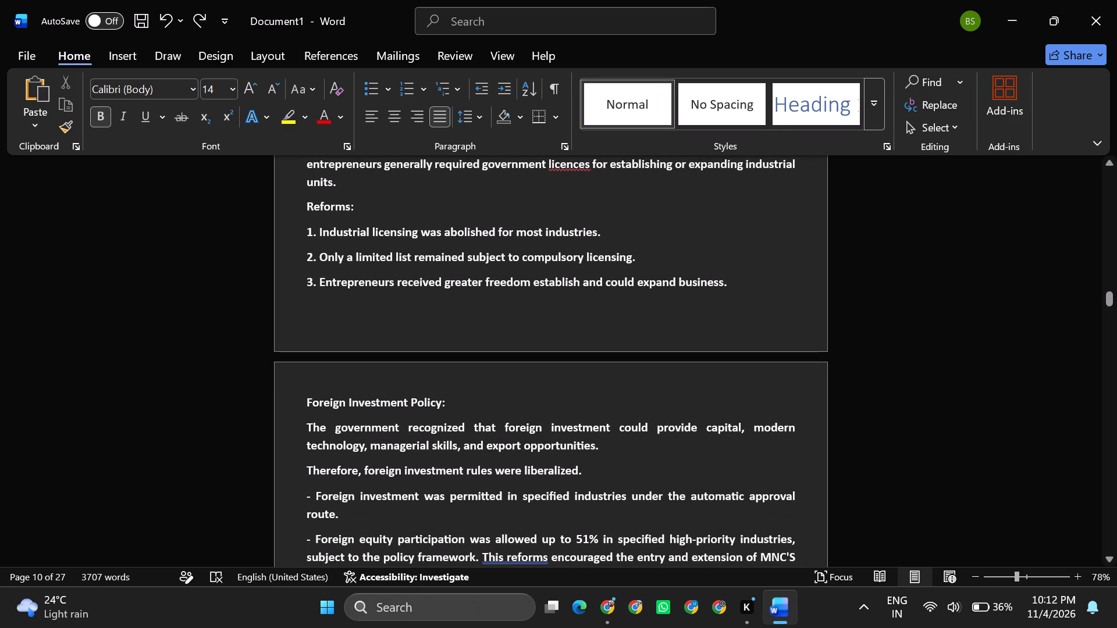
pyautogui.press('Down')
pyautogui.press('Down')
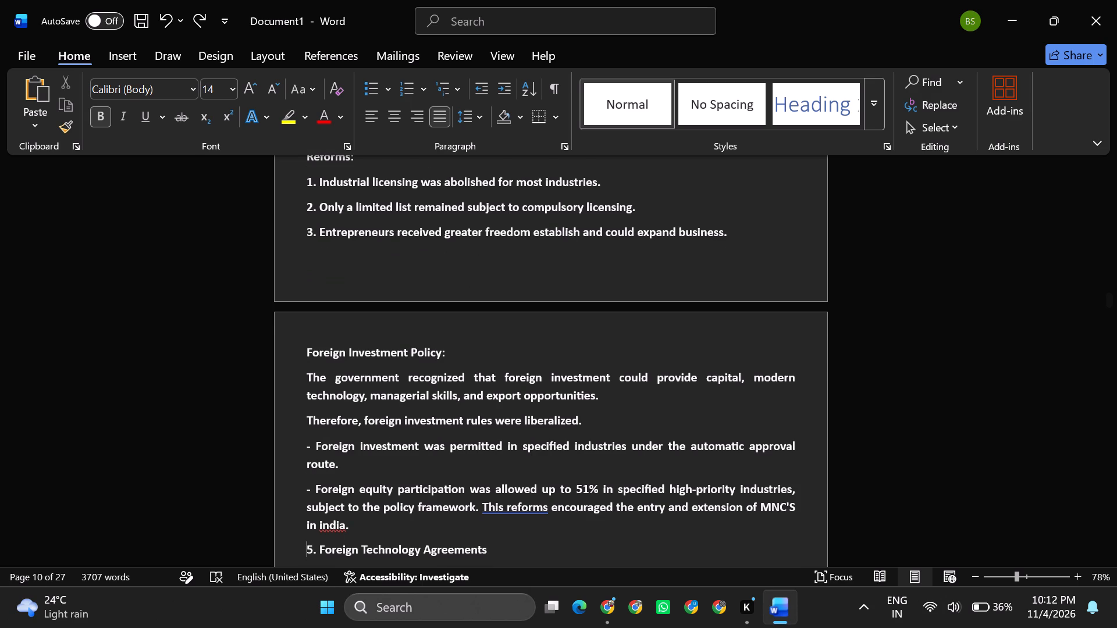
pyautogui.press('Down')
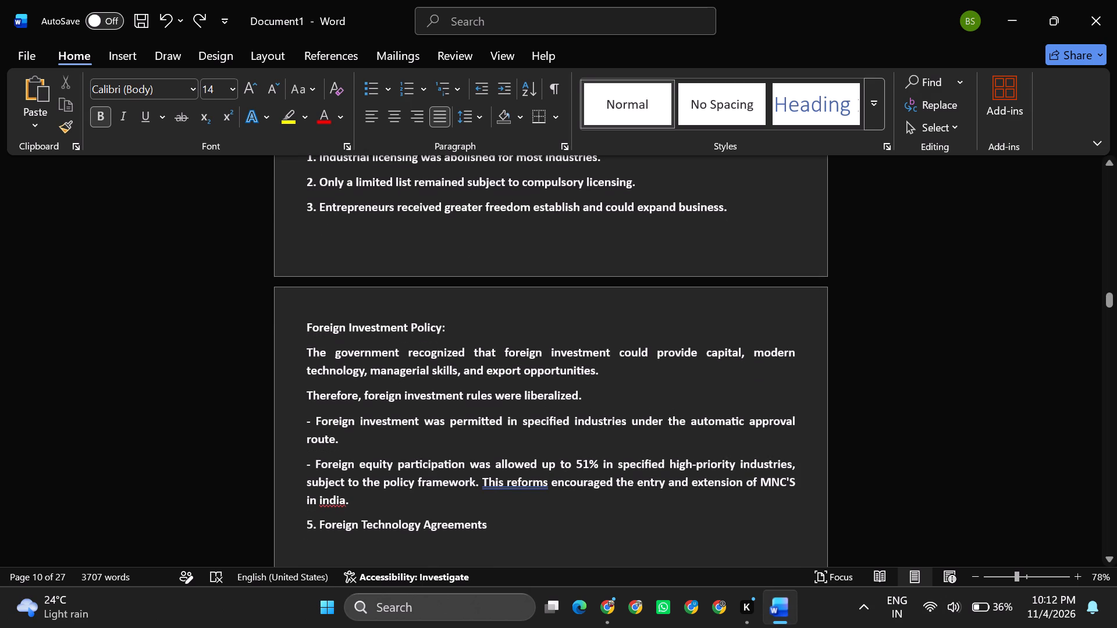
pyautogui.press('Up')
pyautogui.scroll(3, 516, 407)
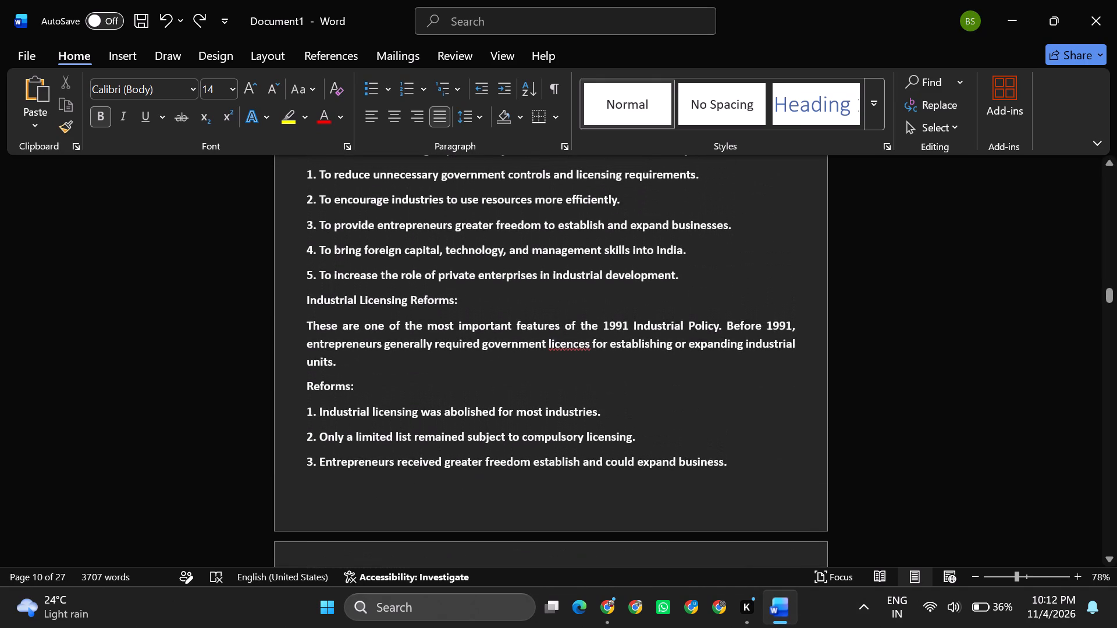
pyautogui.scroll(1, 516, 407)
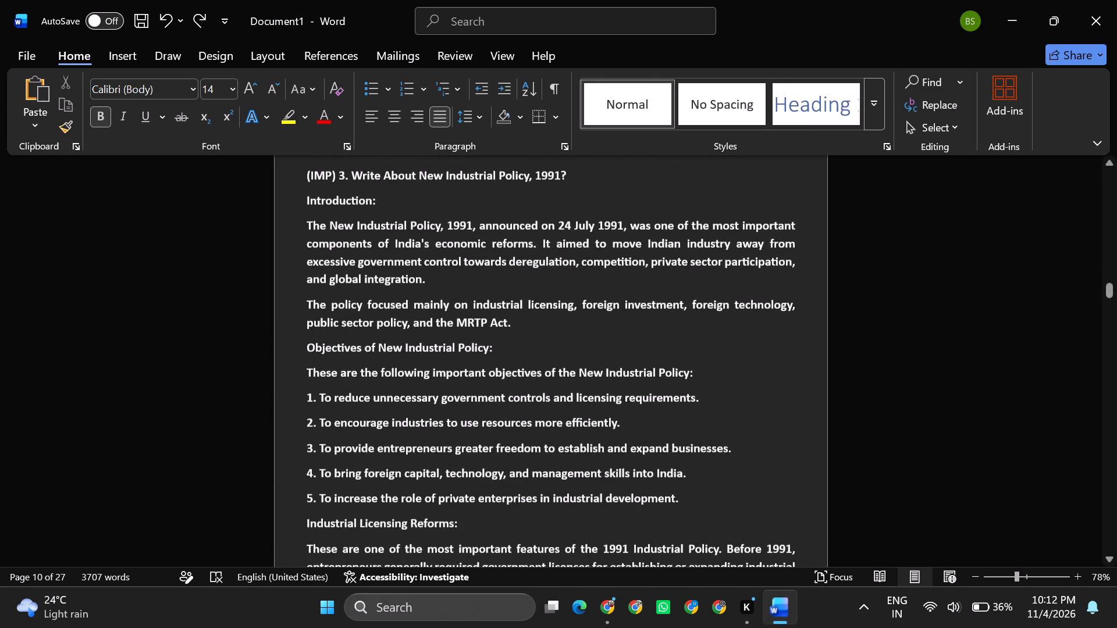
pyautogui.scroll(1, 516, 407)
pyautogui.scroll(-1, 516, 407)
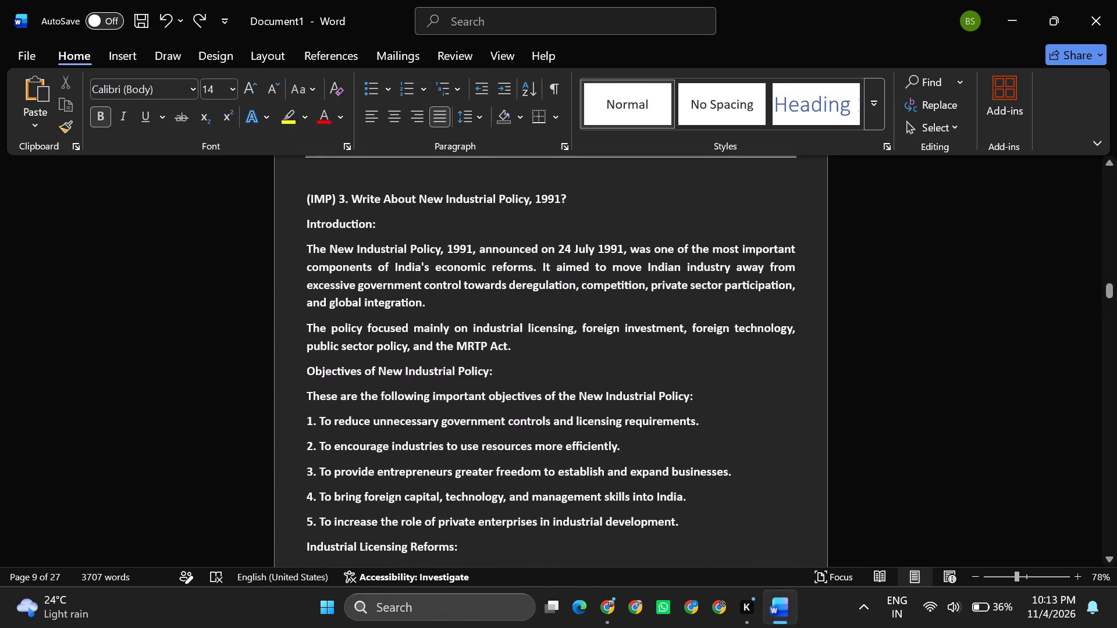
pyautogui.scroll(-1, 524, 391)
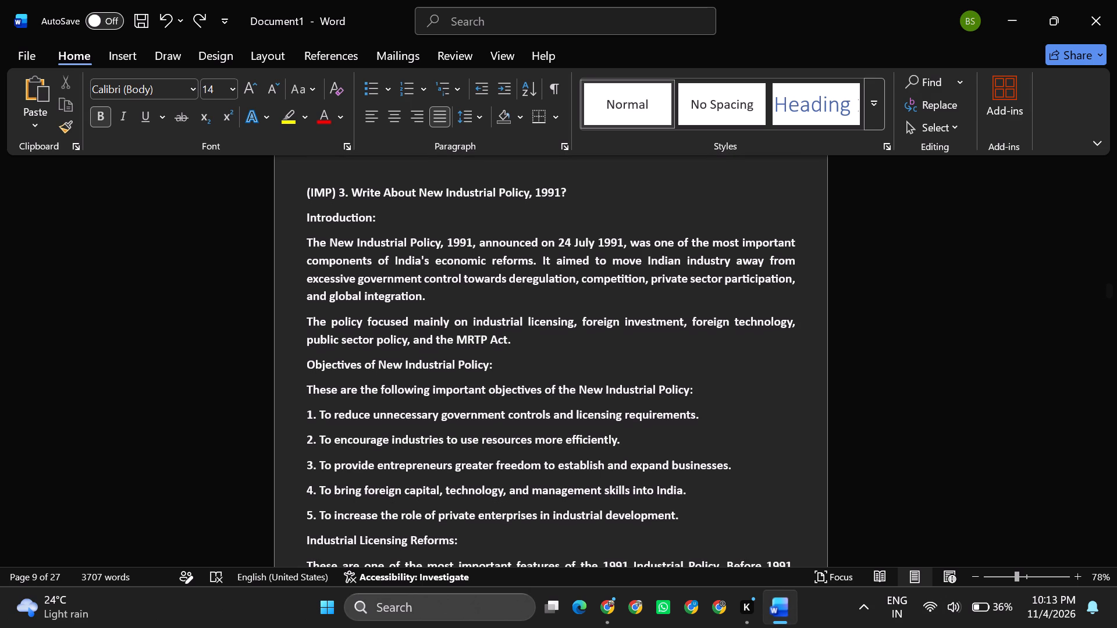
pyautogui.scroll(-4, 380, 416)
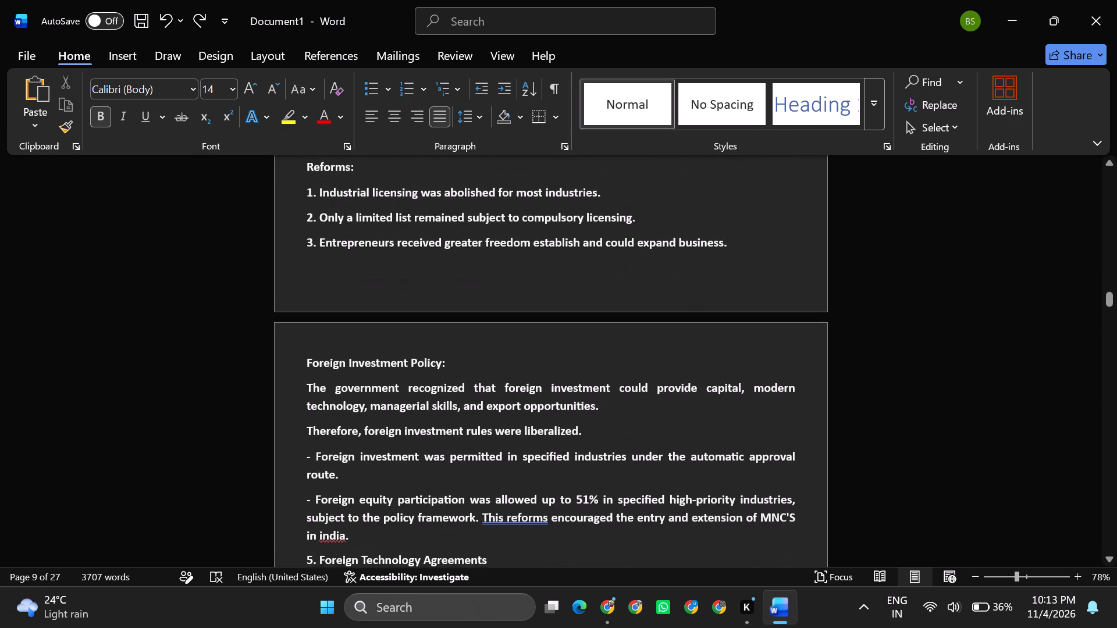
pyautogui.scroll(-1, 380, 416)
pyautogui.scroll(-1, 406, 552)
# Remove the number 5 from the Foreign Technology Agreements subheading and end the subheading with a colon.
pyautogui.hotkey('shift', 'Right')
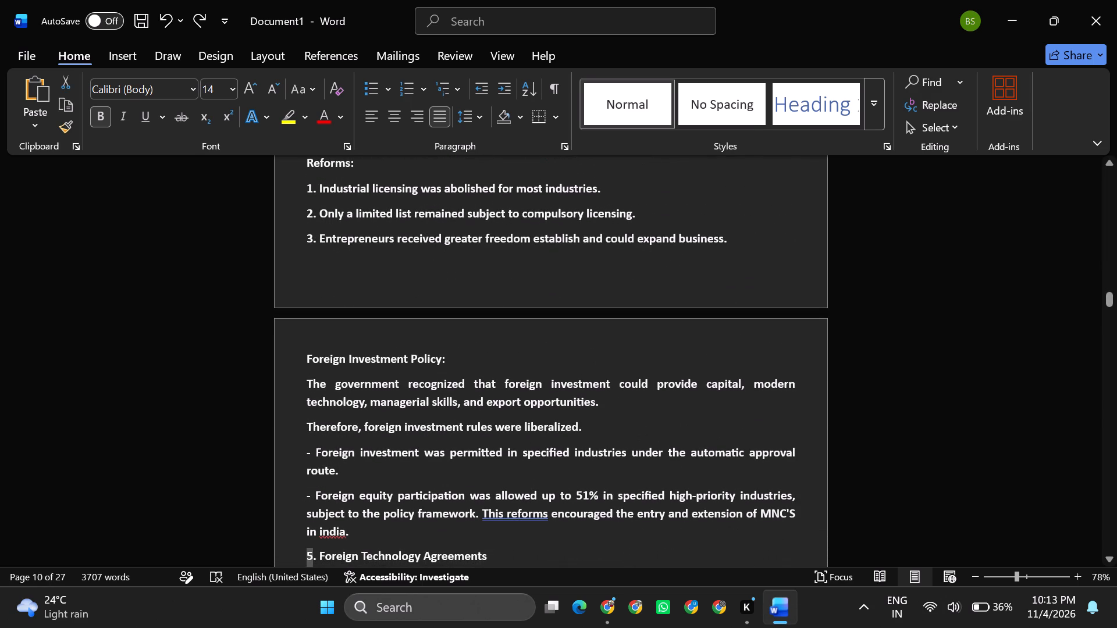
pyautogui.hotkey('shift', 'Right')
pyautogui.hotkey('shift', 'Right')
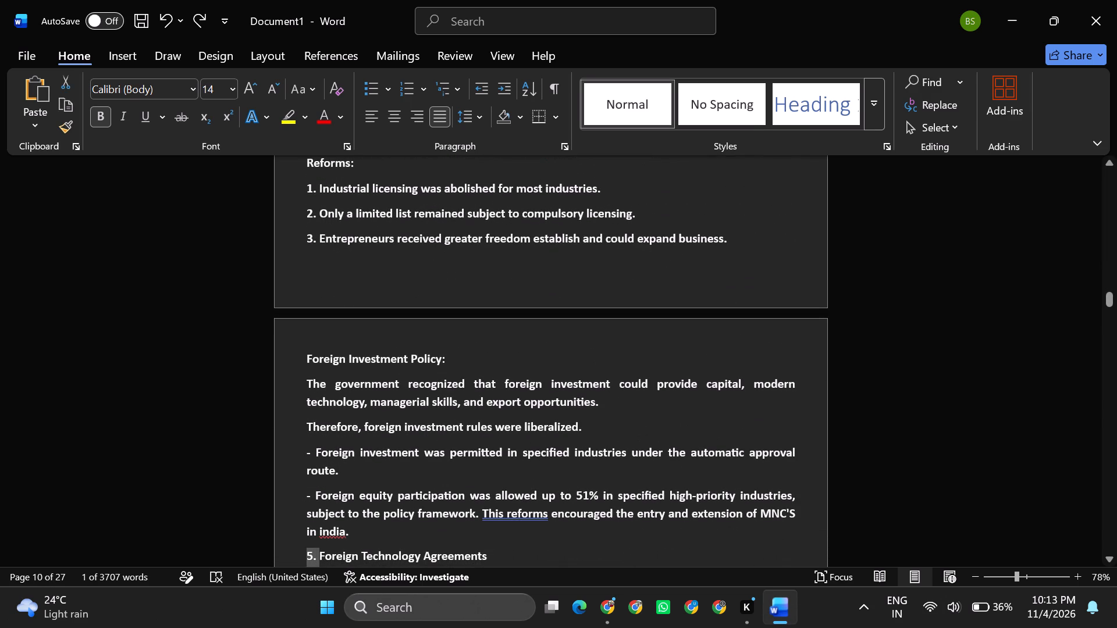
pyautogui.press('BackSpace')
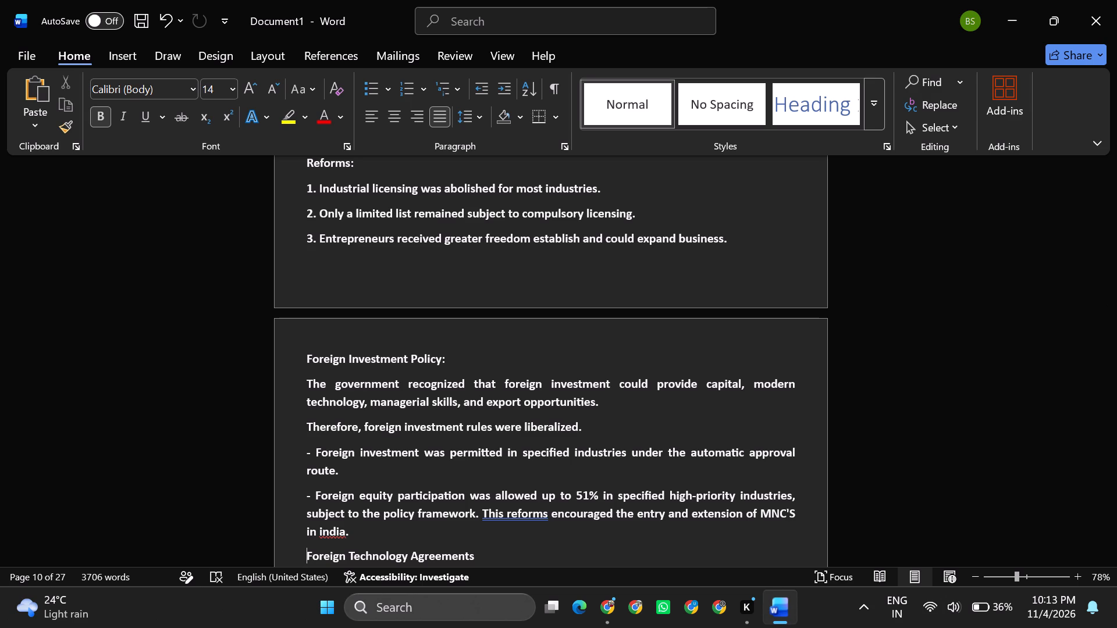
pyautogui.press('Right')
pyautogui.press('Right')
pyautogui.press('Right')
pyautogui.press('Right')
pyautogui.press('Right')
pyautogui.press('Right')
pyautogui.press('Right')
pyautogui.press('Right')
pyautogui.press('Right')
pyautogui.press('Right')
pyautogui.press('Right')
pyautogui.press('Right')
pyautogui.press('Right')
pyautogui.press('Right')
pyautogui.press('Right')
pyautogui.press('Right')
pyautogui.press('Right')
pyautogui.press('Right')
pyautogui.press('Right')
pyautogui.press('Right')
pyautogui.press('Left')
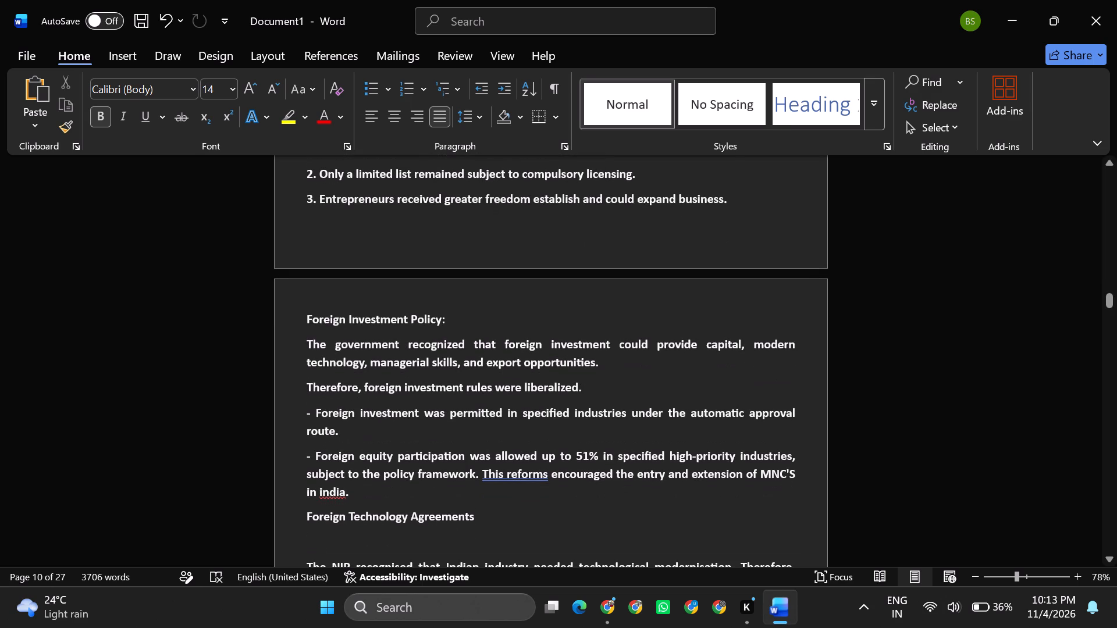
pyautogui.hotkey('shift', ':')
pyautogui.press('Right')
# Remove the blank lines throughout the Foreign Technology Agreements section, from below its subheading down to the Public Sector Policy subheading.
pyautogui.press('Down')
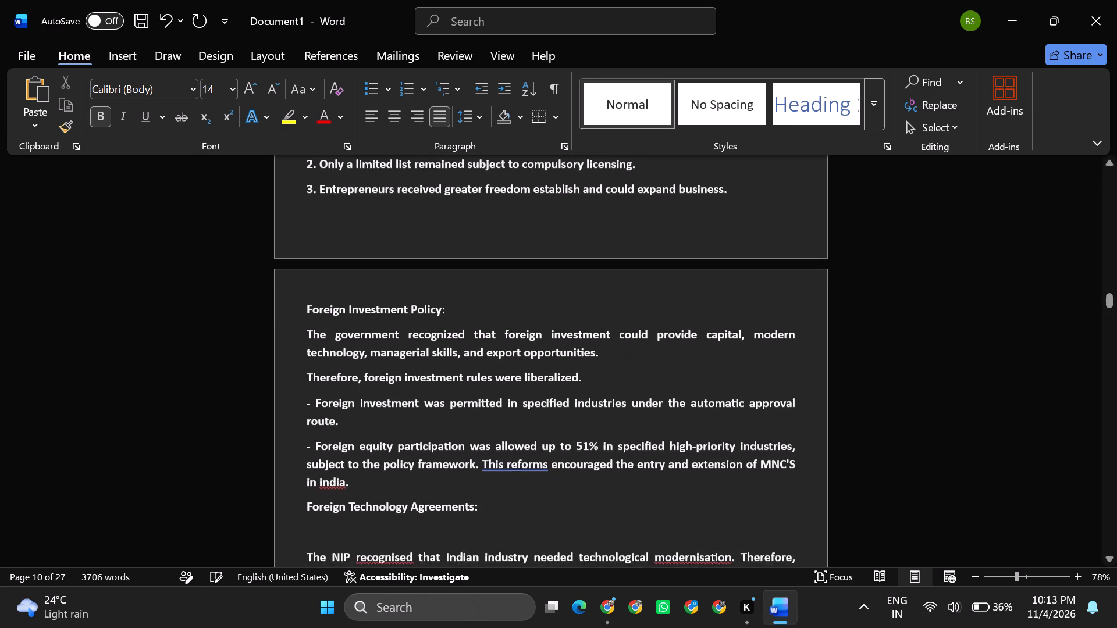
pyautogui.press('BackSpace')
pyautogui.press('Down')
pyautogui.press('Down')
pyautogui.press('Down')
pyautogui.press('BackSpace')
pyautogui.press('Down')
pyautogui.press('Down')
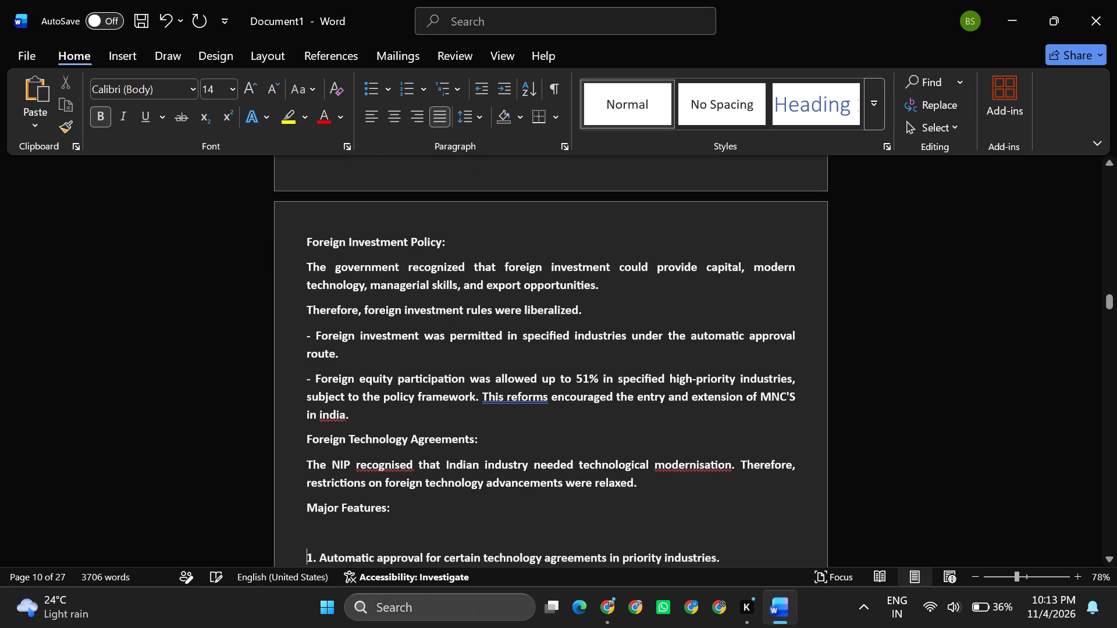
pyautogui.press('BackSpace')
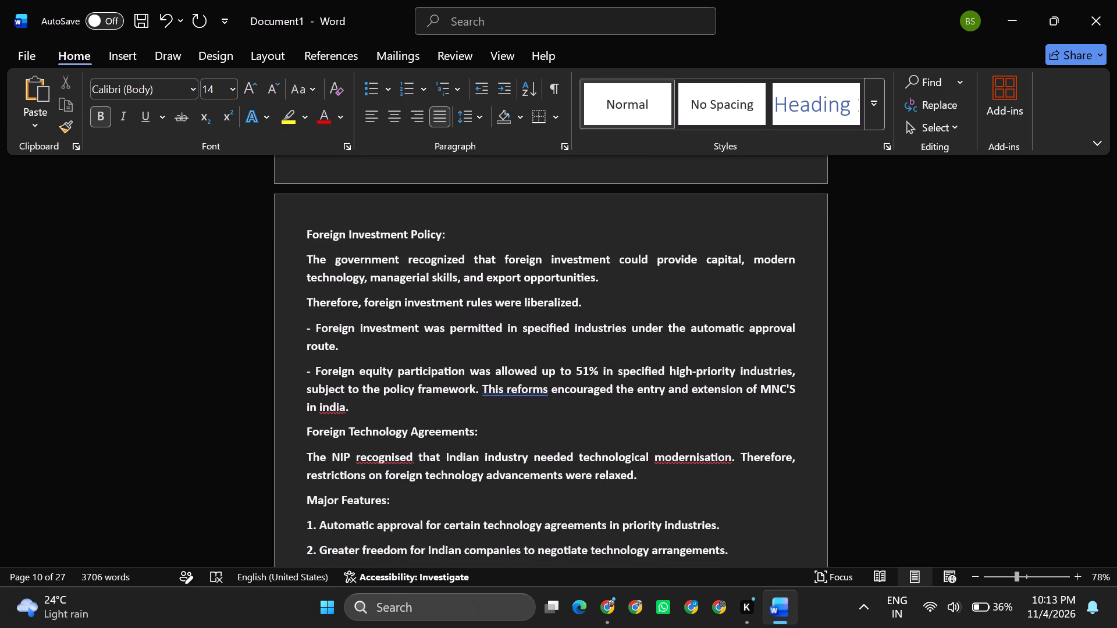
pyautogui.press('Down')
pyautogui.press('Down')
pyautogui.press('Down')
pyautogui.press('Down')
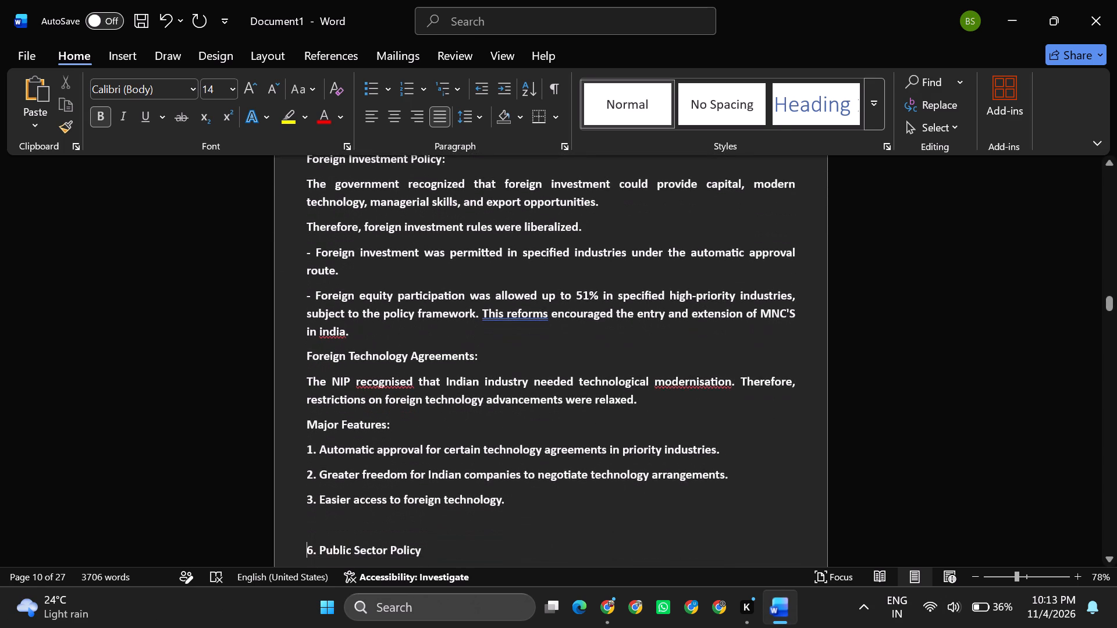
pyautogui.press('Down')
pyautogui.press('Up')
pyautogui.press('BackSpace')
# Remove the number 6 from the Public Sector Policy subheading and end the subheading with a colon.
pyautogui.press('Right')
pyautogui.press('Right')
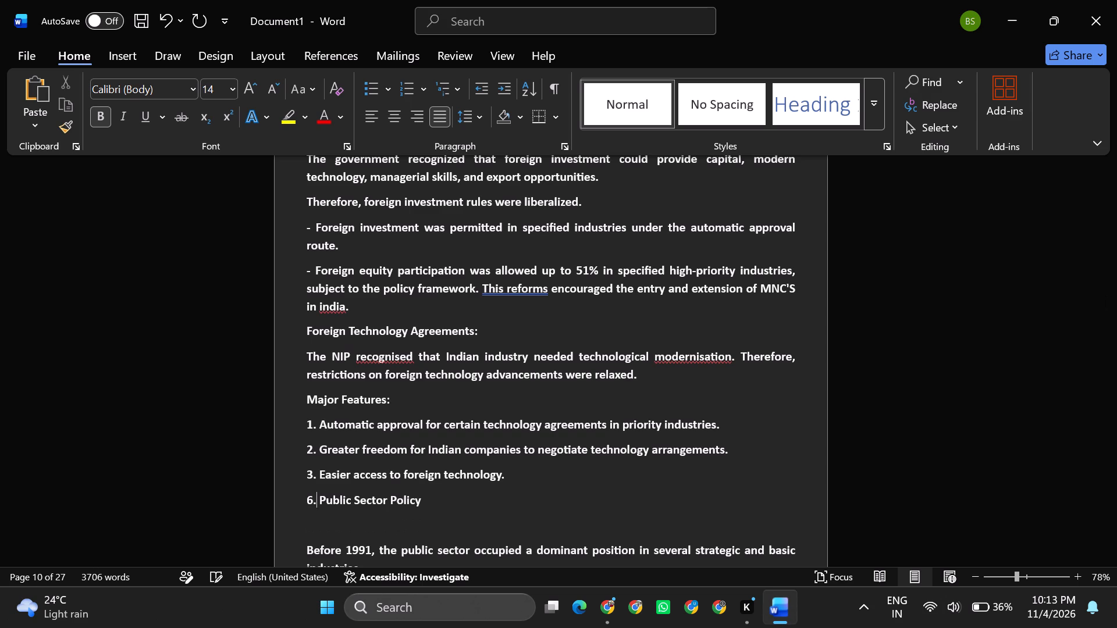
pyautogui.press('Right')
pyautogui.press('BackSpace')
pyautogui.press('BackSpace')
pyautogui.press('BackSpace')
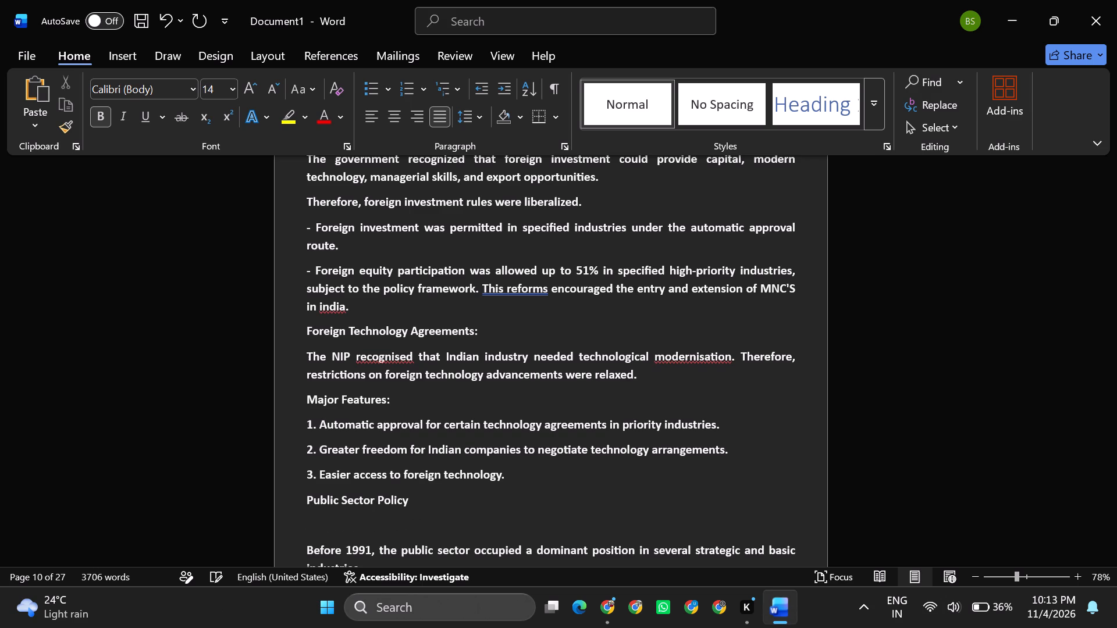
pyautogui.press('Right')
pyautogui.press('Right')
pyautogui.press('Right')
pyautogui.press('Right')
pyautogui.press('Right')
pyautogui.press('Right')
pyautogui.press('Right')
pyautogui.press('Right')
pyautogui.press('Right')
pyautogui.press('Right')
pyautogui.press('Right')
pyautogui.press('Right')
pyautogui.press('Right')
pyautogui.press('Right')
pyautogui.press('Right')
pyautogui.press('Right')
pyautogui.press('Right')
pyautogui.press('Right')
pyautogui.press('Right')
pyautogui.press('Right')
pyautogui.hotkey('shift', ':')
pyautogui.press('Right')
# Remove the blank lines in the Public Sector Policy section, from below its subheading to the closing paragraph about reserved areas.
pyautogui.press('Down')
pyautogui.press('BackSpace')
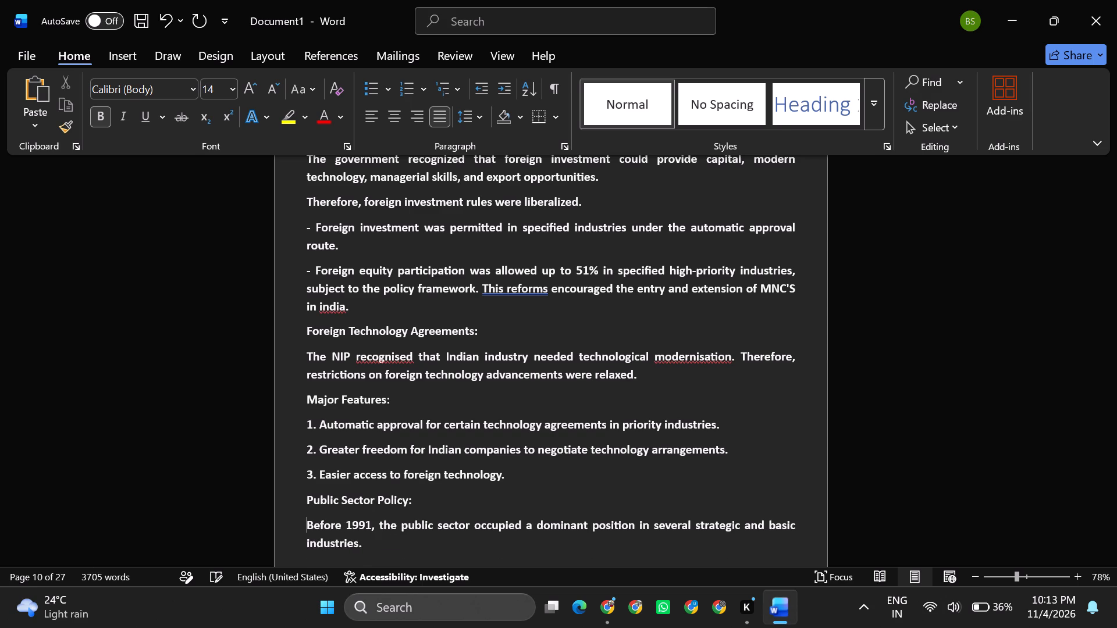
pyautogui.press('Down')
pyautogui.press('Down')
pyautogui.press('Down')
pyautogui.press('BackSpace')
pyautogui.press('Down')
pyautogui.press('Down')
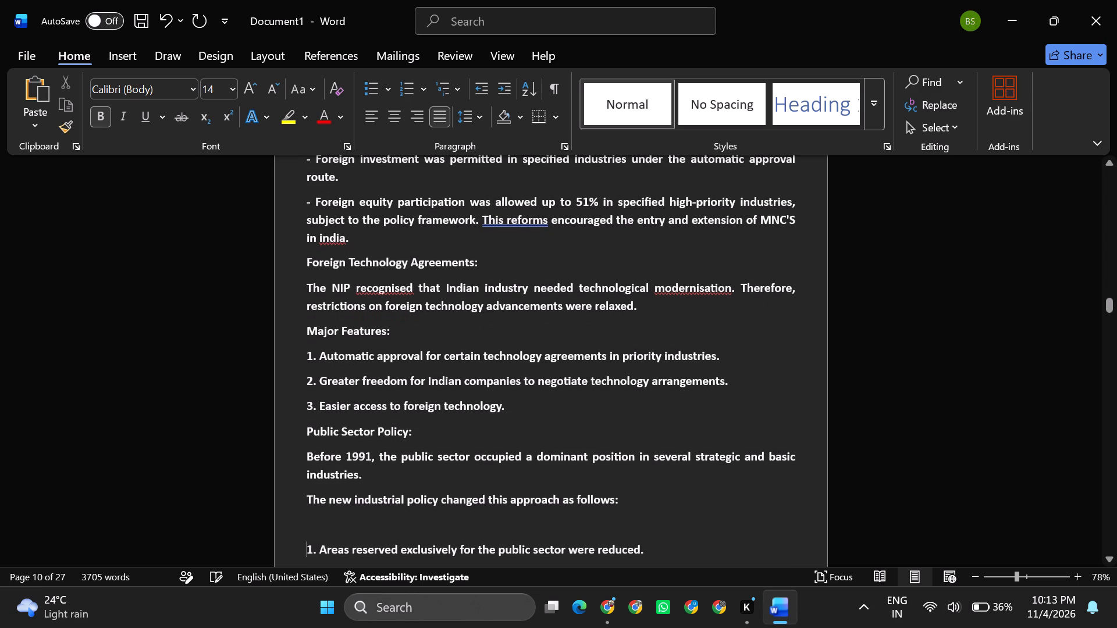
pyautogui.press('BackSpace')
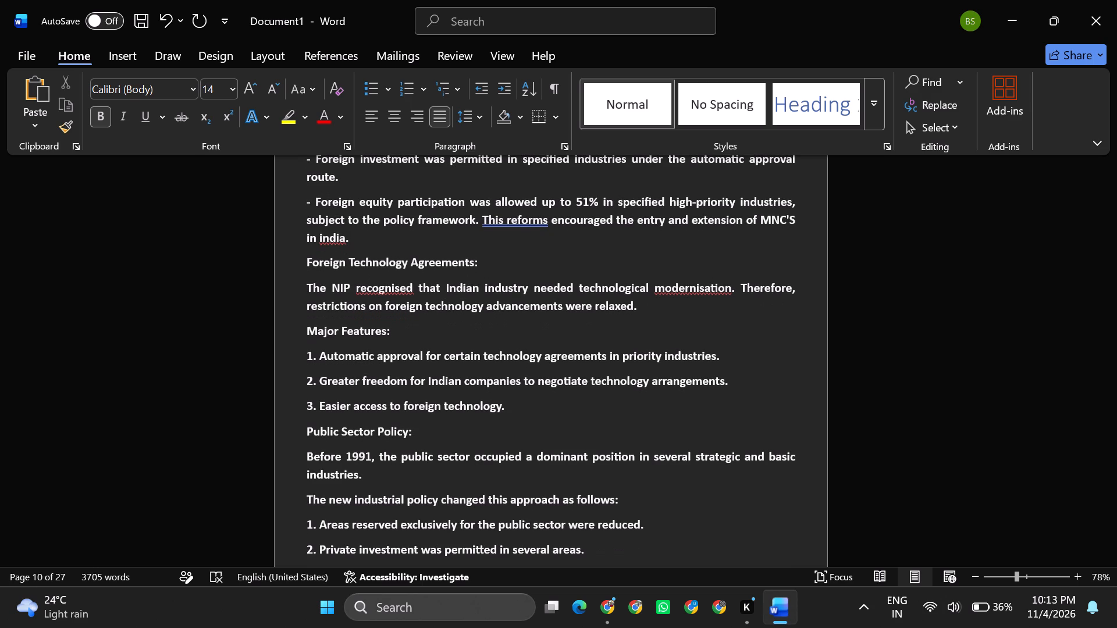
pyautogui.press('Down')
pyautogui.press('Down')
pyautogui.press('Down')
pyautogui.press('Down')
pyautogui.press('BackSpace')
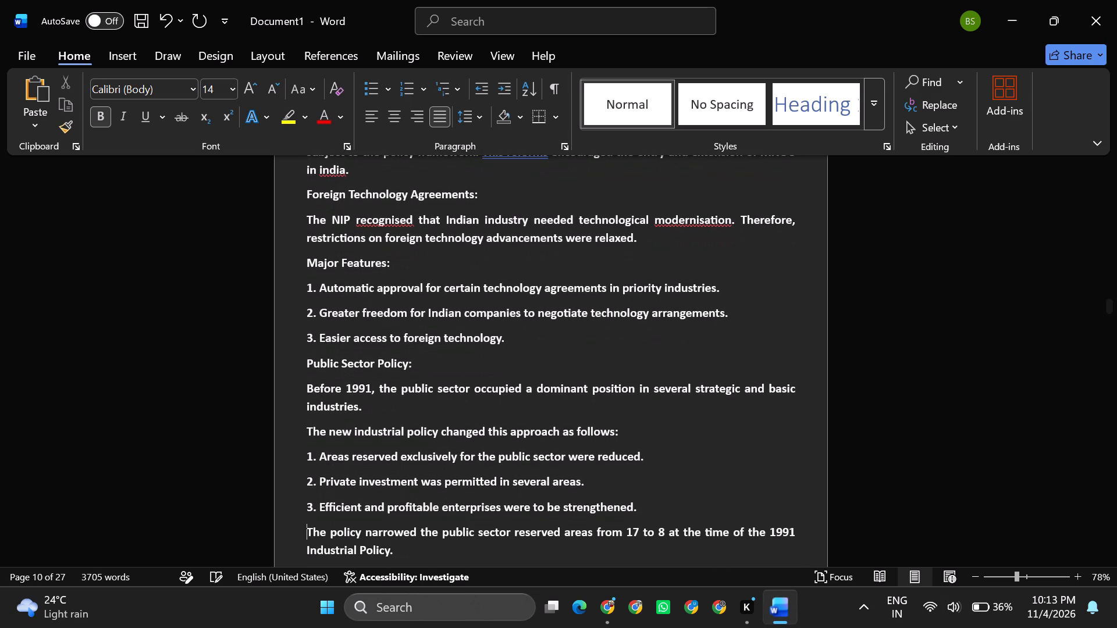
# Remove the number 7 and the blank line before the Disinvestment subheading, ending the subheading with a colon.
pyautogui.press('Down')
pyautogui.press('Down')
pyautogui.press('Down')
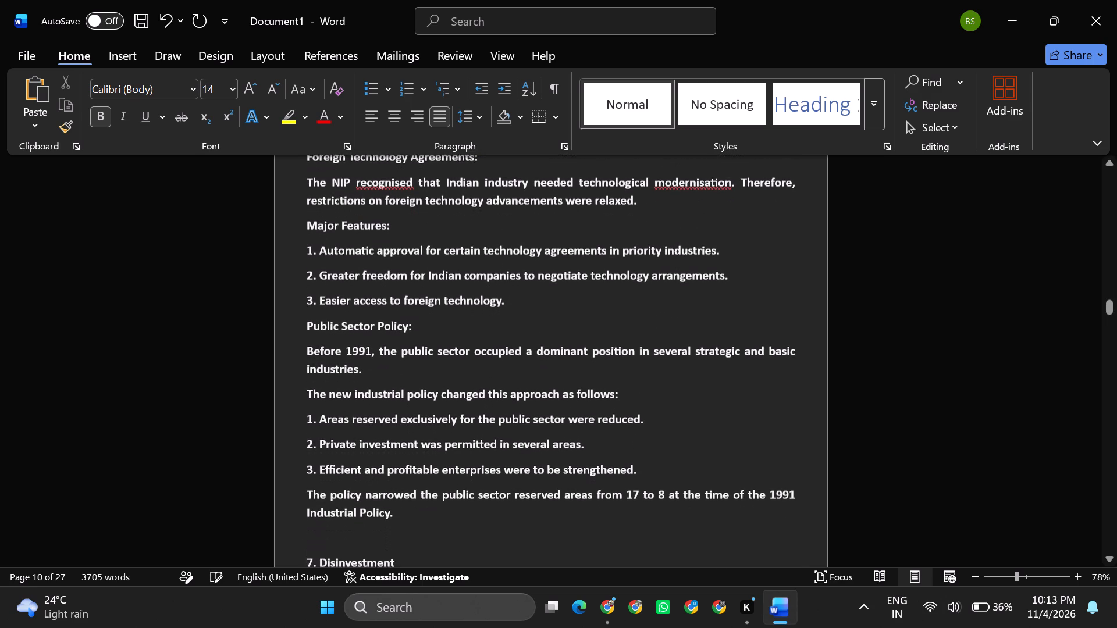
pyautogui.press('Right')
pyautogui.press('Right')
pyautogui.press('Right')
pyautogui.press('BackSpace')
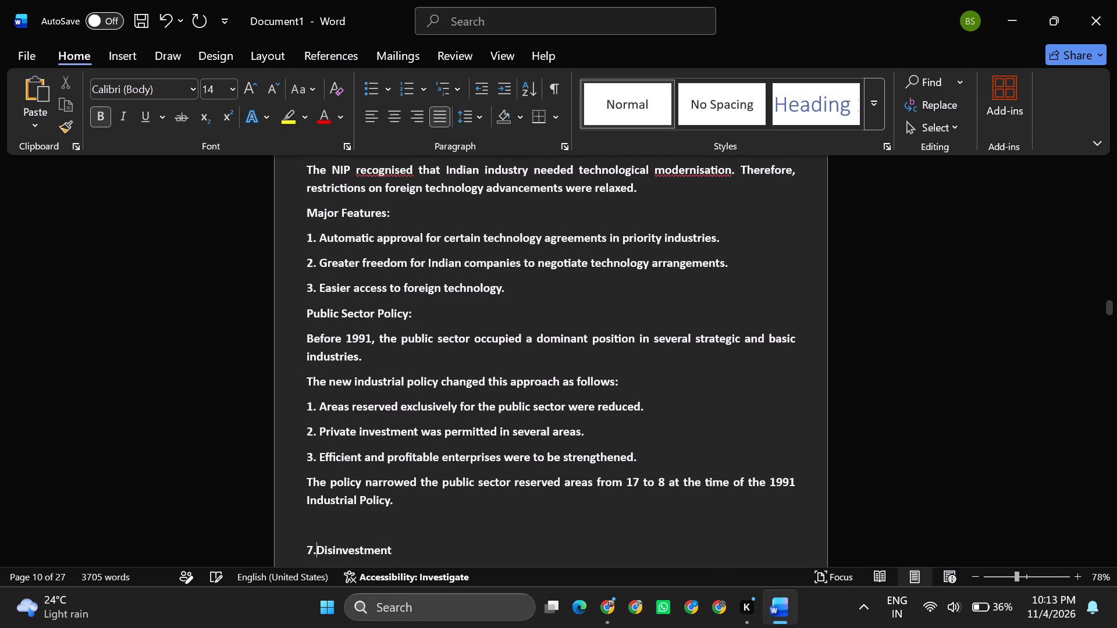
pyautogui.press('BackSpace')
pyautogui.press('BackSpace')
pyautogui.press('BackSpace')
pyautogui.press('Left')
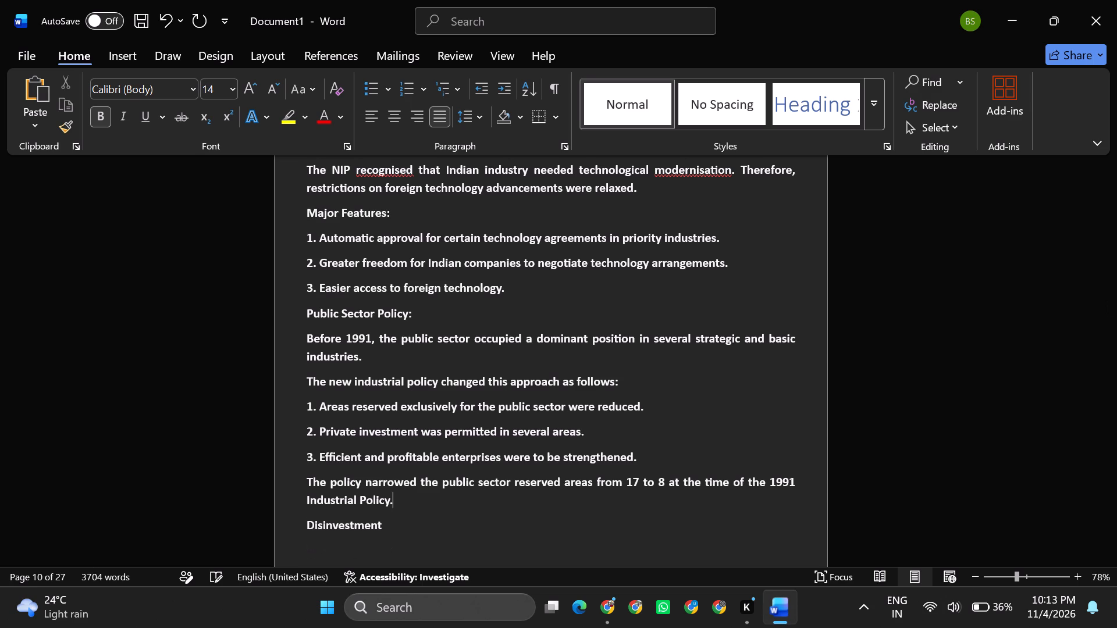
pyautogui.press('Down')
pyautogui.hotkey('shift', ':')
pyautogui.press('Right')
# Remove the blank line between the Disinvestment subheading and its definition paragraph.
pyautogui.press('Down')
pyautogui.press('BackSpace')
pyautogui.press('BackSpace')
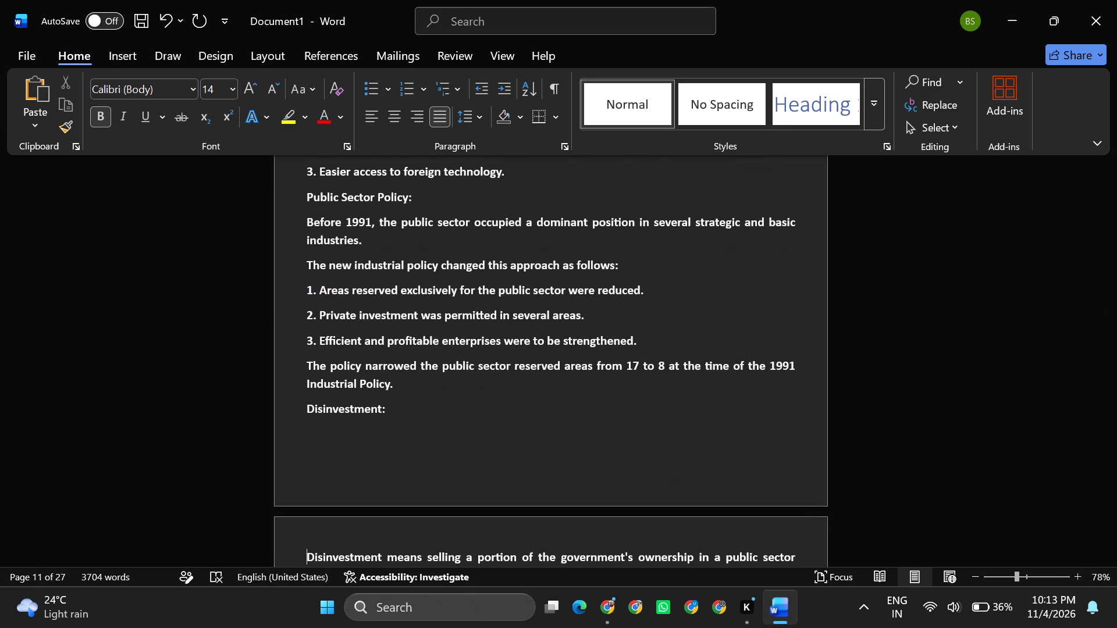
pyautogui.press('Return')
# Insert three blank lines before the Disinvestment subheading so it starts on the next page with its paragraph.
pyautogui.press('Down')
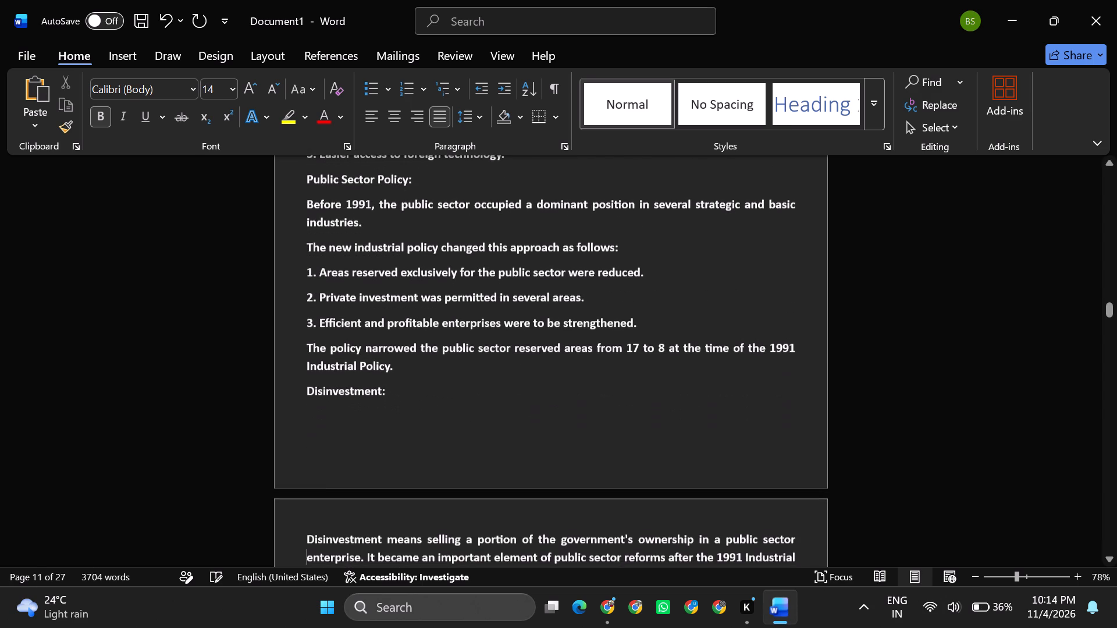
pyautogui.press('Up')
pyautogui.press('Up')
pyautogui.press('Up')
pyautogui.press('Down')
pyautogui.press('Return')
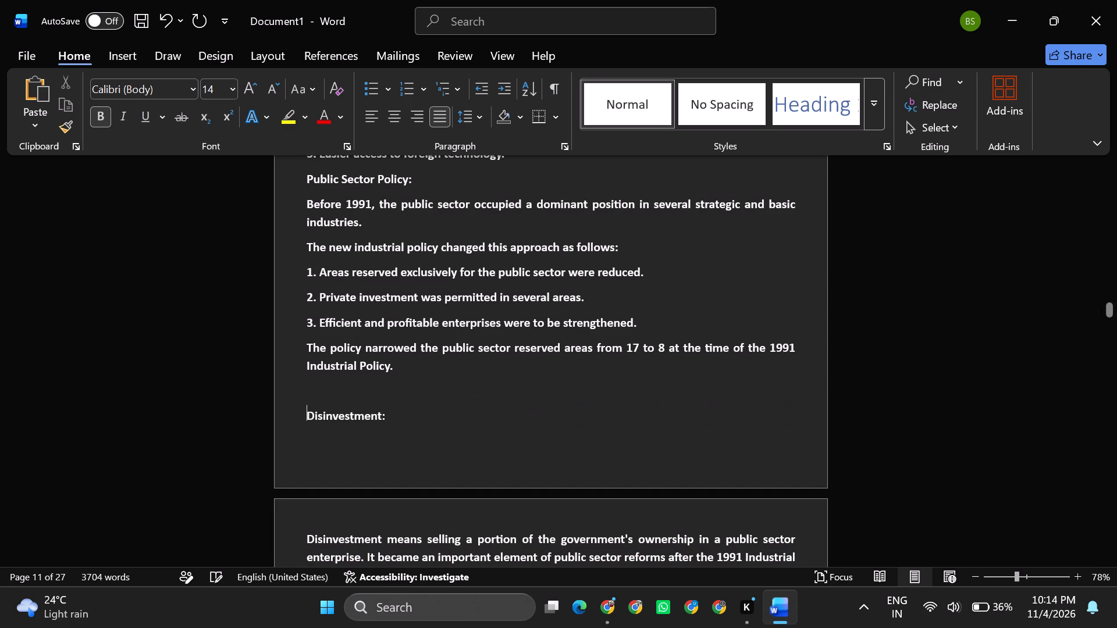
pyautogui.press('Return')
pyautogui.press('Return')
# Remove the blank lines above and below the Objectives subheading in the Disinvestment section.
pyautogui.press('Down')
pyautogui.press('Down')
pyautogui.press('Down')
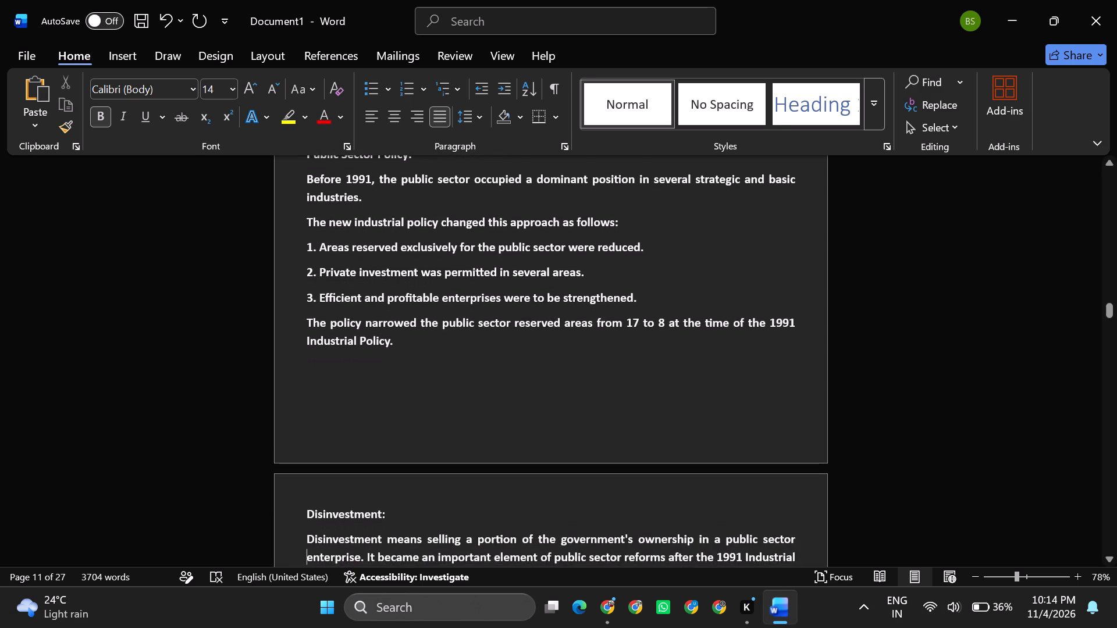
pyautogui.press('Down')
pyautogui.press('Down')
pyautogui.press('BackSpace')
pyautogui.press('Down')
pyautogui.press('Down')
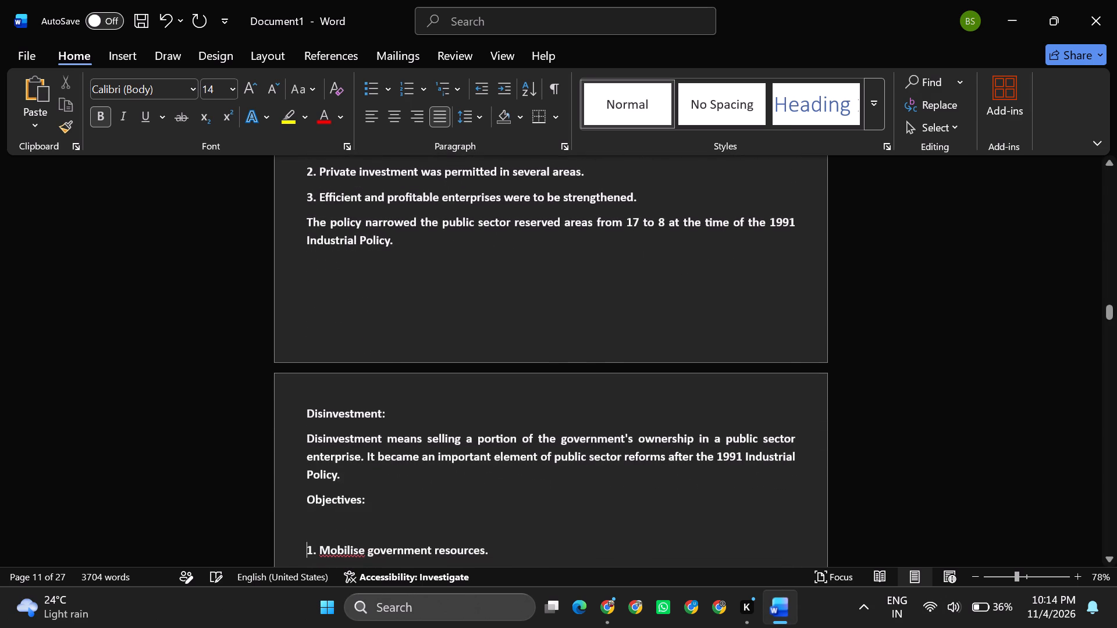
pyautogui.press('BackSpace')
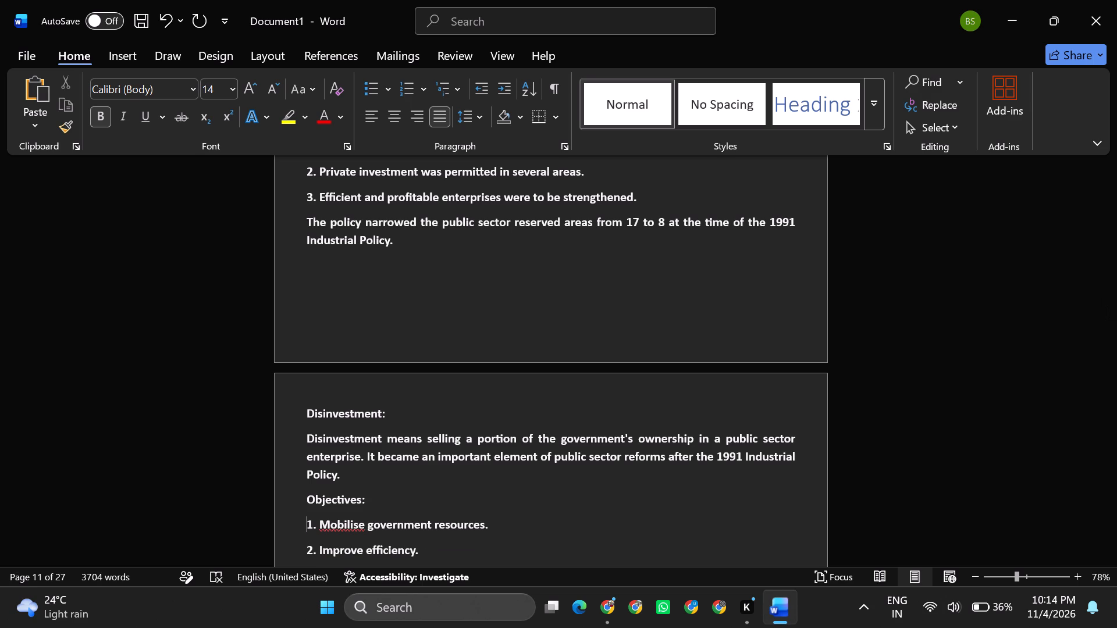
# Remove the blank lines below and above the MRTP Act Reforms subheading.
pyautogui.press('Down')
pyautogui.press('Down')
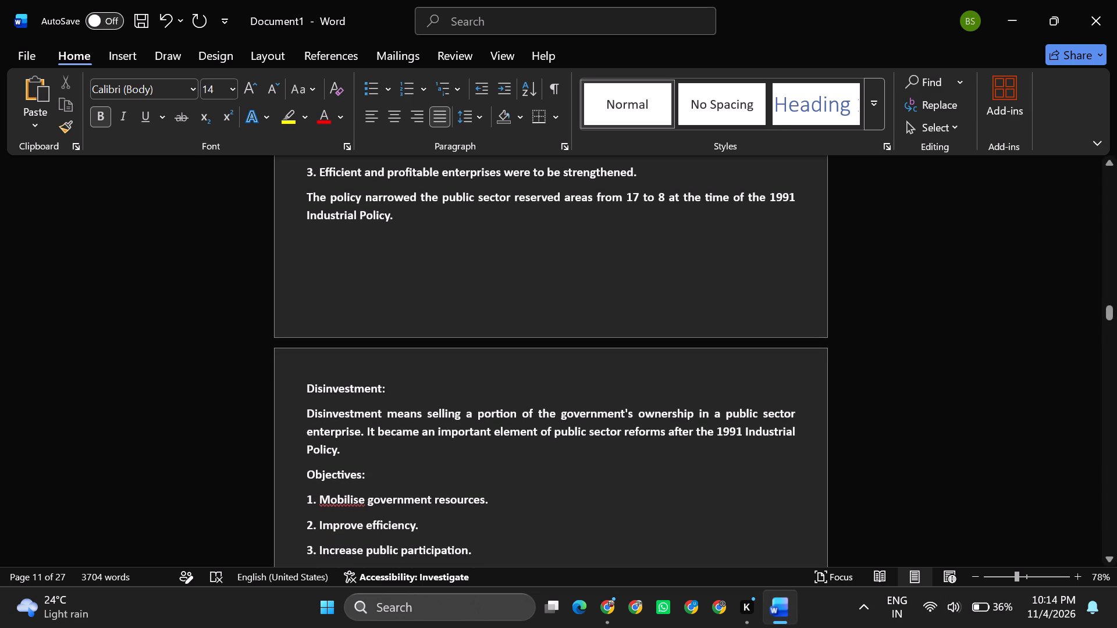
pyautogui.press('Down')
pyautogui.press('Down')
pyautogui.press('Down')
pyautogui.press('Return')
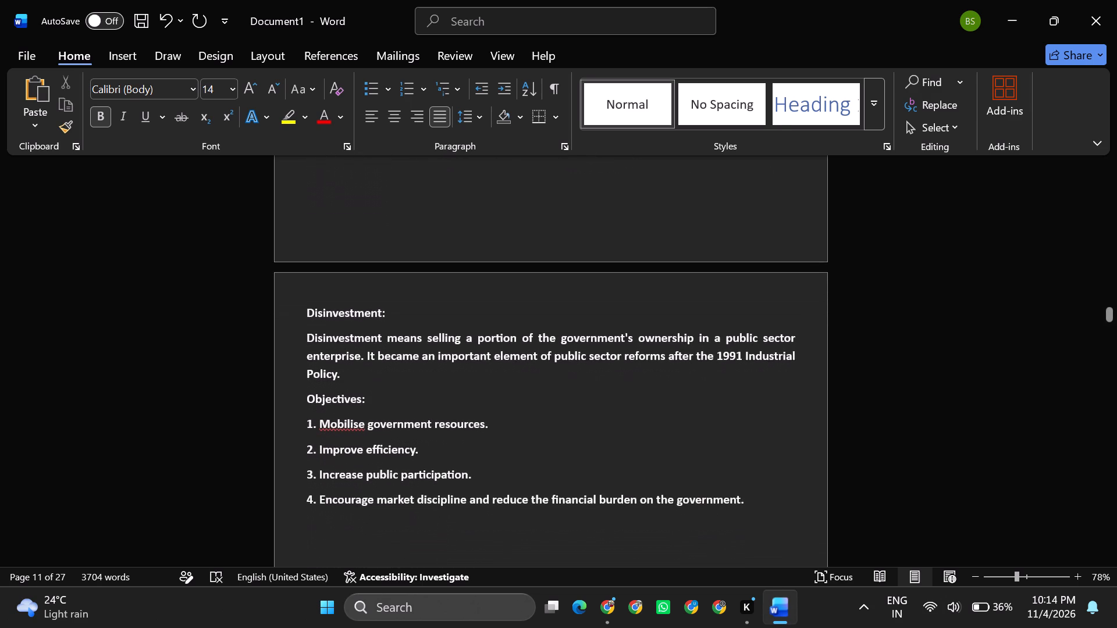
pyautogui.press('BackSpace')
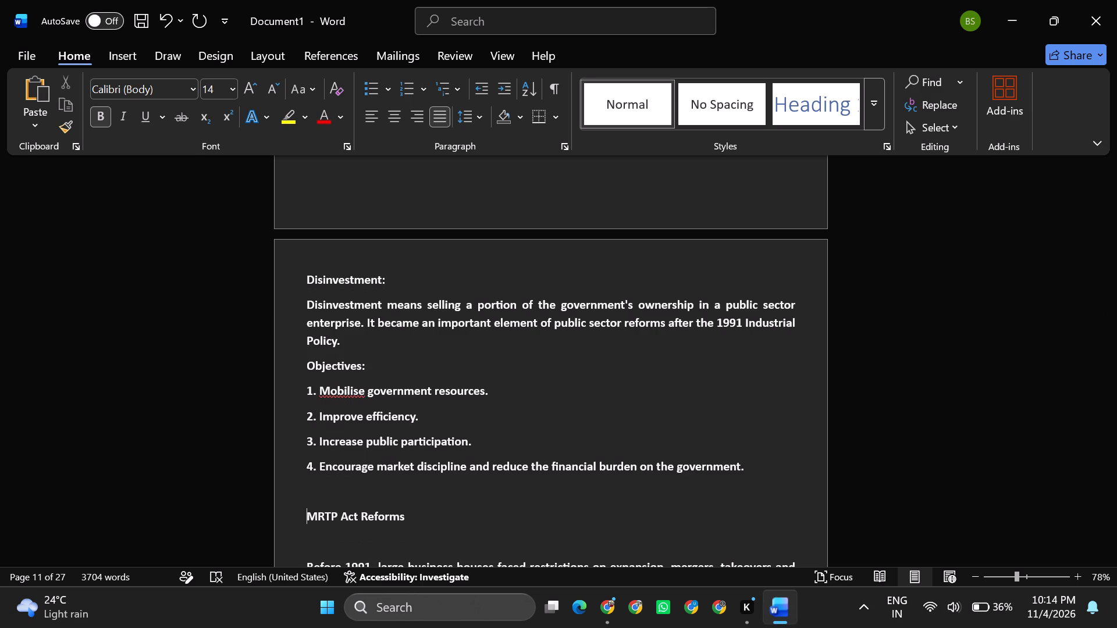
pyautogui.press('Down')
pyautogui.press('Down')
pyautogui.press('Up')
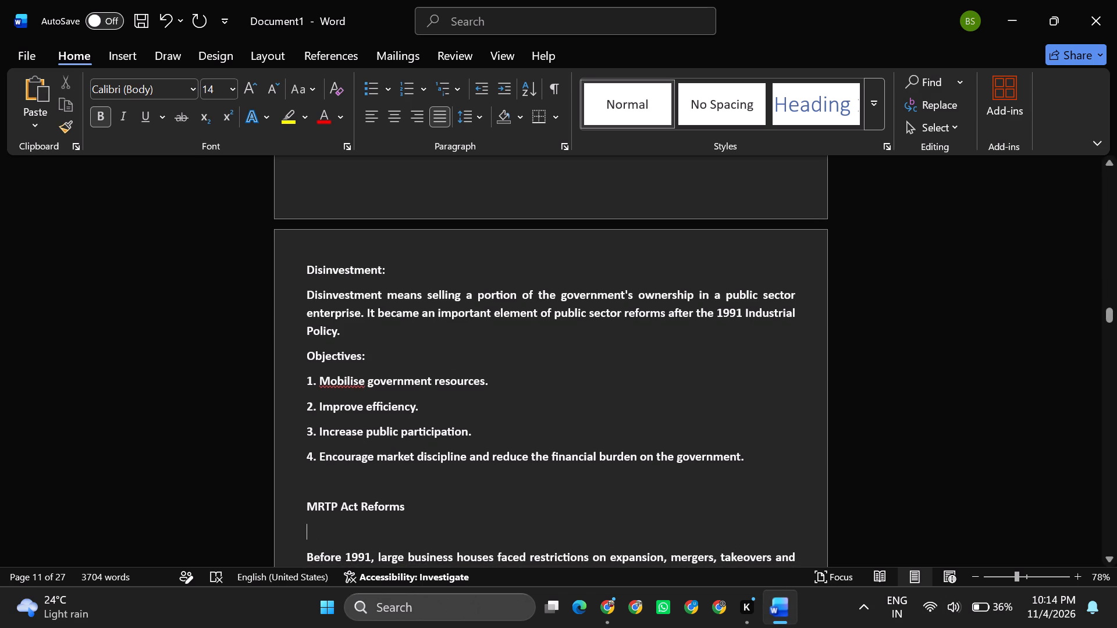
pyautogui.press('BackSpace')
pyautogui.press('Right')
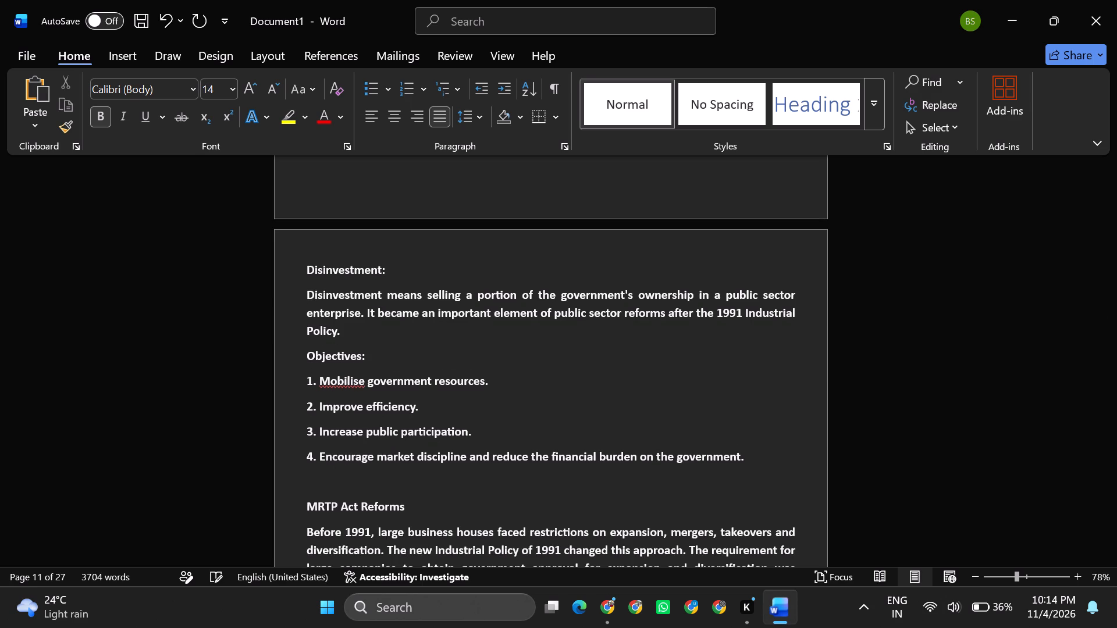
pyautogui.press('Up')
pyautogui.press('BackSpace')
# End the MRTP Act Reforms subheading with a colon.
pyautogui.press('Left')
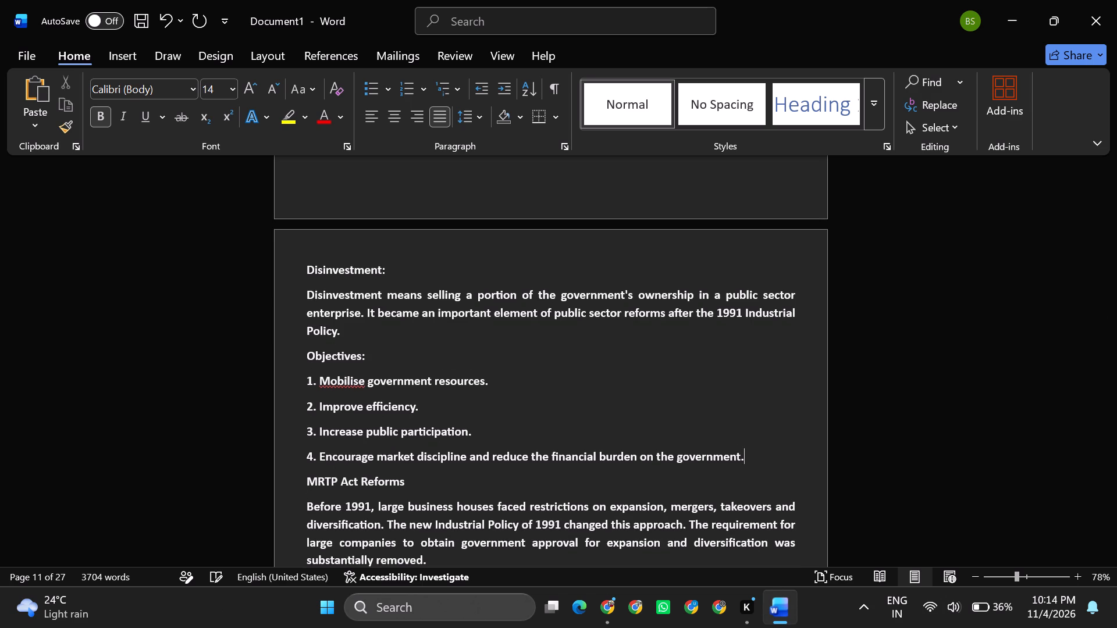
pyautogui.press('Down')
pyautogui.hotkey('shift', ':')
pyautogui.press('Right')
# Remove the blank lines above and below the Small-Scale Industrial Reforms subheading, ending the subheading with a colon.
pyautogui.press('Down')
pyautogui.press('Down')
pyautogui.press('Down')
pyautogui.press('Down')
pyautogui.press('Down')
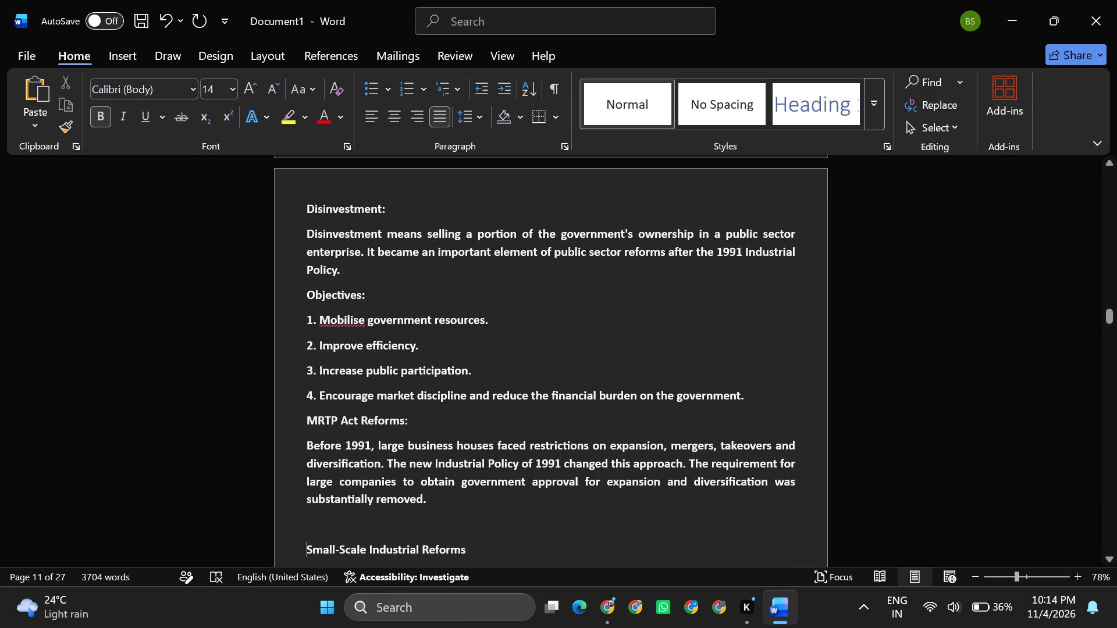
pyautogui.press('BackSpace')
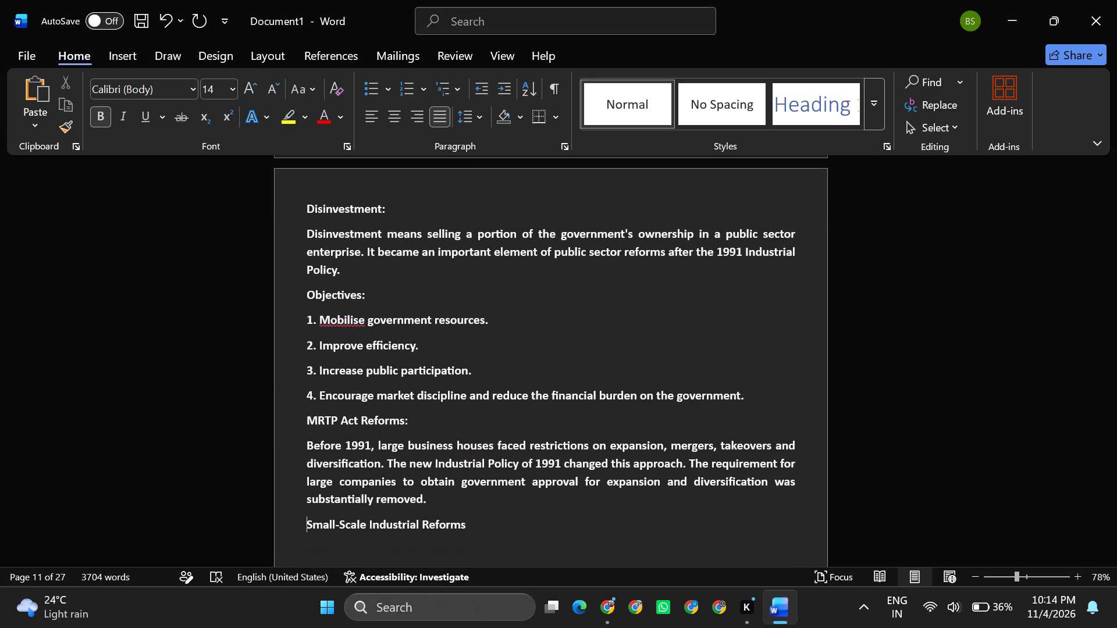
pyautogui.press('Down')
pyautogui.press('Down')
pyautogui.press('Down')
pyautogui.press('Up')
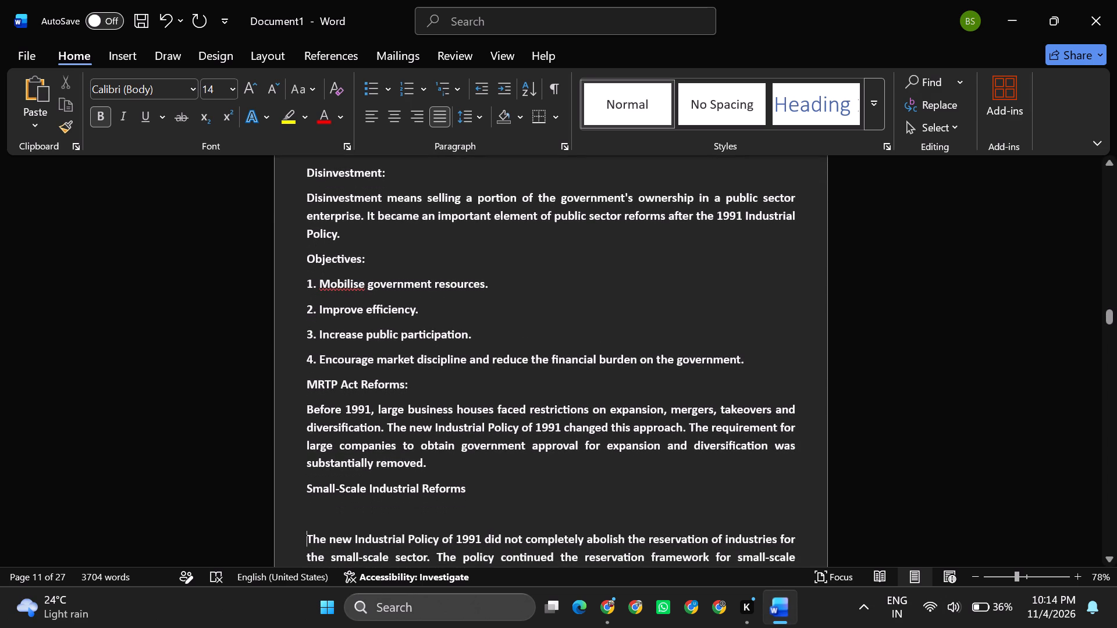
pyautogui.press('BackSpace')
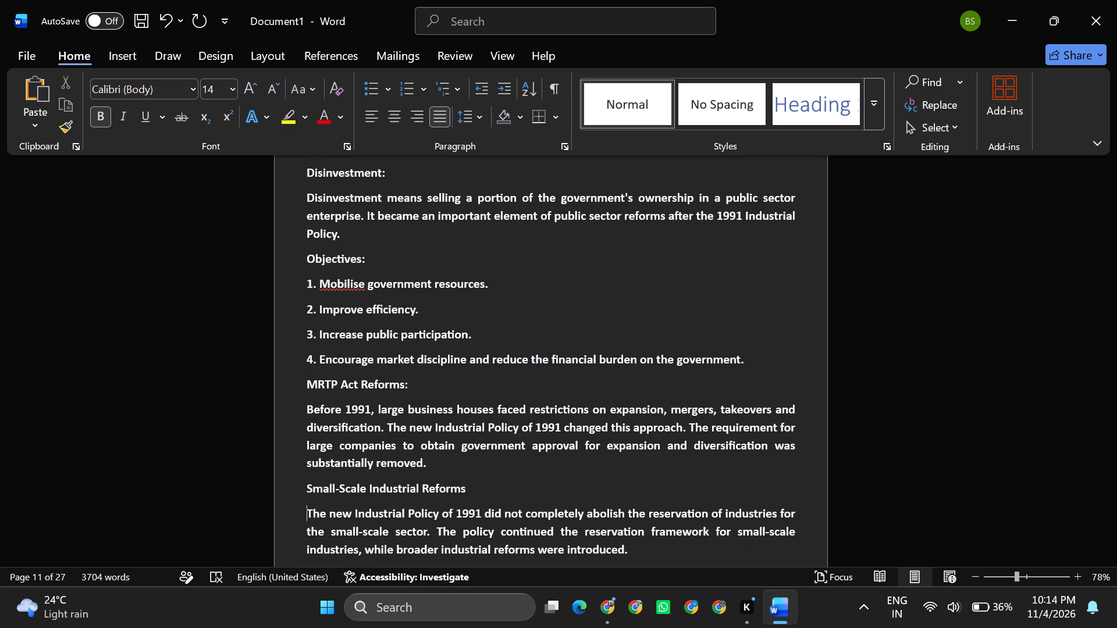
pyautogui.press('Left')
pyautogui.hotkey('shift', ':')
pyautogui.press('Right')
# Remove the blank lines above and below the Importance subheading in the Small-Scale Industrial Reforms section.
pyautogui.press('Down')
pyautogui.press('Down')
pyautogui.press('Down')
pyautogui.press('Down')
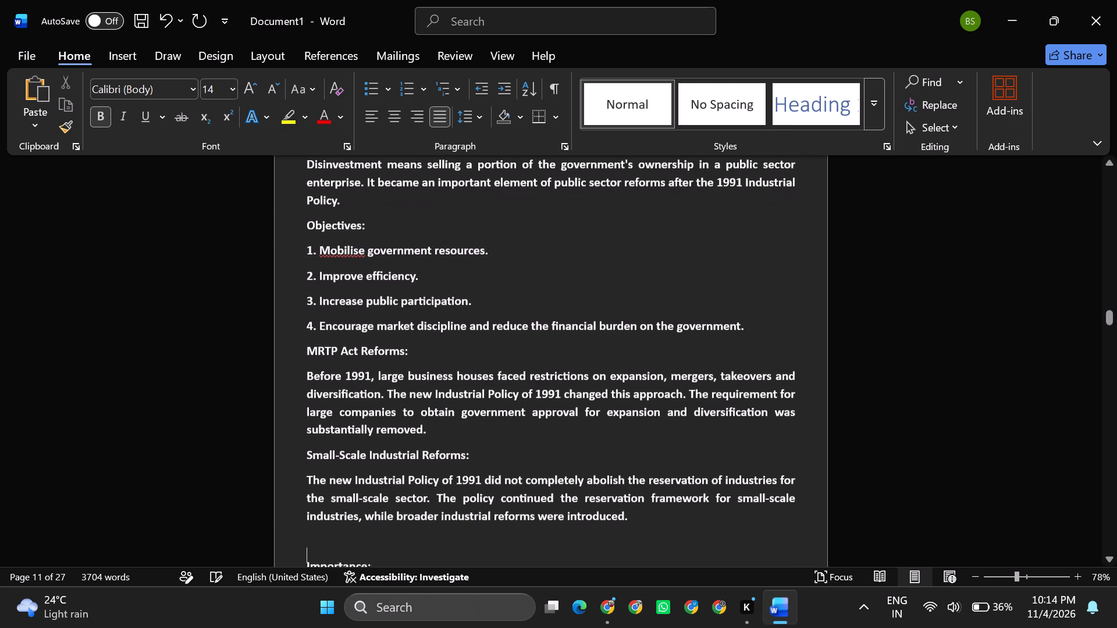
pyautogui.press('BackSpace')
pyautogui.press('Down')
pyautogui.press('Down')
pyautogui.press('Down')
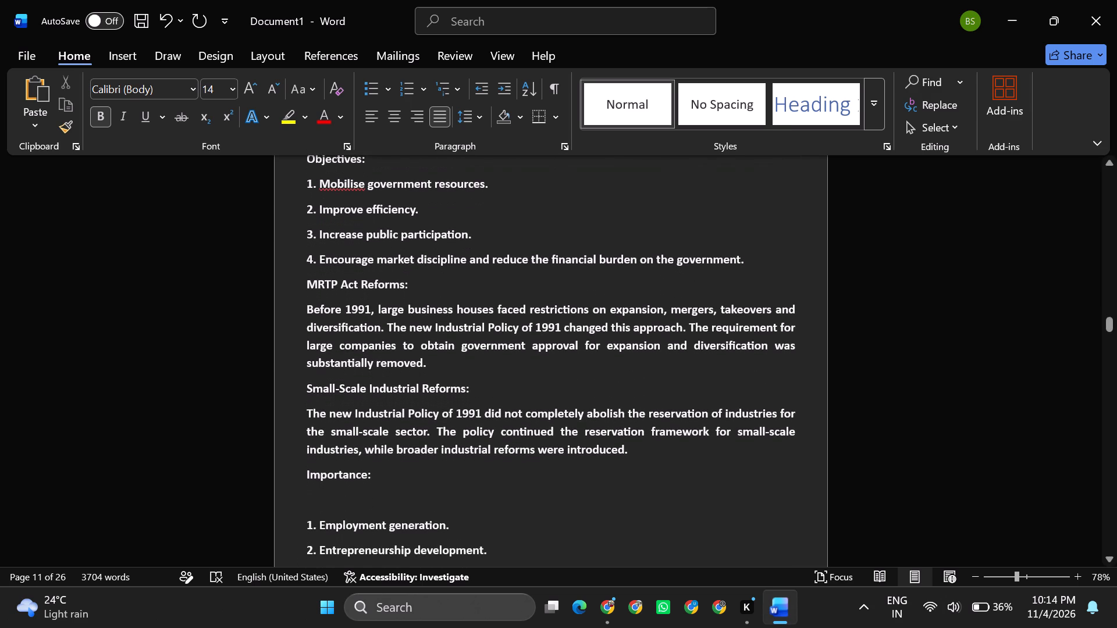
pyautogui.press('Down')
pyautogui.press('Up')
pyautogui.press('Up')
pyautogui.press('Down')
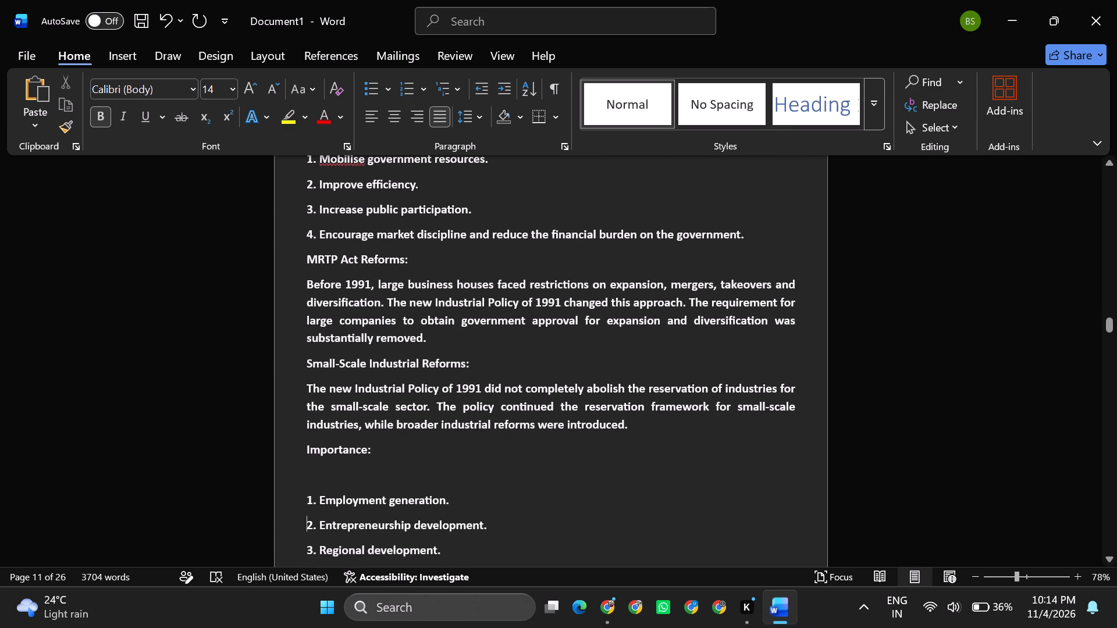
pyautogui.press('Up')
pyautogui.press('BackSpace')
# Remove the blank lines above and below the Impact on Indian Industry subheading.
pyautogui.press('Down')
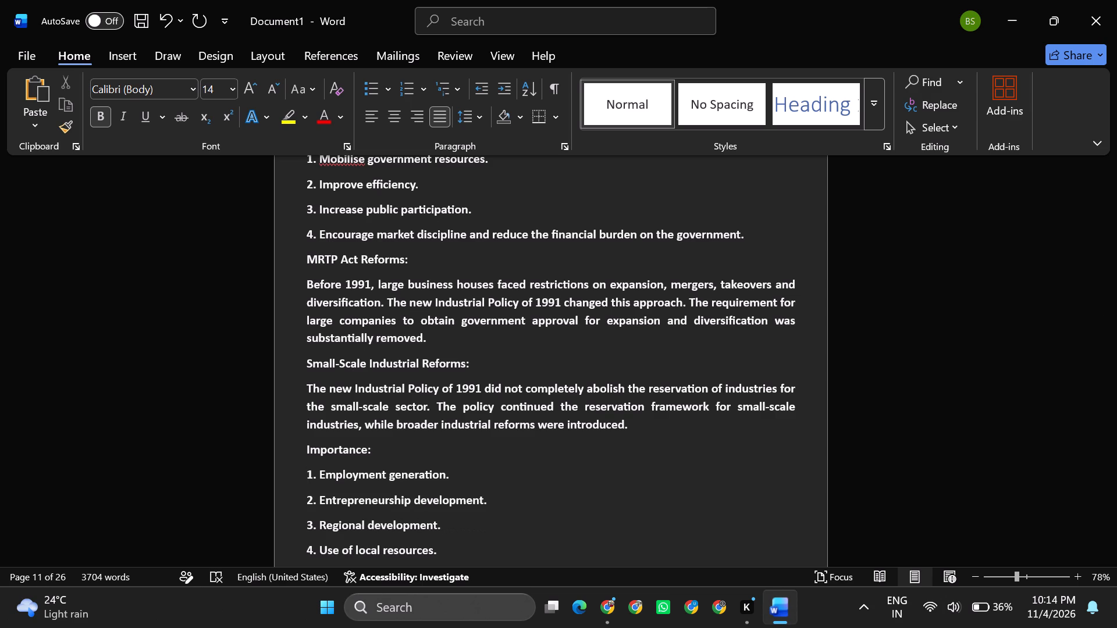
pyautogui.press('Down')
pyautogui.press('Down')
pyautogui.press('Down')
pyautogui.press('Down')
pyautogui.press('Down')
pyautogui.press('BackSpace')
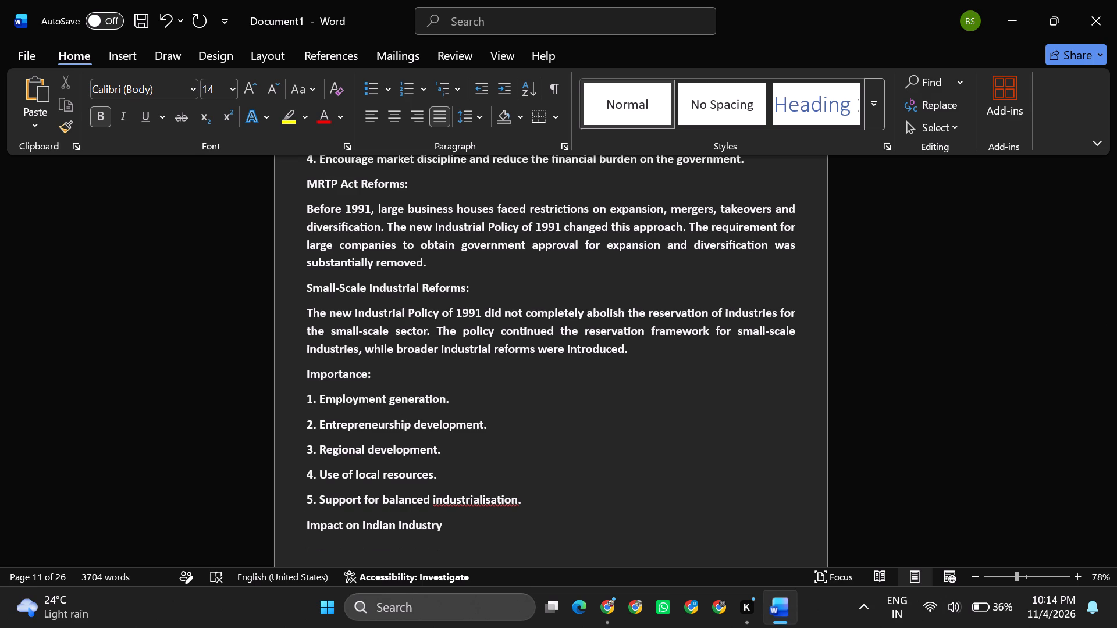
pyautogui.press('Down')
pyautogui.press('Down')
pyautogui.press('BackSpace')
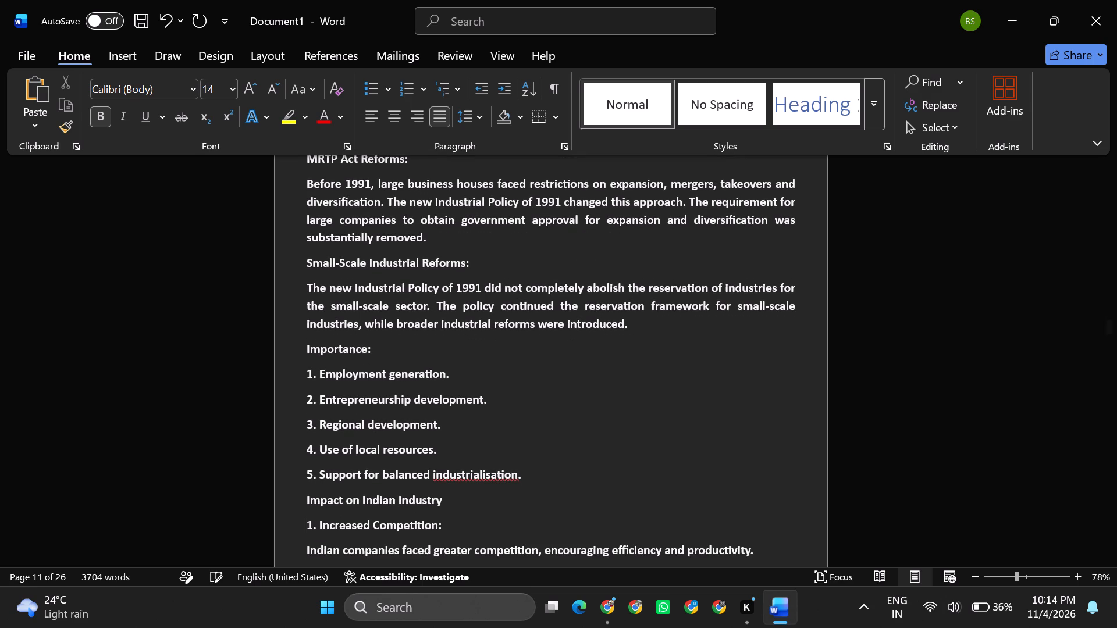
# Remove the blank lines before point 3, Foreign Investment, and point 4, Technological Improvement, in the industry impact list.
pyautogui.press('Down')
pyautogui.press('Down')
pyautogui.press('Down')
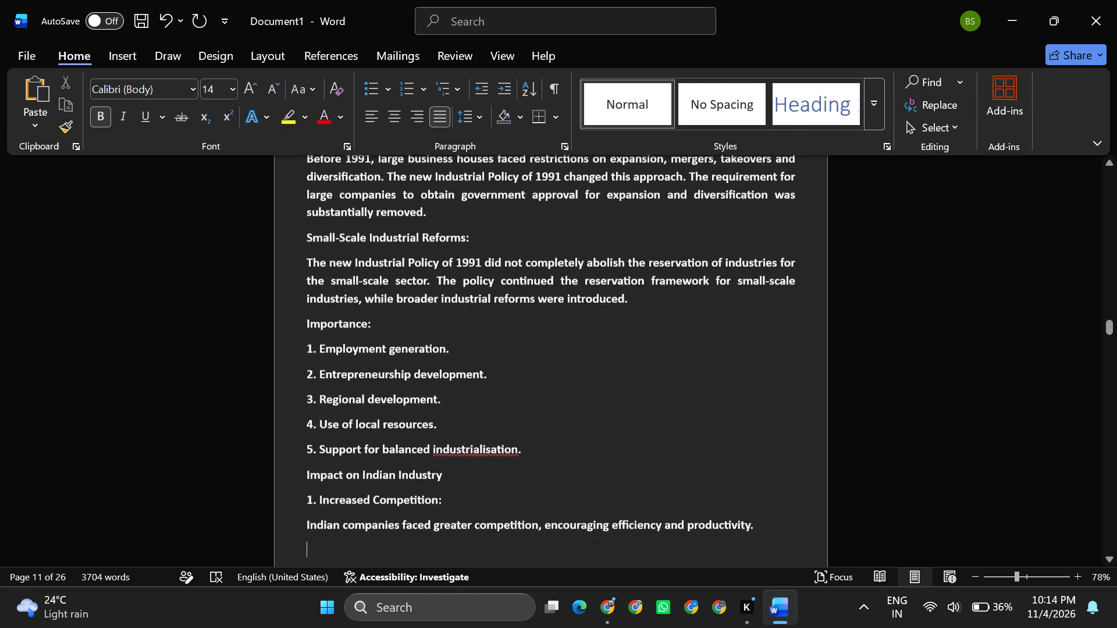
pyautogui.press('Down')
pyautogui.press('Down')
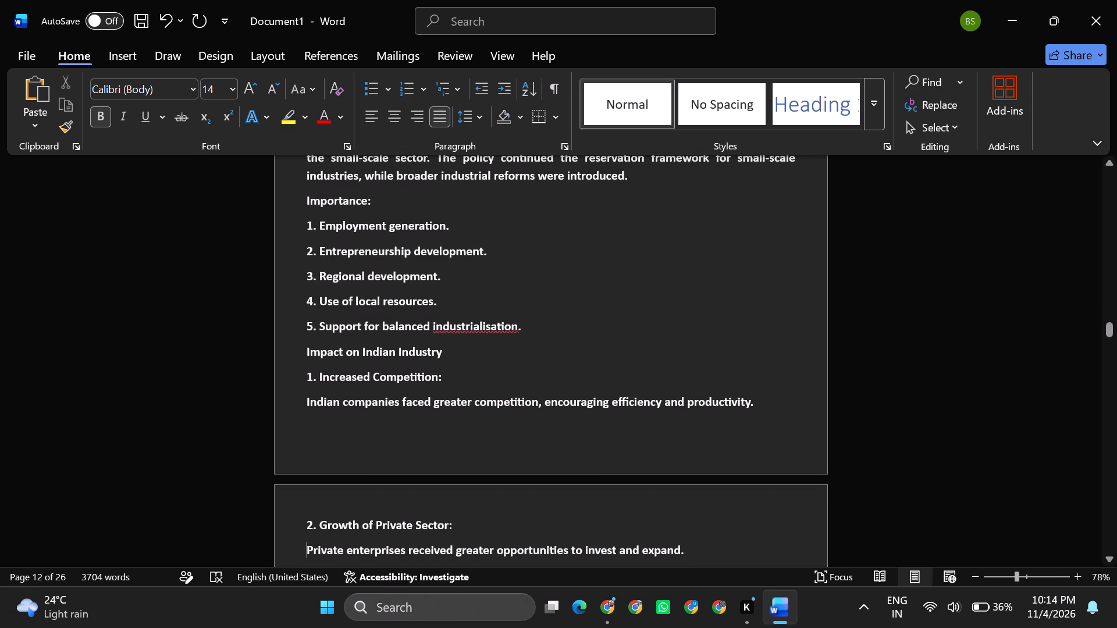
pyautogui.press('Down')
pyautogui.press('Down')
pyautogui.press('Up')
pyautogui.press('BackSpace')
pyautogui.press('Down')
pyautogui.press('Down')
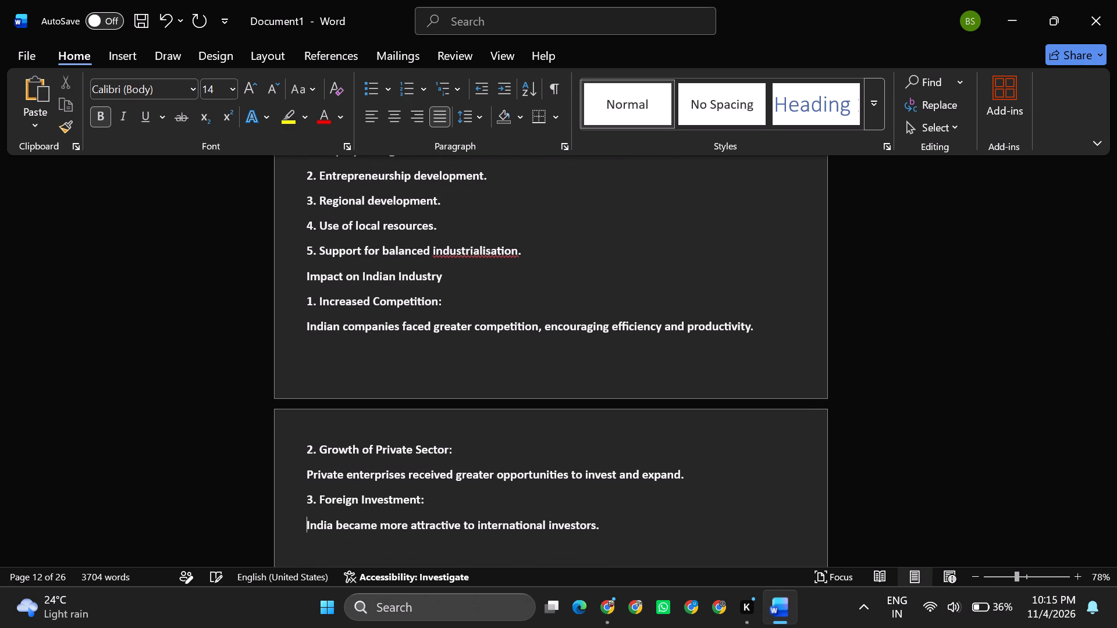
pyautogui.press('Down')
pyautogui.press('BackSpace')
# Remove the blank lines before point 5, Improved Quality, and point 6, Greater Entrepreneurship, in the industry impact list.
pyautogui.press('Down')
pyautogui.press('Down')
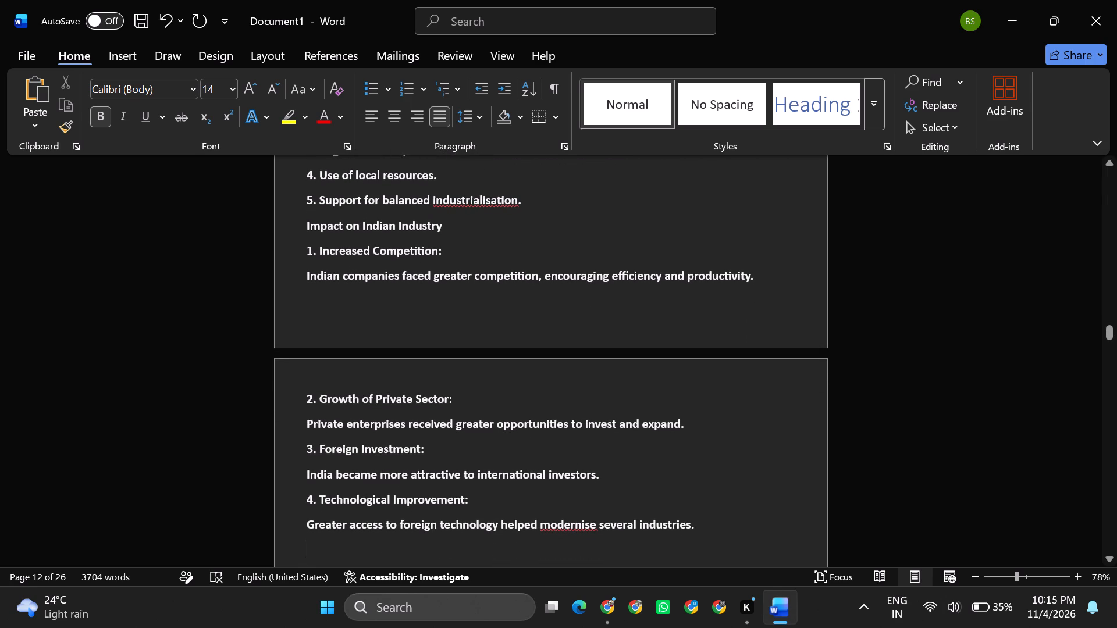
pyautogui.press('Down')
pyautogui.press('Down')
pyautogui.press('Up')
pyautogui.press('BackSpace')
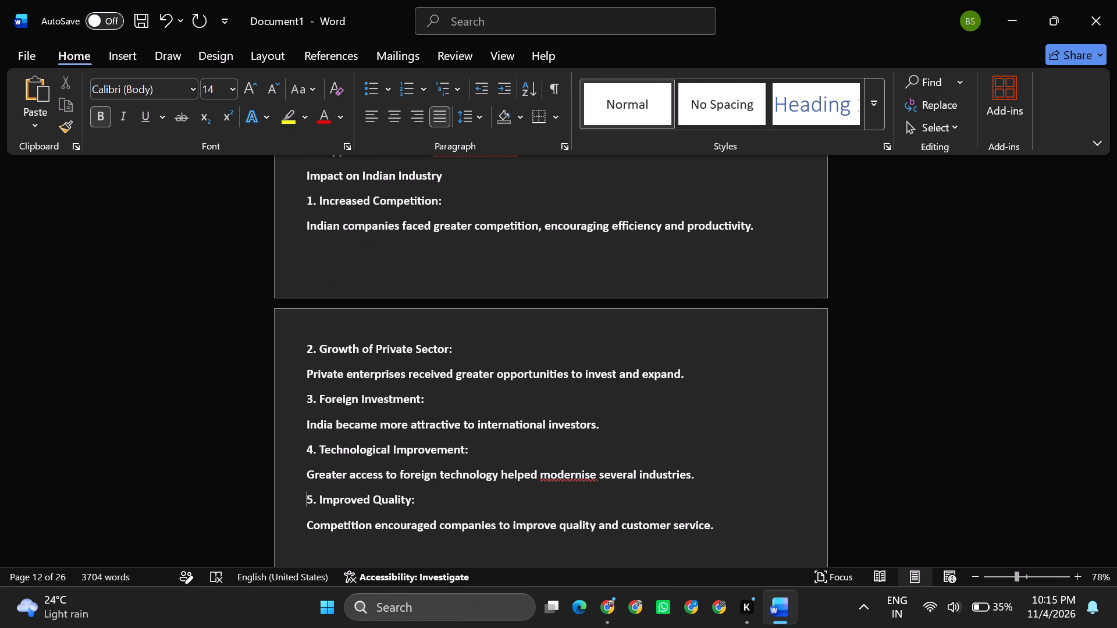
pyautogui.press('Down')
pyautogui.press('Down')
pyautogui.press('Down')
pyautogui.press('BackSpace')
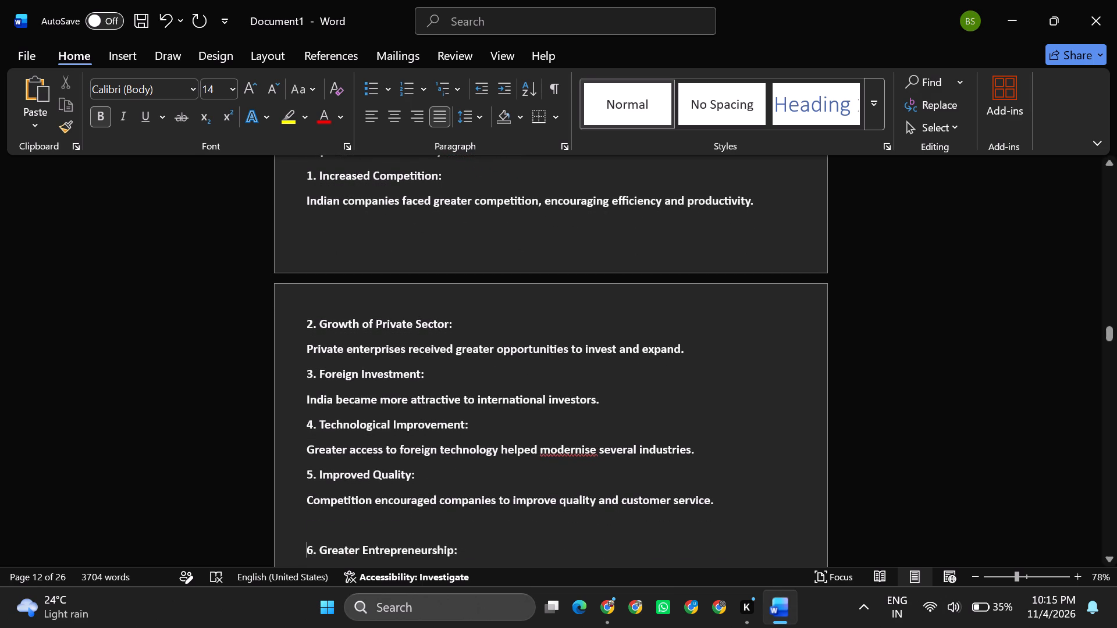
# Insert a double divider line below the Greater Entrepreneurship paragraph, followed by a blank line before question 4 on Competition Law.
pyautogui.press('Down')
pyautogui.press('Down')
pyautogui.press('Down')
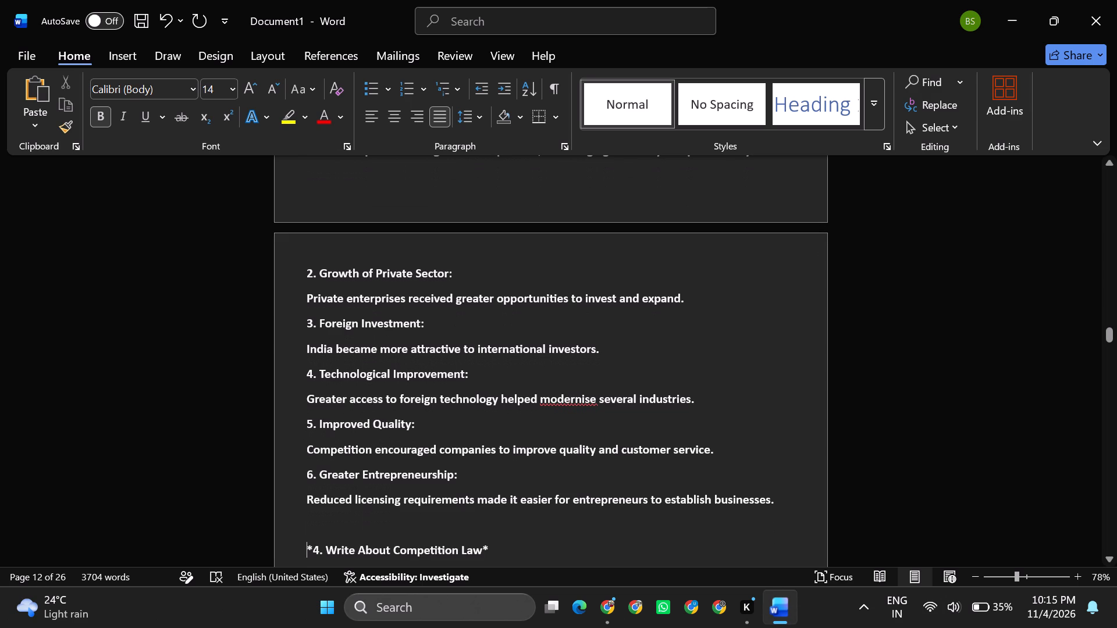
pyautogui.press('BackSpace')
pyautogui.write('===')
pyautogui.press('Return')
pyautogui.press('Return')
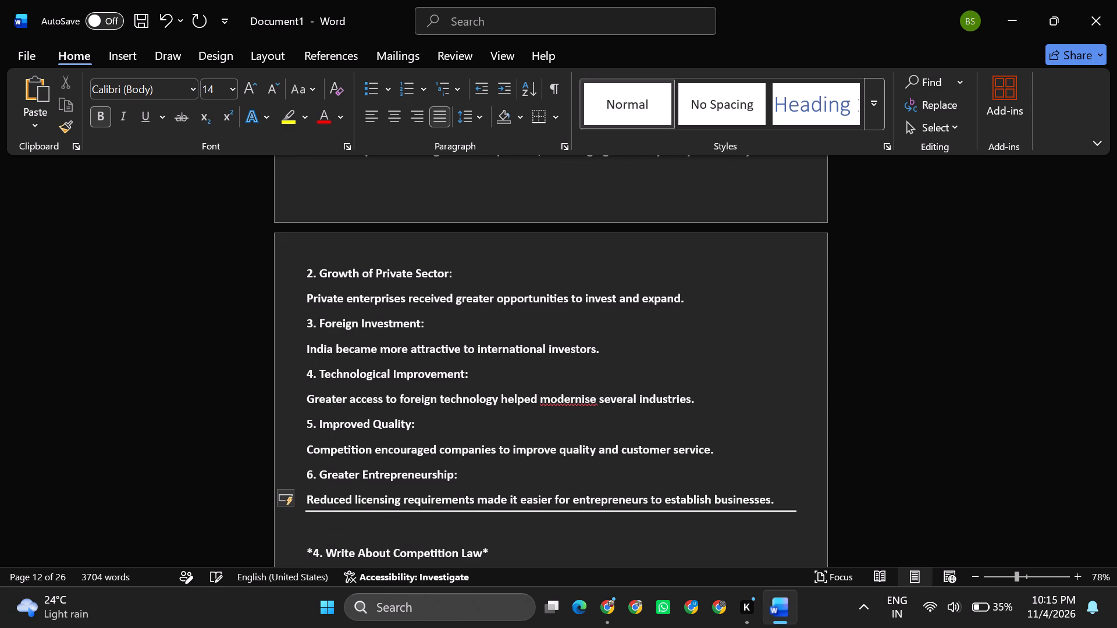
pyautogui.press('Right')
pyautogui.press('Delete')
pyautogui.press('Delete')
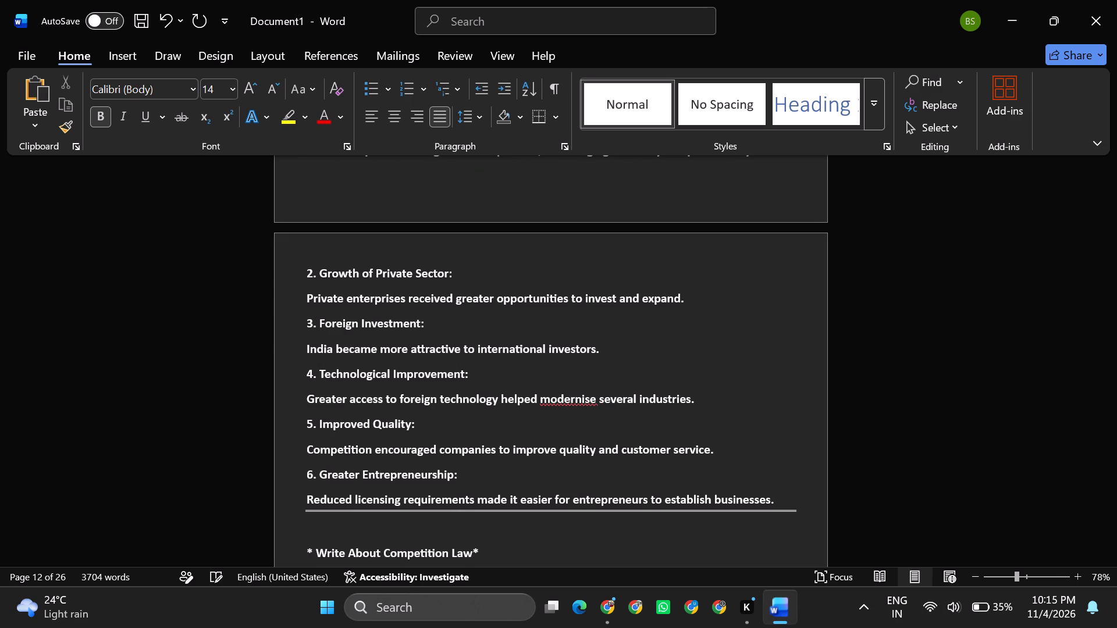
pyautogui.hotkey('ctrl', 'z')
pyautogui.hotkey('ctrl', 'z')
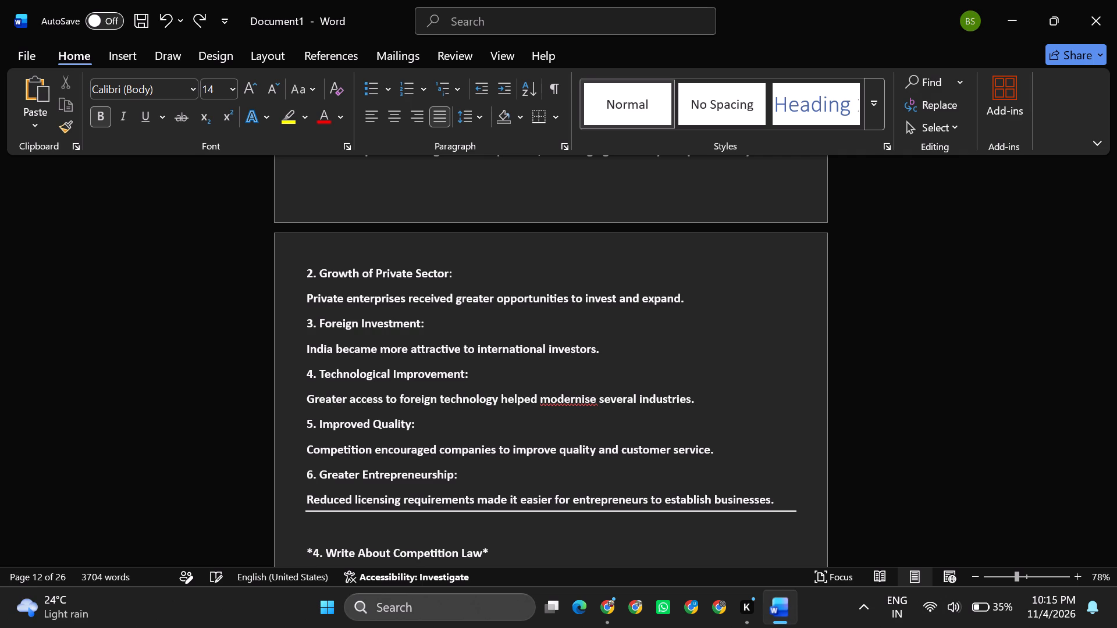
# Remove the asterisks around the question title "4. Write About Competition Law" and add a space at its end.
pyautogui.press('BackSpace')
pyautogui.press('Right')
pyautogui.press('Right')
pyautogui.press('Right')
pyautogui.press('Right')
pyautogui.press('Right')
pyautogui.press('Right')
pyautogui.press('Right')
pyautogui.press('Right')
pyautogui.press('Right')
pyautogui.press('Right')
pyautogui.press('Right')
pyautogui.press('Right')
pyautogui.press('Right')
pyautogui.press('Right')
pyautogui.press('Right')
pyautogui.press('Right')
pyautogui.press('Right')
pyautogui.press('Right')
pyautogui.press('Right')
pyautogui.press('Right')
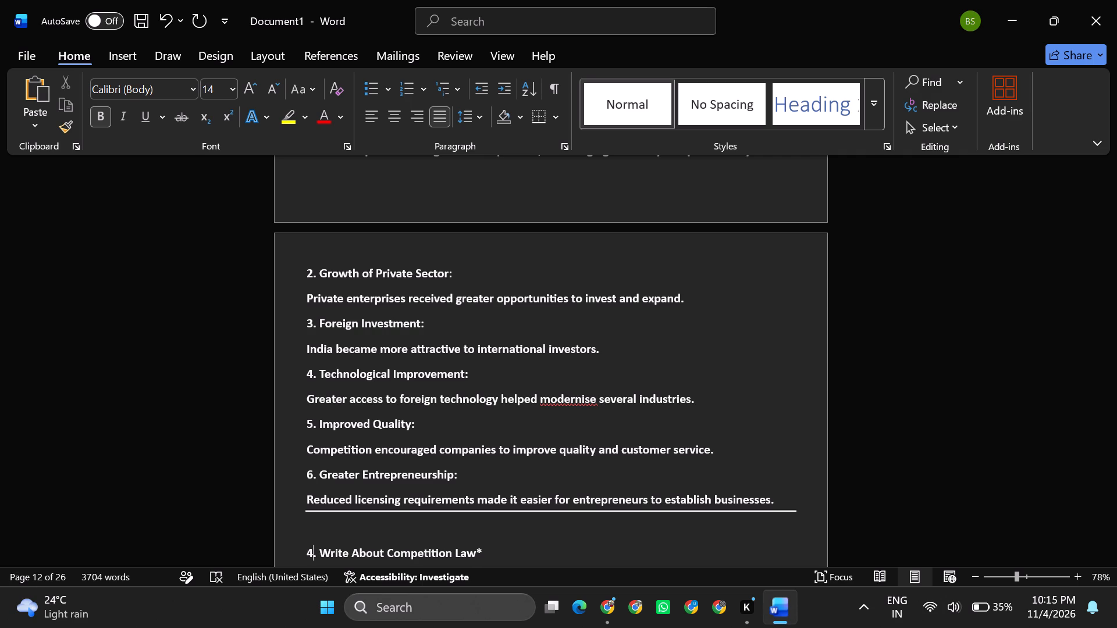
pyautogui.press('Right')
pyautogui.press('Right')
pyautogui.press('Right')
pyautogui.press('Right')
pyautogui.press('Right')
pyautogui.press('BackSpace')
pyautogui.press('space')
# End the question 4 title on Competition Law with a question mark and place the Introduction heading directly below it, without blank lines.
pyautogui.hotkey('shift', '?')
pyautogui.press('Return')
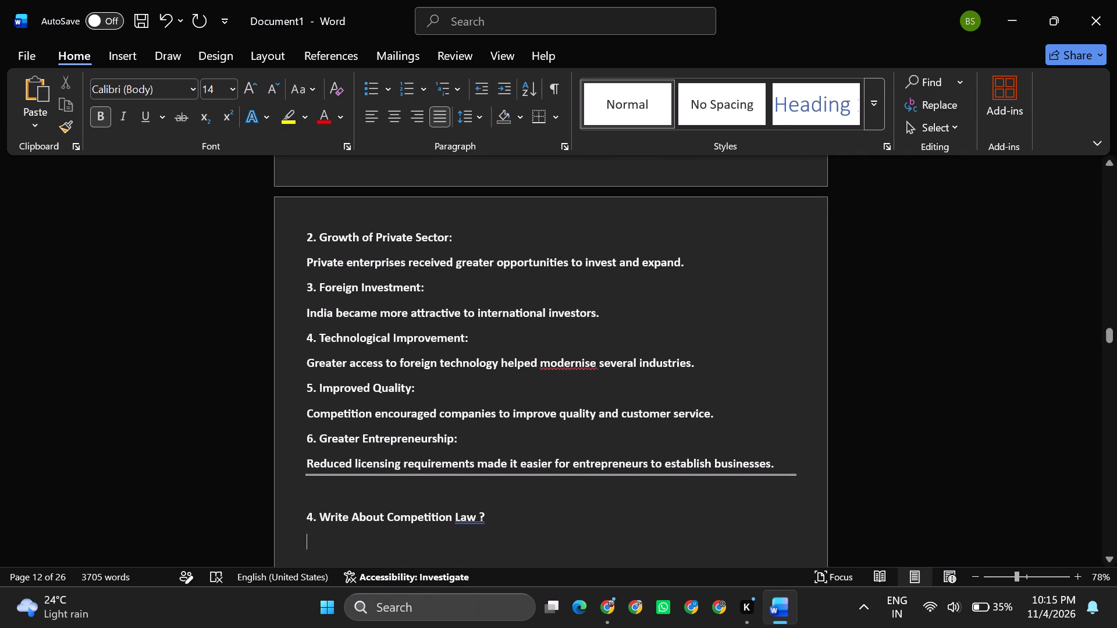
pyautogui.press('Down')
pyautogui.press('Down')
pyautogui.press('BackSpace')
pyautogui.press('BackSpace')
# Remove the blank line below the Introduction heading and the one between the two introductory paragraphs on competition law.
pyautogui.press('Down')
pyautogui.press('Down')
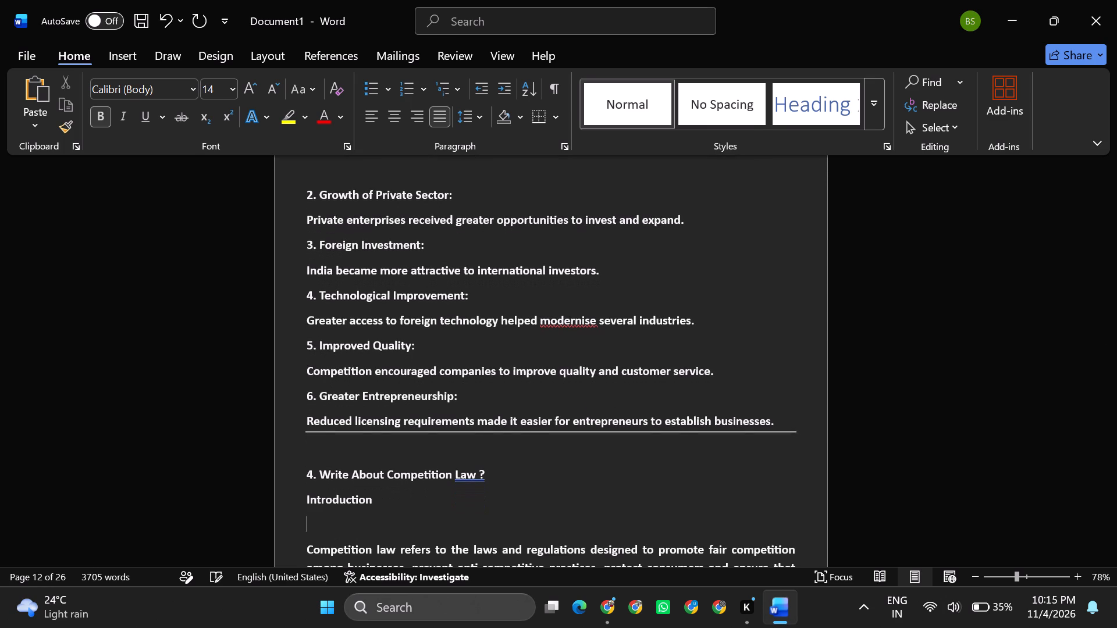
pyautogui.press('BackSpace')
pyautogui.press('Down')
pyautogui.press('Down')
pyautogui.press('Down')
pyautogui.press('Down')
pyautogui.press('BackSpace')
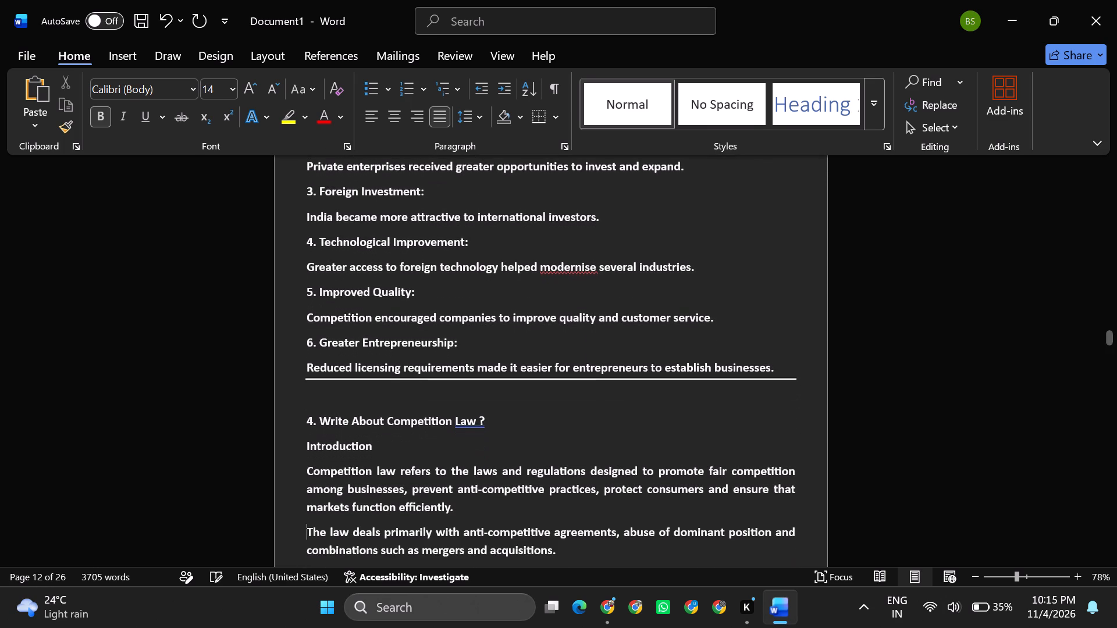
# Remove the blank lines above and below the heading "Evolution of Competition Law".
pyautogui.press('Down')
pyautogui.press('Down')
pyautogui.press('Down')
pyautogui.press('Down')
pyautogui.press('Up')
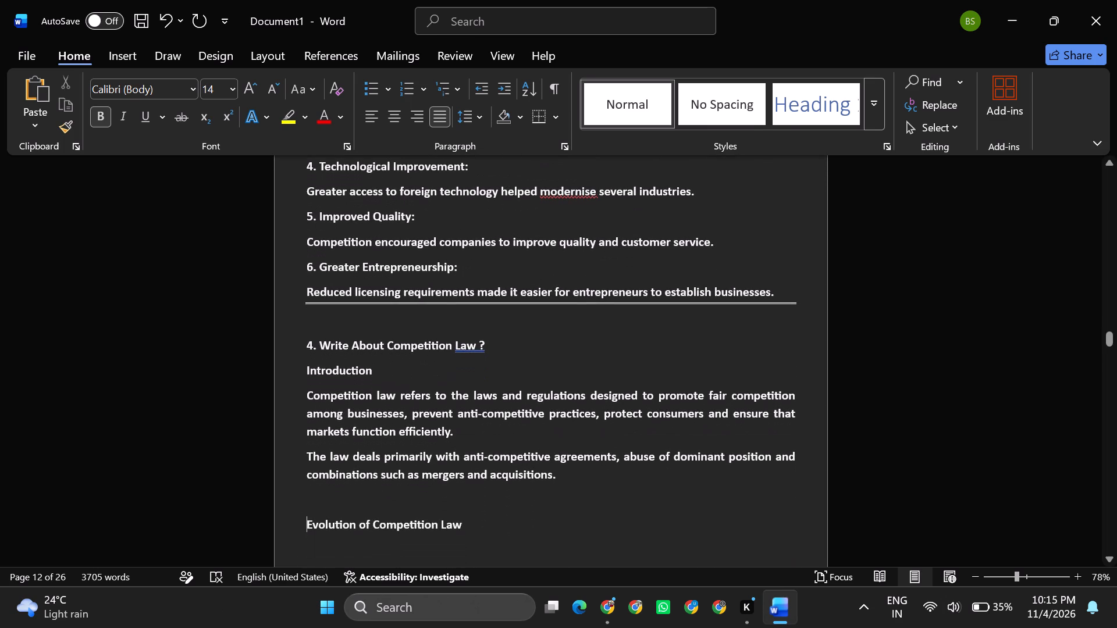
pyautogui.press('BackSpace')
pyautogui.press('Down')
pyautogui.press('Down')
pyautogui.press('BackSpace')
# Remove the blank line before the paragraph starting "However, with the liberalisation of the Indian economy".
pyautogui.press('Down')
pyautogui.press('Down')
pyautogui.press('Down')
pyautogui.press('Down')
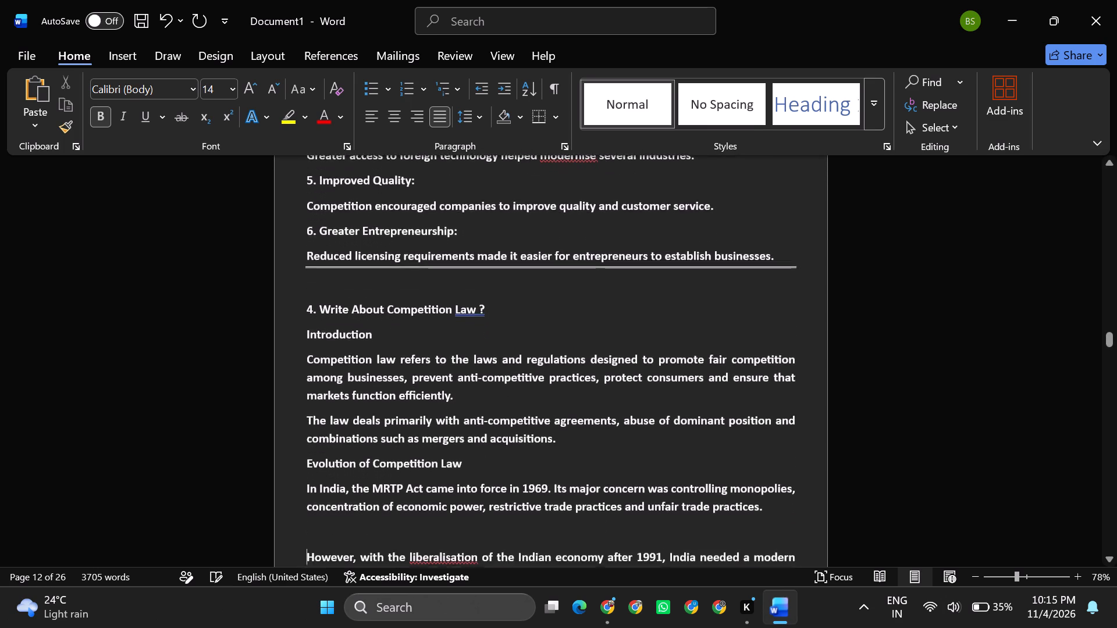
pyautogui.press('Up')
pyautogui.press('BackSpace')
# Remove the blank lines above and below the heading "Objectives of Competition Law".
pyautogui.press('Down')
pyautogui.press('Down')
pyautogui.press('Down')
pyautogui.press('Down')
pyautogui.press('Down')
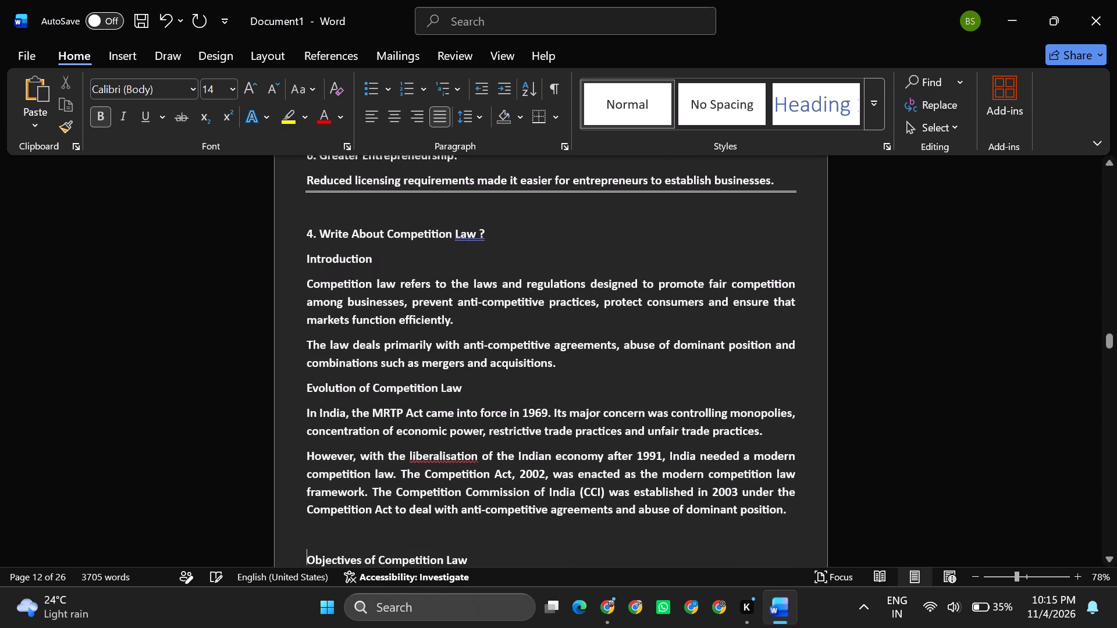
pyautogui.press('BackSpace')
pyautogui.press('Down')
pyautogui.press('Down')
pyautogui.press('Down')
pyautogui.press('Up')
pyautogui.press('BackSpace')
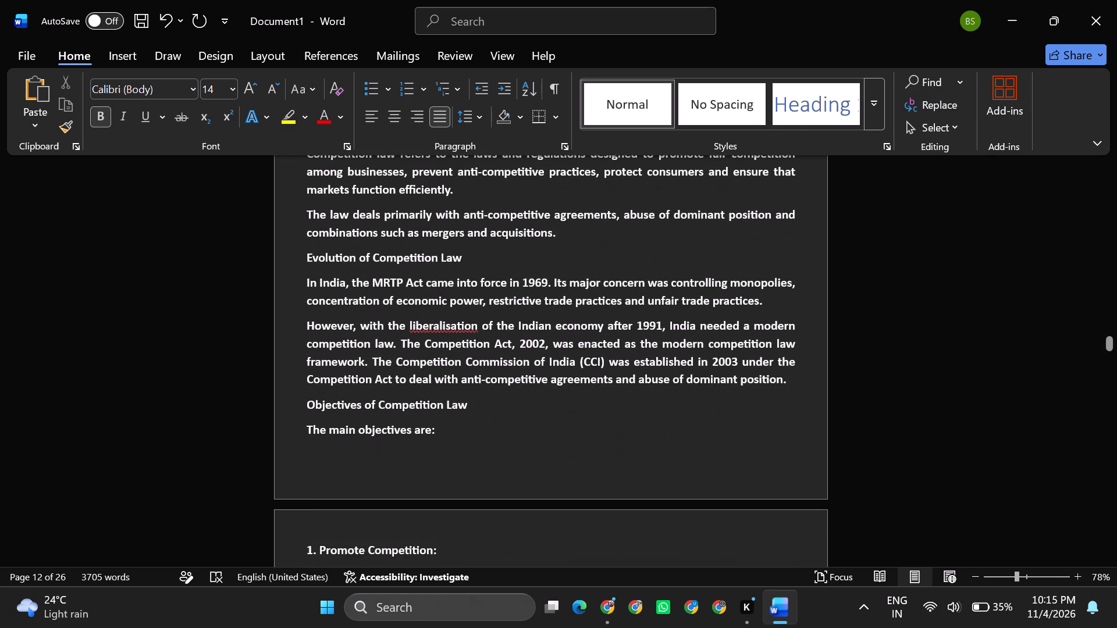
# Remove the blank lines before point 2, Protect Consumer Interest, and point 3, Prevent Anti-Competitive Practices, in the objectives list.
pyautogui.press('Down')
pyautogui.press('Down')
pyautogui.press('Down')
pyautogui.press('Up')
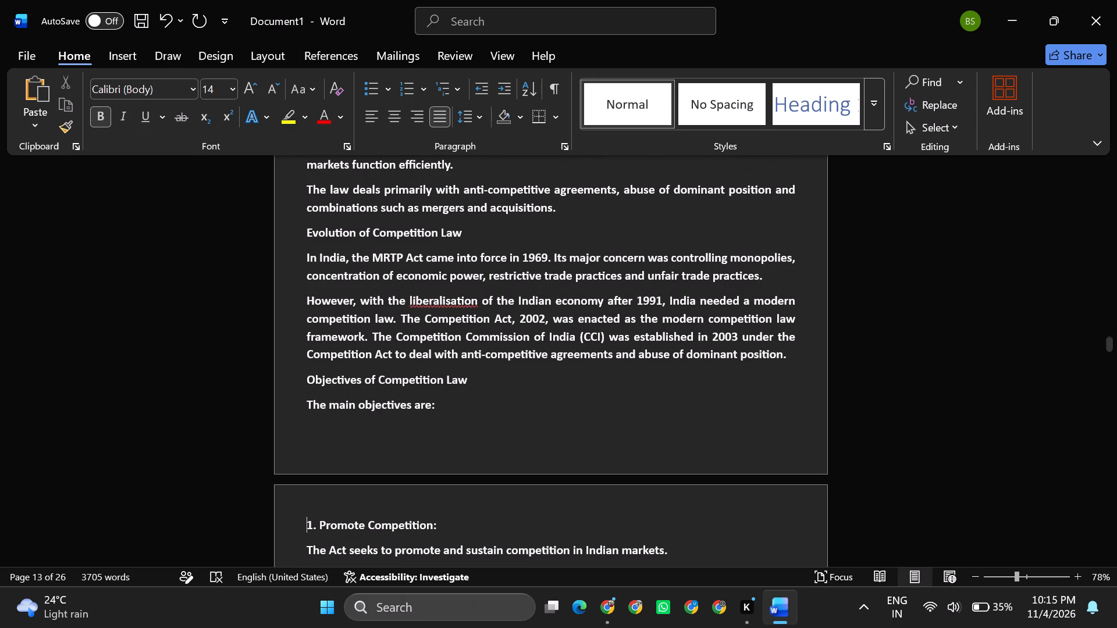
pyautogui.press('Down')
pyautogui.press('Down')
pyautogui.press('Down')
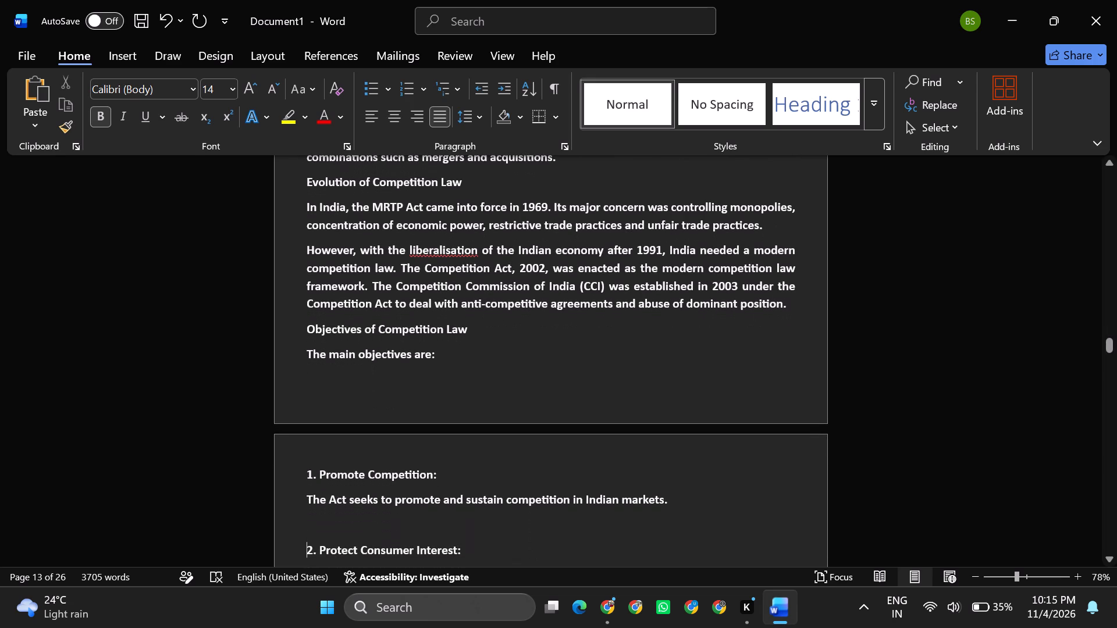
pyautogui.press('BackSpace')
pyautogui.press('Down')
pyautogui.press('Down')
pyautogui.press('Down')
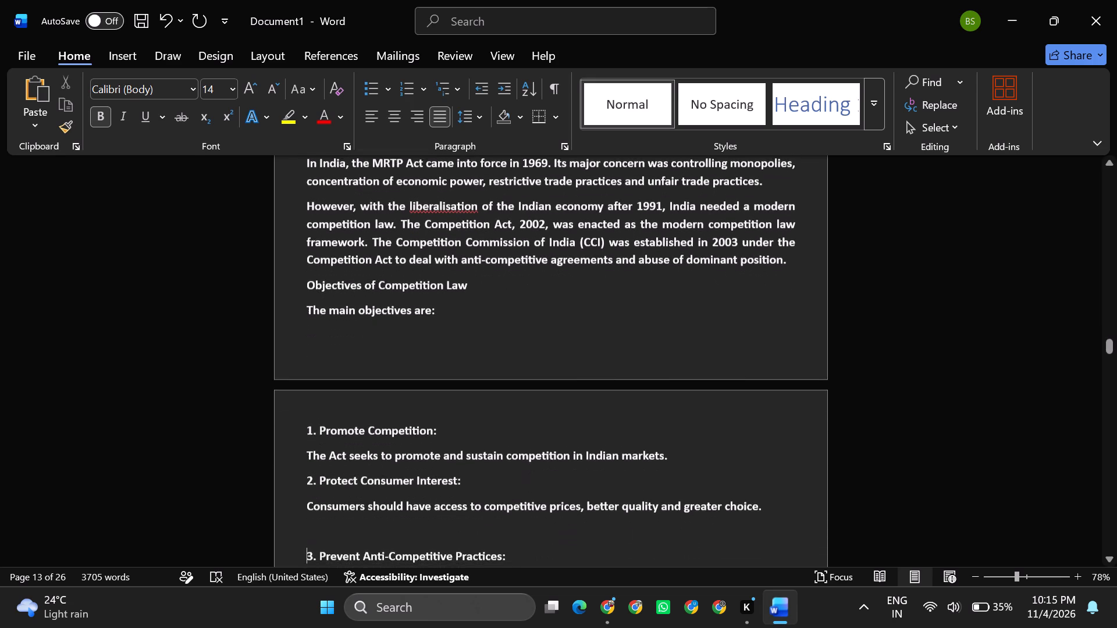
pyautogui.press('BackSpace')
# Remove the blank lines before points 4, Prevent Abuse of Dominance, 5, Ensure Freedom of Trade, and 6, CCI, in the objectives list.
pyautogui.press('Down')
pyautogui.press('Down')
pyautogui.press('Down')
pyautogui.press('BackSpace')
pyautogui.press('Down')
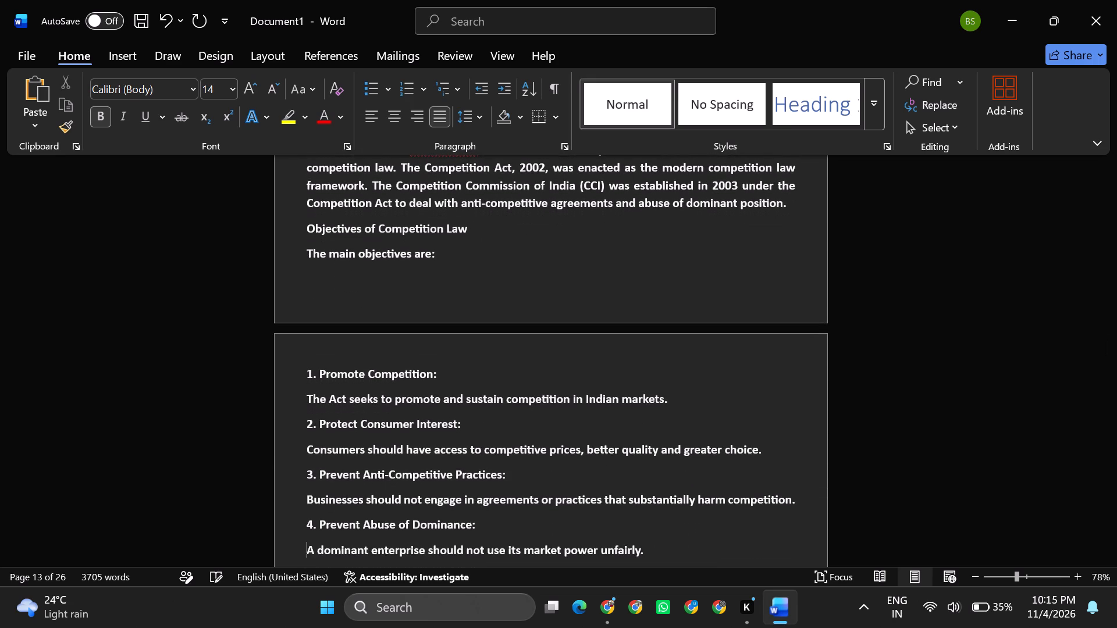
pyautogui.press('Down')
pyautogui.press('Down')
pyautogui.press('BackSpace')
pyautogui.press('Down')
pyautogui.press('Down')
pyautogui.press('Down')
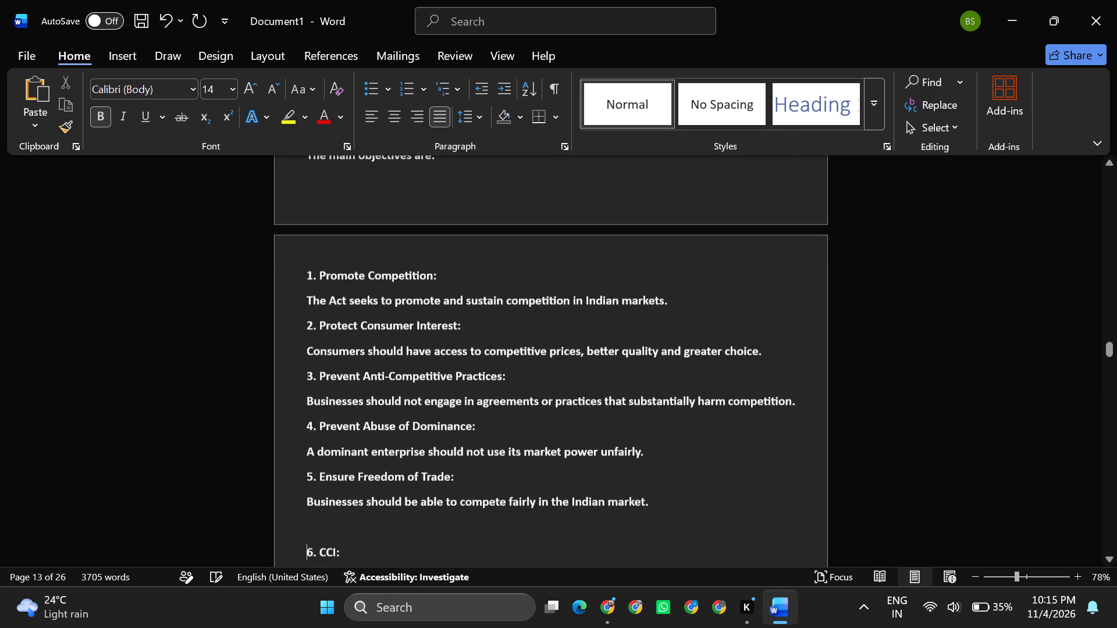
pyautogui.press('BackSpace')
# Remove the blank lines above and below the "Functions" heading that follows the CCI paragraph.
pyautogui.press('Down')
pyautogui.press('Down')
pyautogui.press('Down')
pyautogui.press('Down')
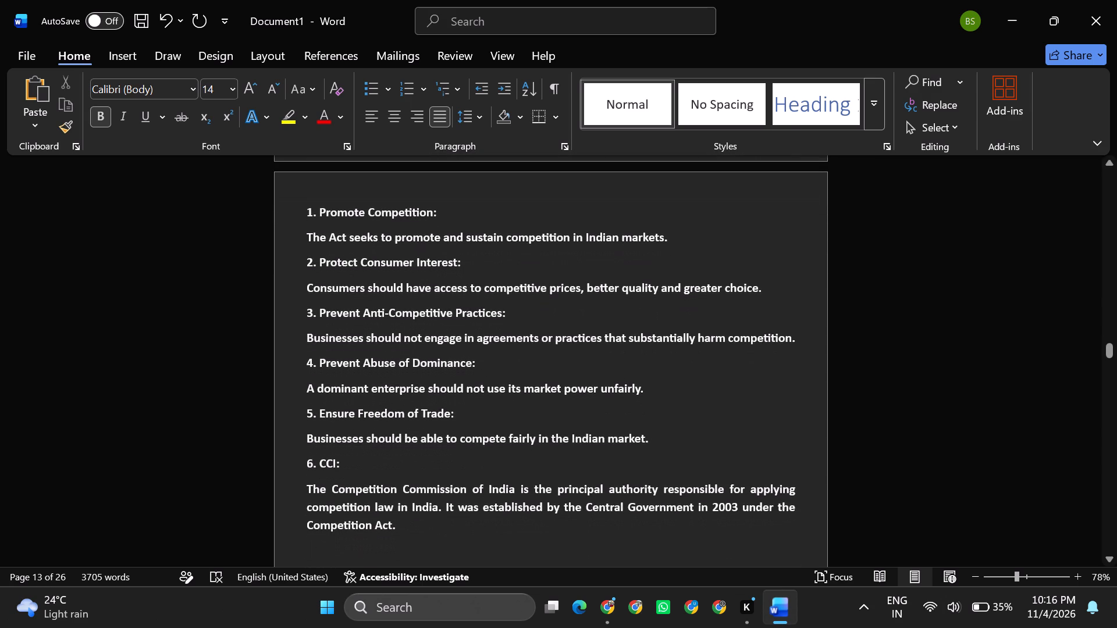
pyautogui.press('Down')
pyautogui.press('BackSpace')
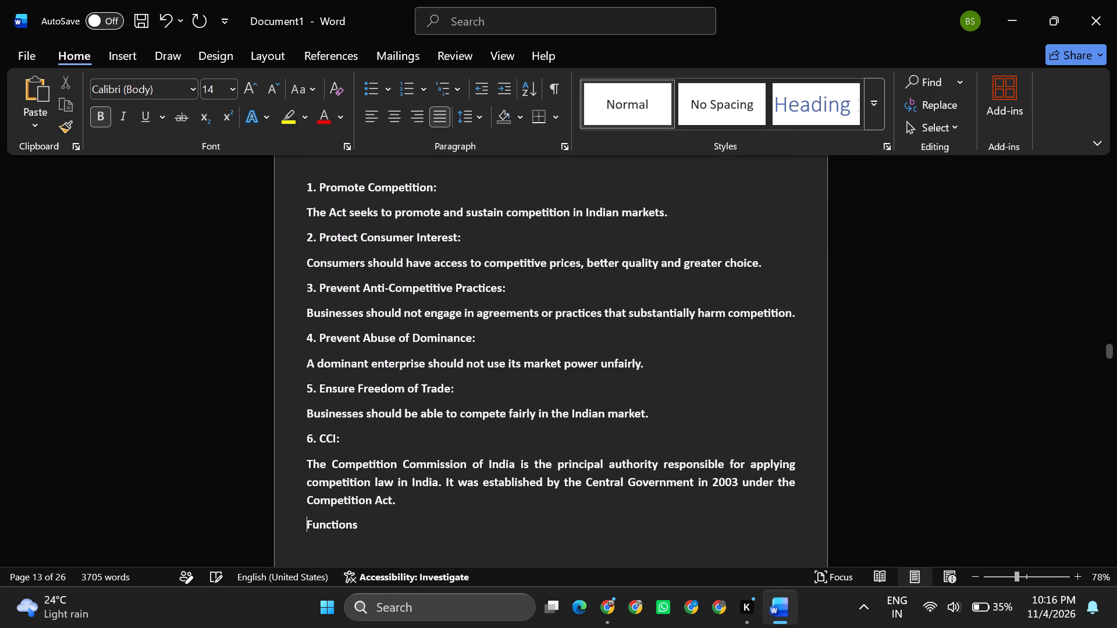
pyautogui.press('Down')
pyautogui.press('Down')
pyautogui.press('BackSpace')
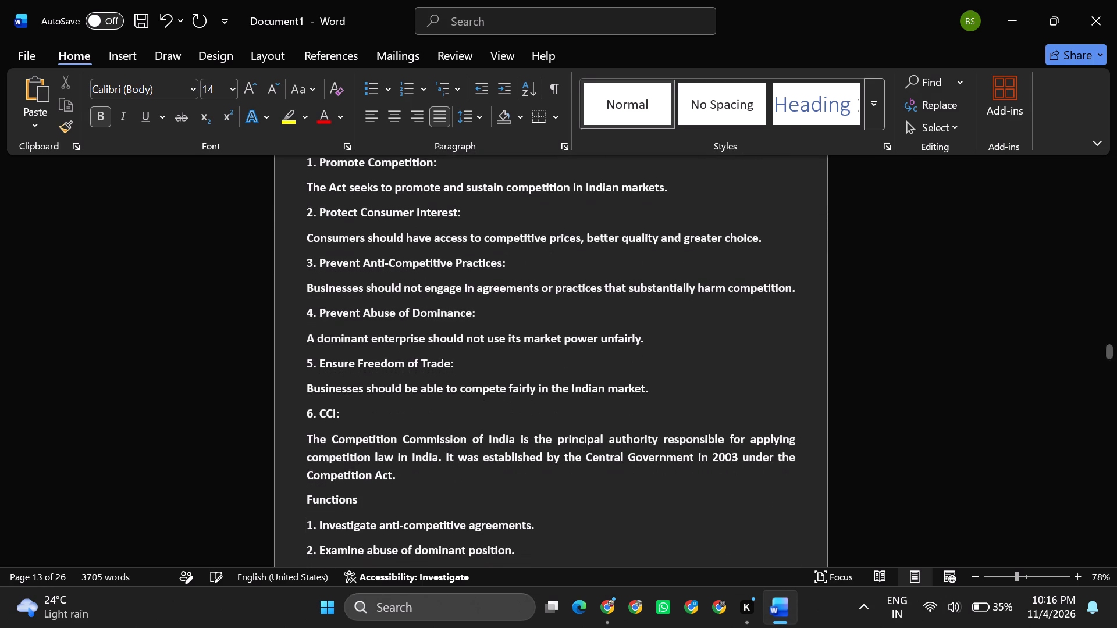
# Remove the blank lines above and below the heading "Anti-Competitive Agreements".
pyautogui.press('Down')
pyautogui.press('Down')
pyautogui.press('Up')
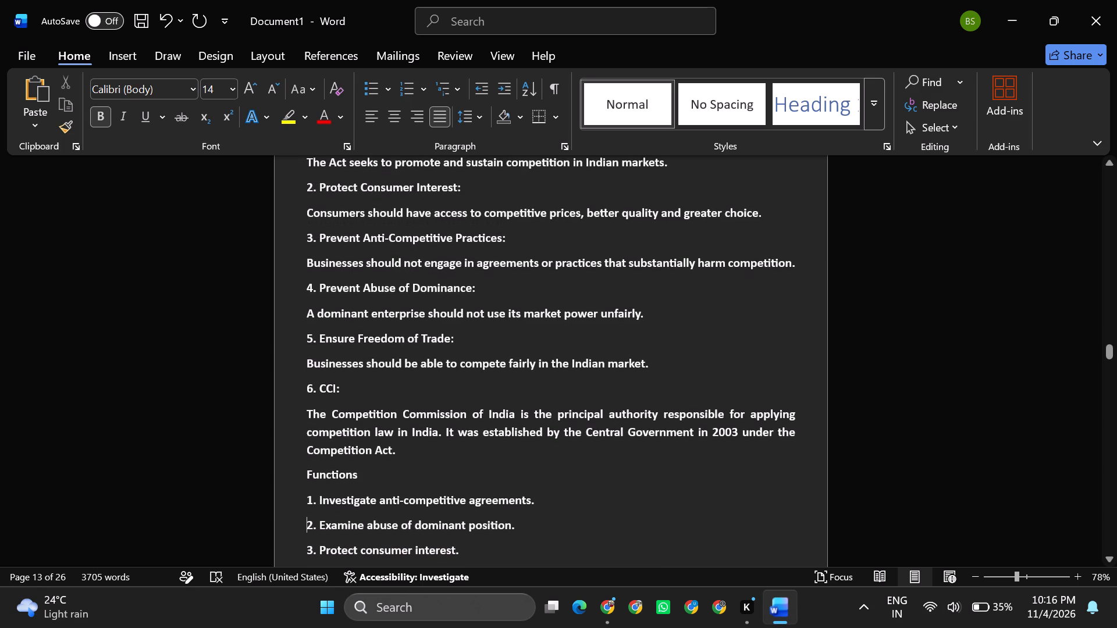
pyautogui.press('Down')
pyautogui.press('Down')
pyautogui.press('Down')
pyautogui.press('Down')
pyautogui.press('Down')
pyautogui.press('BackSpace')
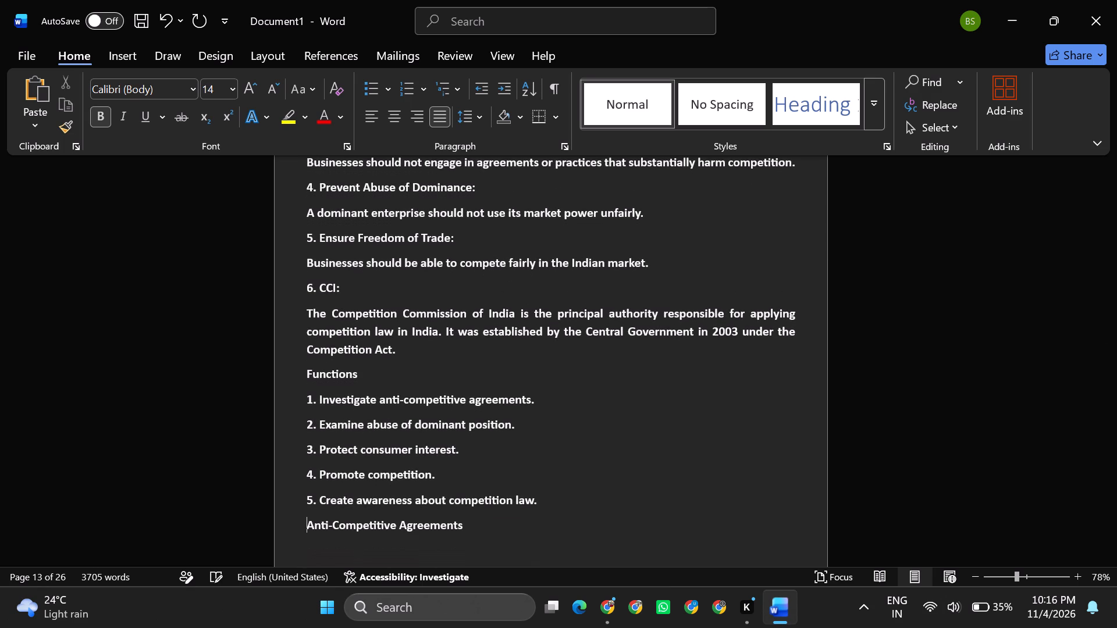
pyautogui.press('Down')
pyautogui.press('Down')
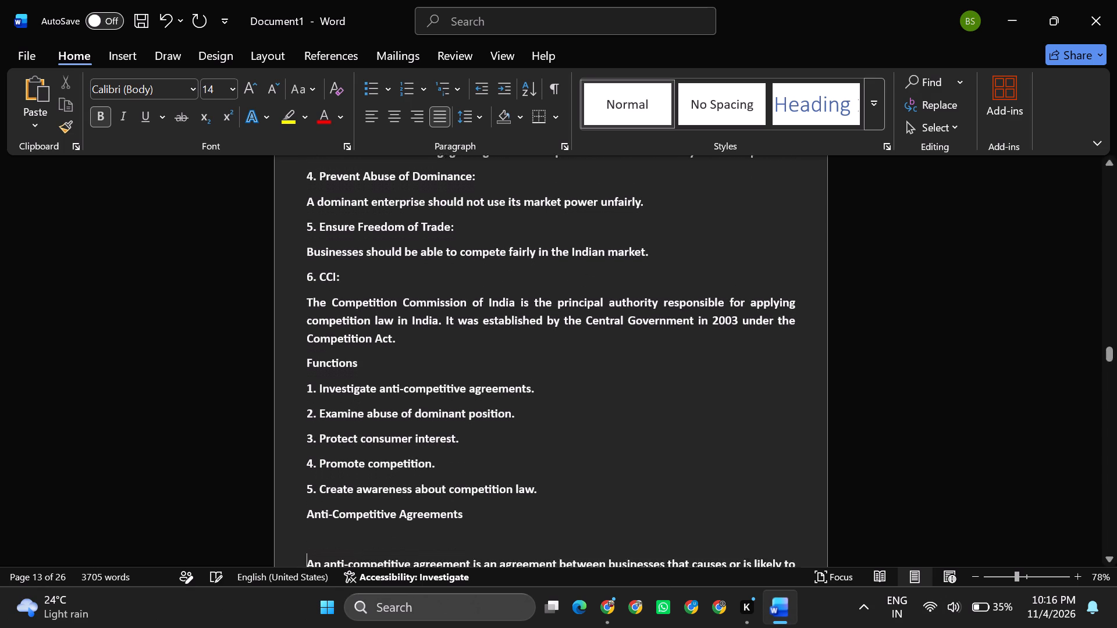
pyautogui.press('BackSpace')
# Remove the blank line before the paragraph starting "An agreement does not necessarily have to be a formal written contract".
pyautogui.press('Down')
pyautogui.press('Down')
pyautogui.press('Down')
pyautogui.press('Down')
pyautogui.press('BackSpace')
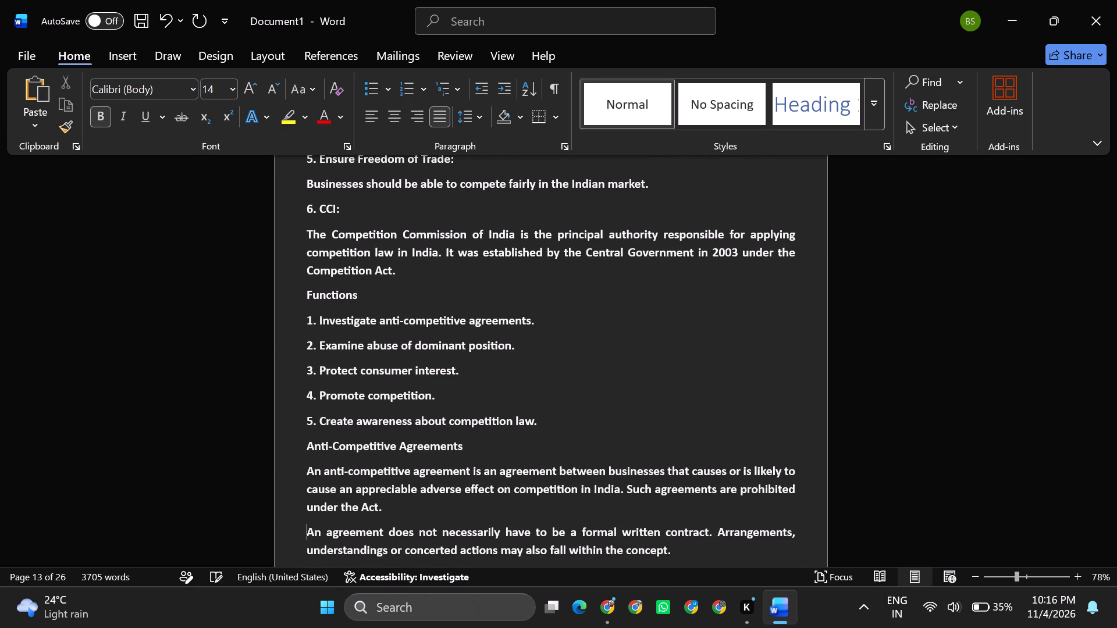
# Remove the blank line between the heading "Horizontal Agreements" and its paragraph.
pyautogui.press('Down')
pyautogui.press('Down')
pyautogui.press('Down')
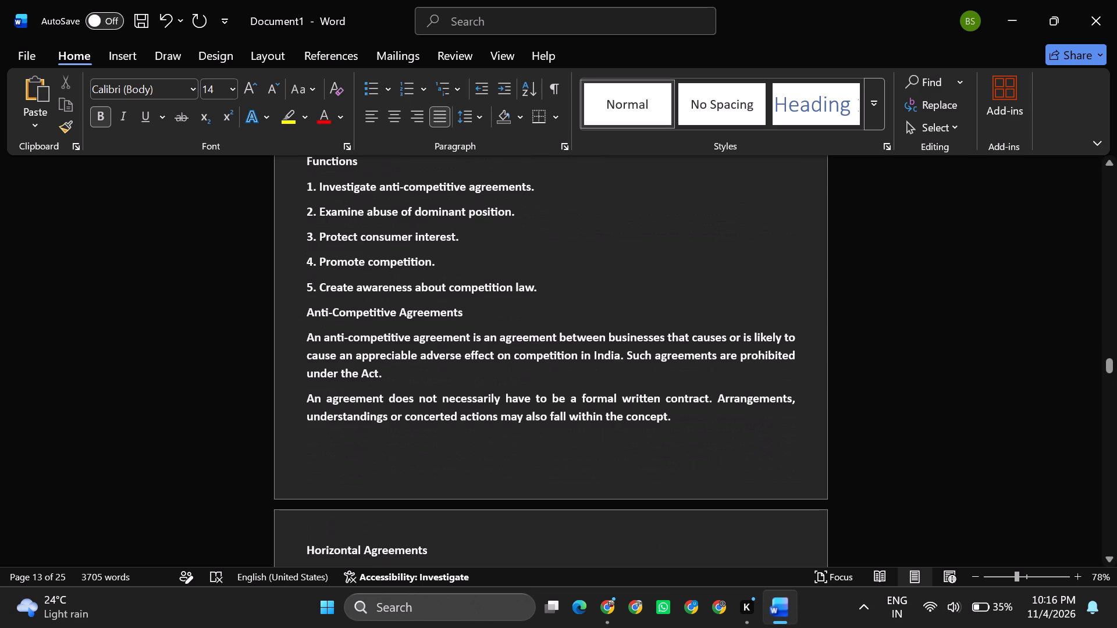
pyautogui.press('BackSpace')
pyautogui.press('Return')
pyautogui.press('Down')
pyautogui.press('Down')
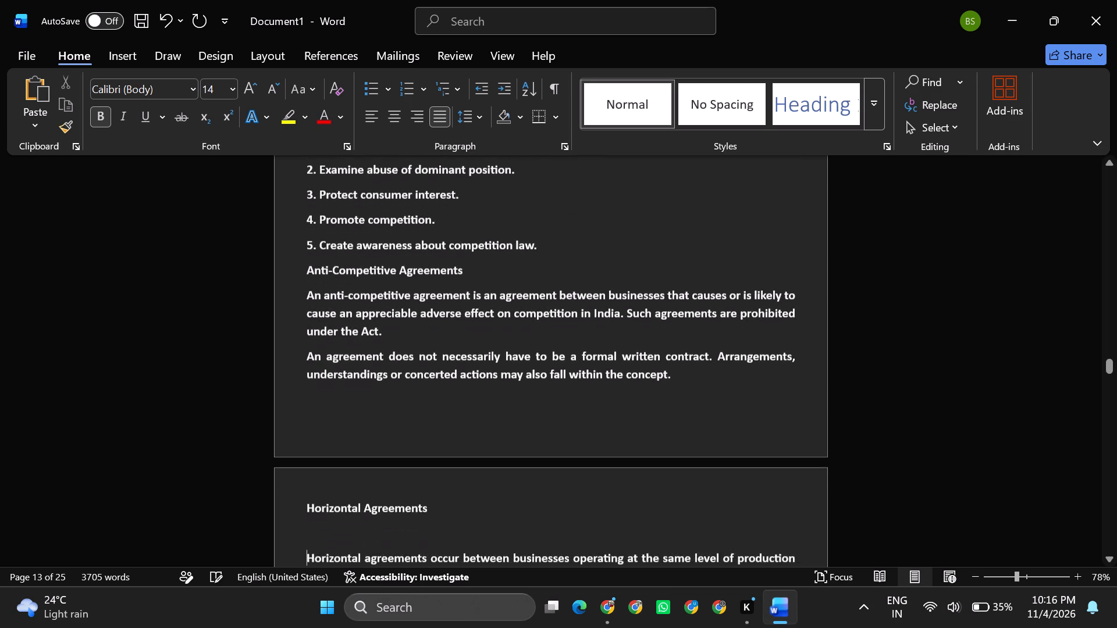
pyautogui.press('BackSpace')
# Remove the blank lines above and below the "Examples:" label in the Horizontal Agreements section.
pyautogui.press('Down')
pyautogui.press('Down')
pyautogui.press('Down')
pyautogui.press('BackSpace')
pyautogui.press('Down')
pyautogui.press('Down')
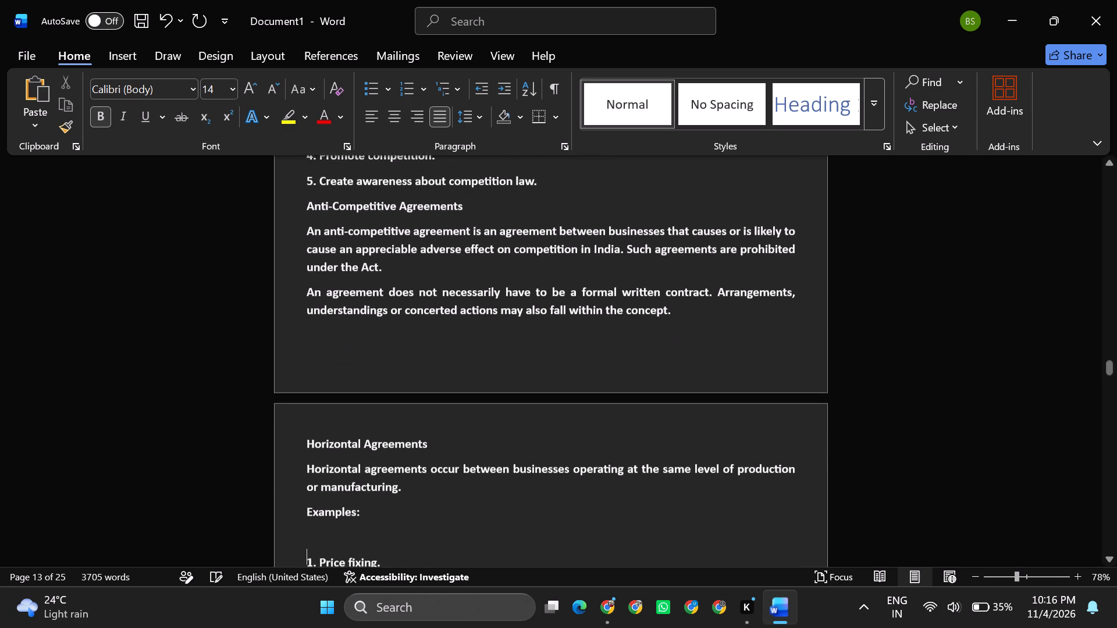
pyautogui.press('BackSpace')
# Remove the blank line between "4. Bid rigging." and the paragraph starting "These types of horizontal agreements".
pyautogui.press('Down')
pyautogui.press('Down')
pyautogui.press('Down')
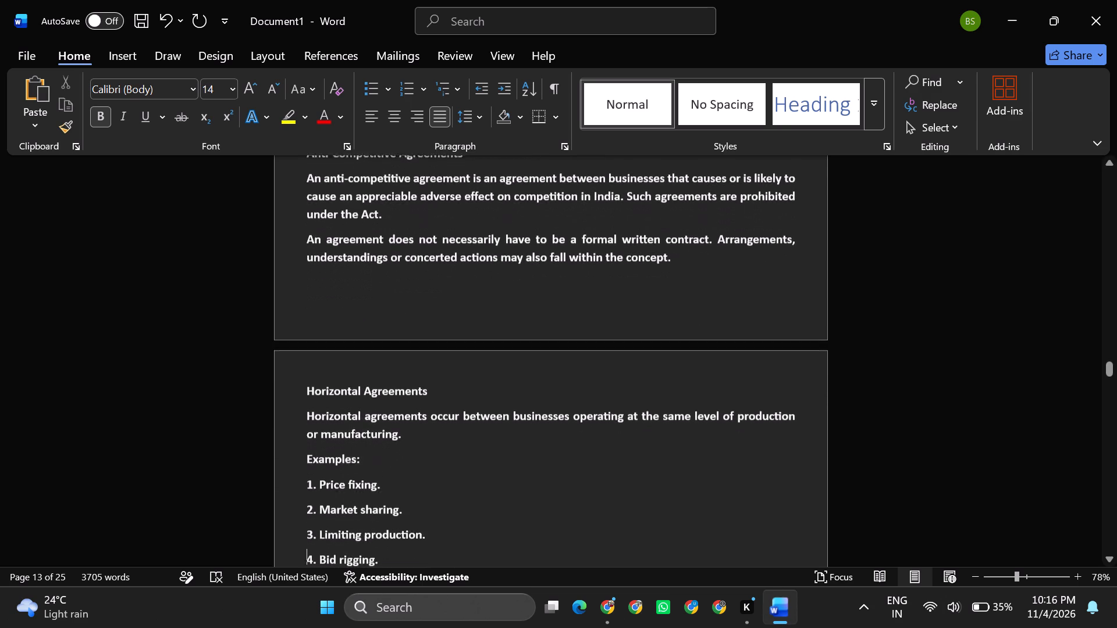
pyautogui.press('Down')
pyautogui.press('Down')
pyautogui.press('BackSpace')
# Remove the blank lines above and below the heading "Vertical Agreements".
pyautogui.press('Down')
pyautogui.press('Down')
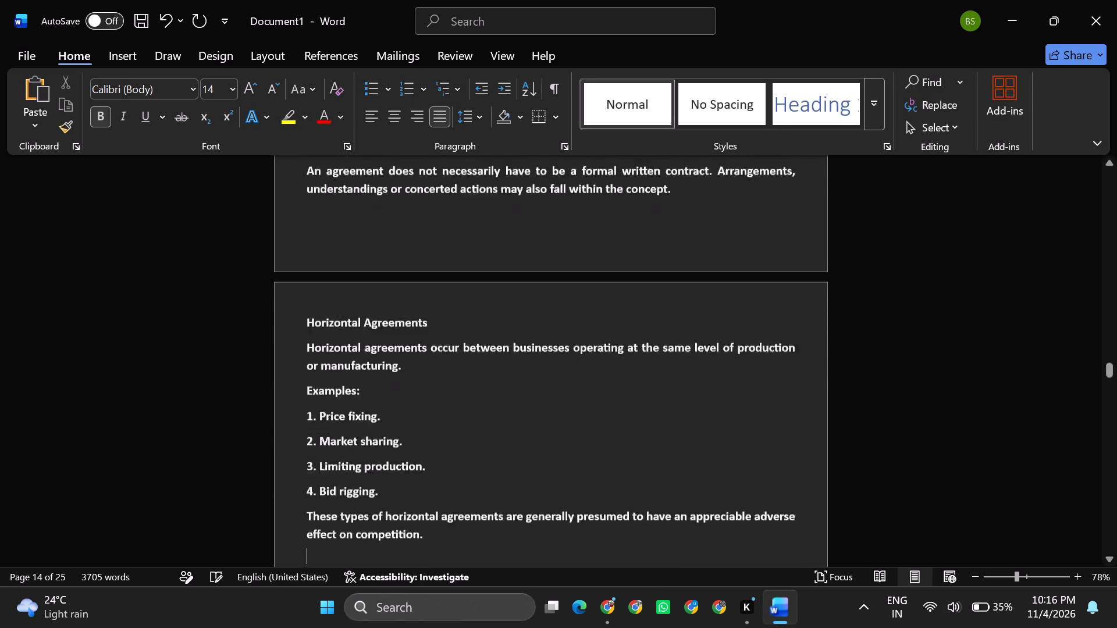
pyautogui.press('Down')
pyautogui.press('BackSpace')
pyautogui.press('Down')
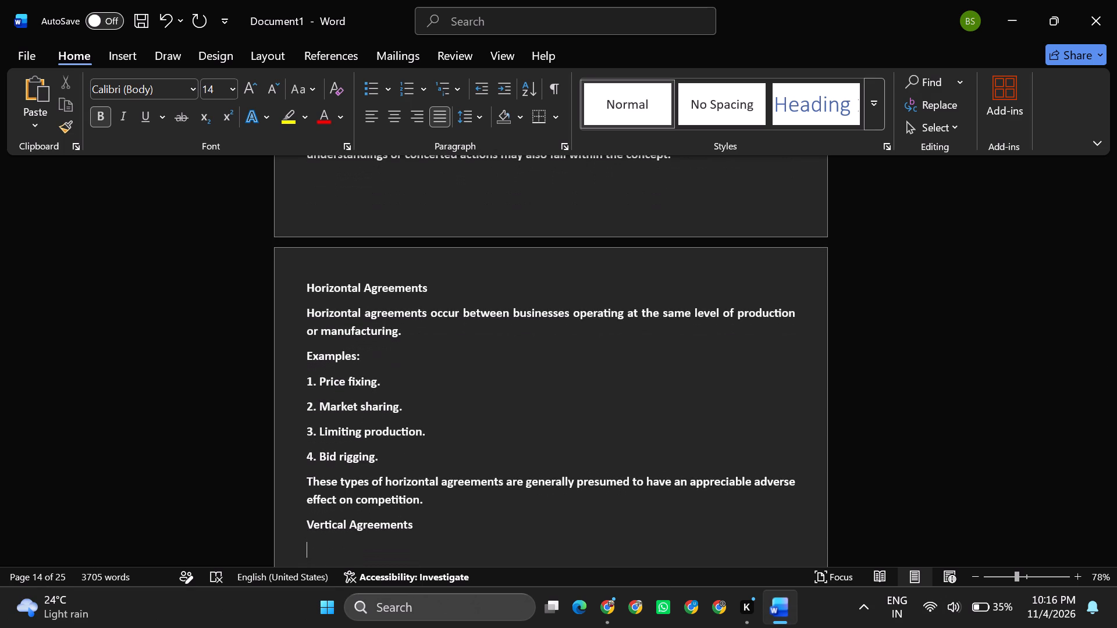
pyautogui.press('Down')
pyautogui.press('BackSpace')
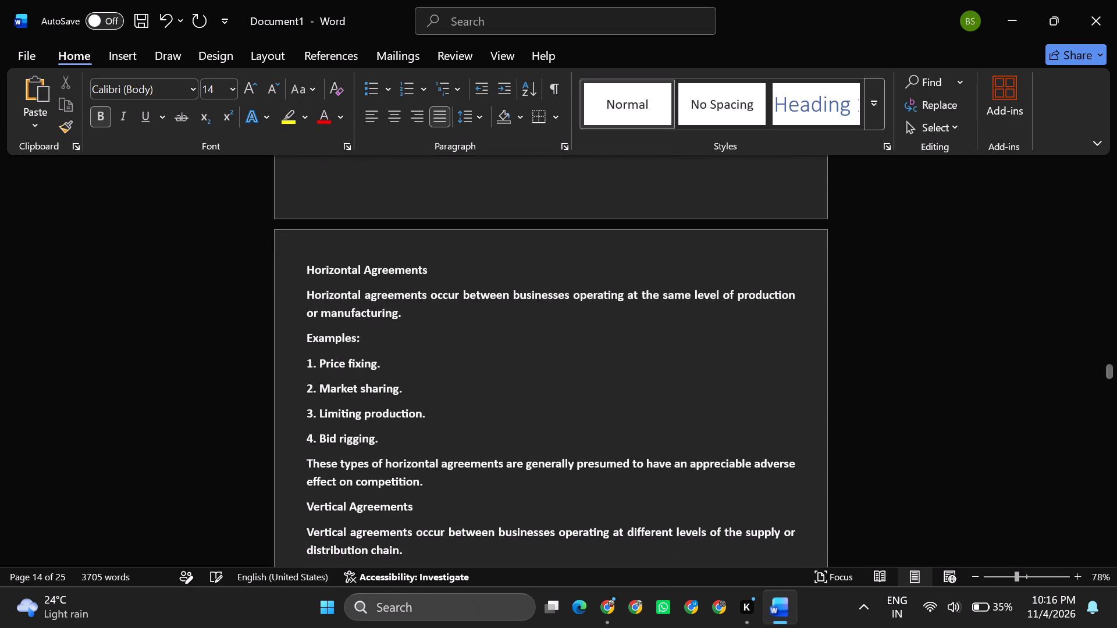
# Remove the blank lines above and below the "Example:" label in the Vertical Agreements section.
pyautogui.press('Down')
pyautogui.press('Down')
pyautogui.press('Down')
pyautogui.press('BackSpace')
pyautogui.press('Down')
pyautogui.press('Down')
pyautogui.press('BackSpace')
# Remove the blank line between "4. Consumer" and the sentence "These are recognised forms of vertical restraints.".
pyautogui.press('Down')
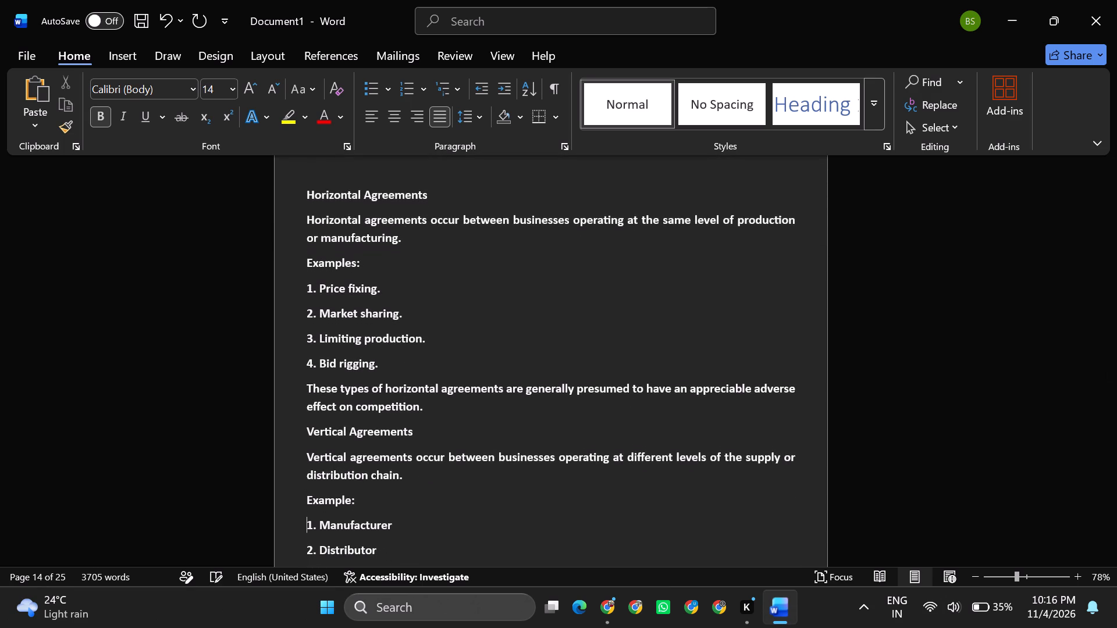
pyautogui.press('Down')
pyautogui.press('Down')
pyautogui.press('Down')
pyautogui.press('Down')
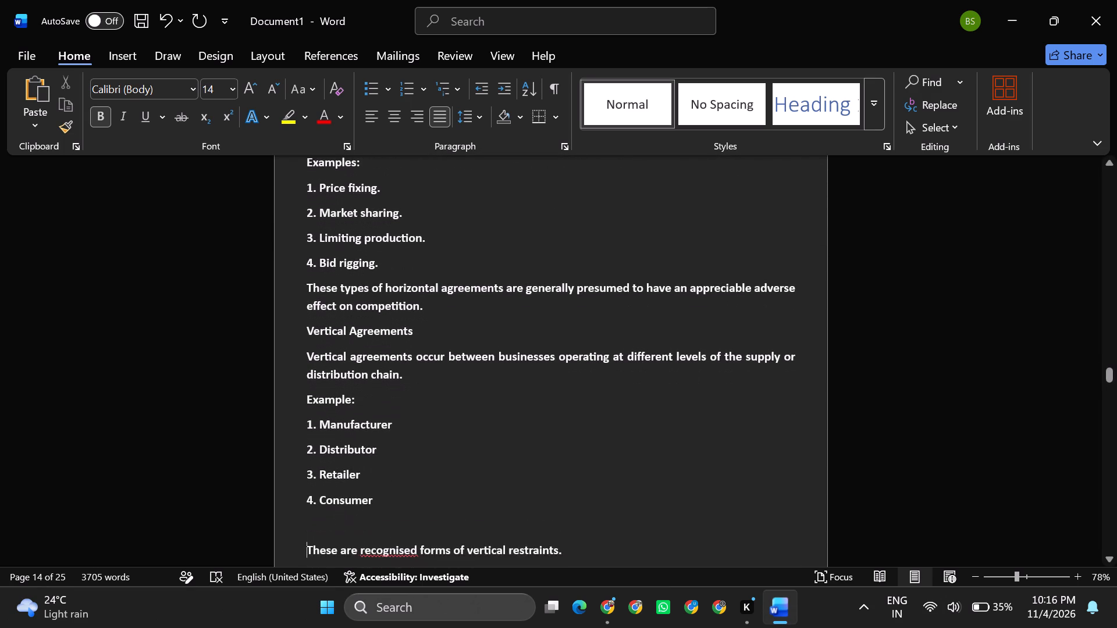
pyautogui.press('BackSpace')
# Remove the blank lines above and below the heading "Abuse of Dominant Position", undoing a stray deletion in the Dominance paragraph.
pyautogui.press('Down')
pyautogui.press('Down')
pyautogui.press('BackSpace')
pyautogui.press('Down')
pyautogui.press('Down')
pyautogui.press('Down')
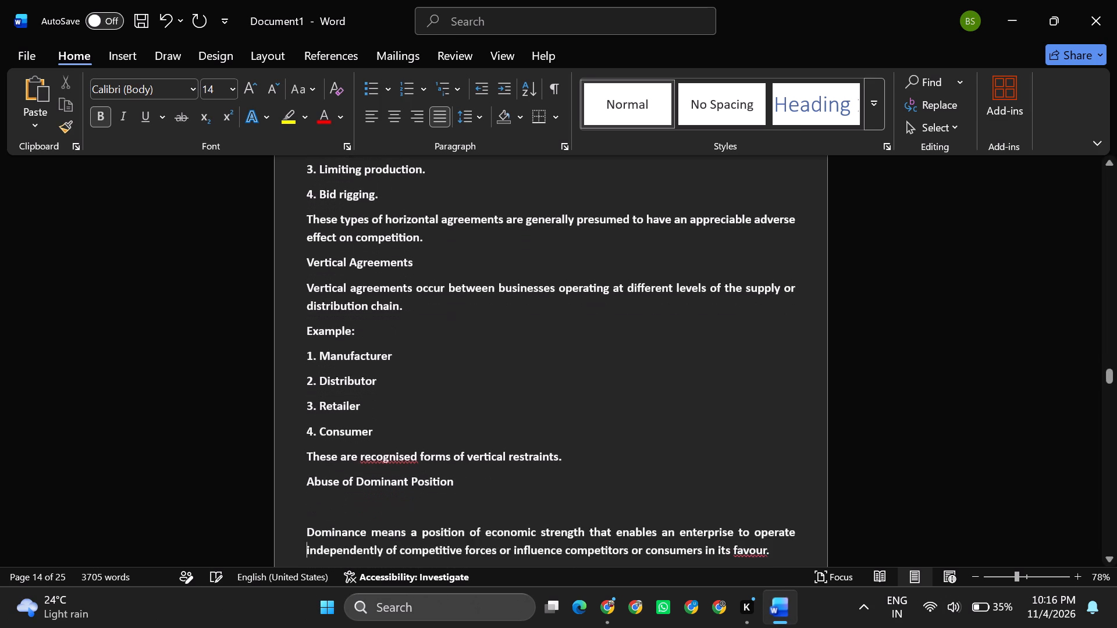
pyautogui.press('BackSpace')
pyautogui.hotkey('ctrl', 'z')
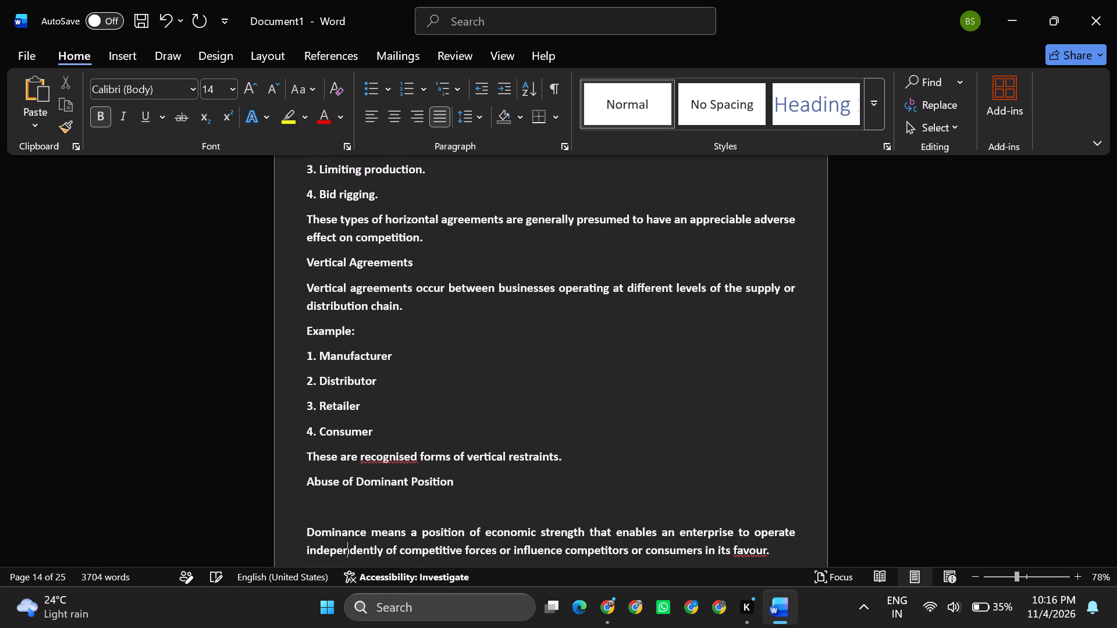
pyautogui.press('Up')
pyautogui.press('BackSpace')
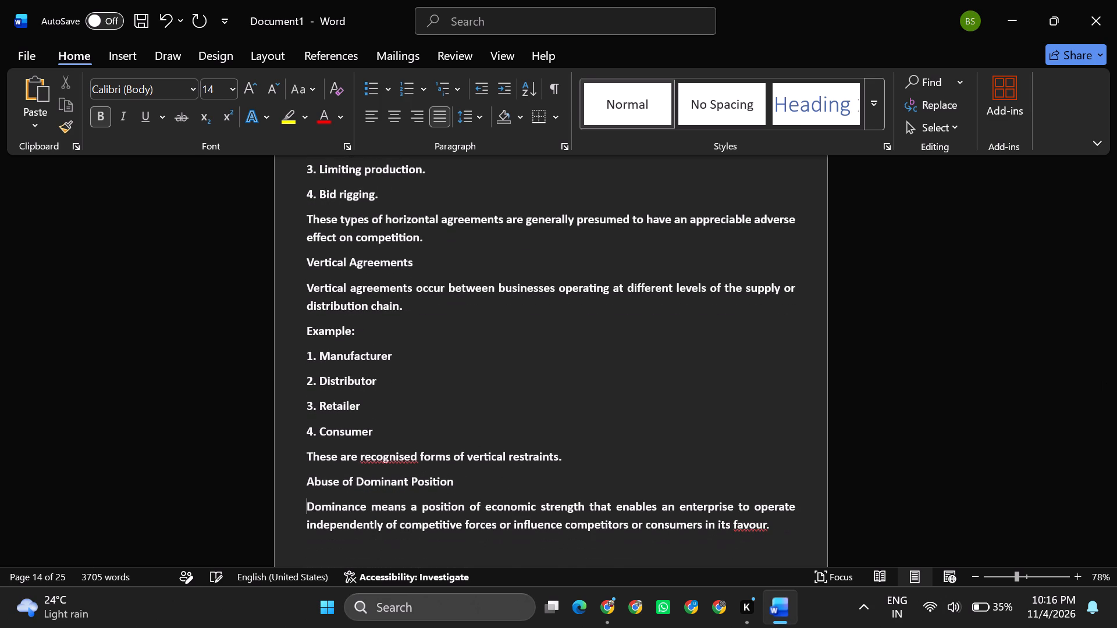
# Remove the blank line before the sentence "The law prohibits abuse of dominance.".
pyautogui.press('Down')
pyautogui.press('Down')
pyautogui.press('Down')
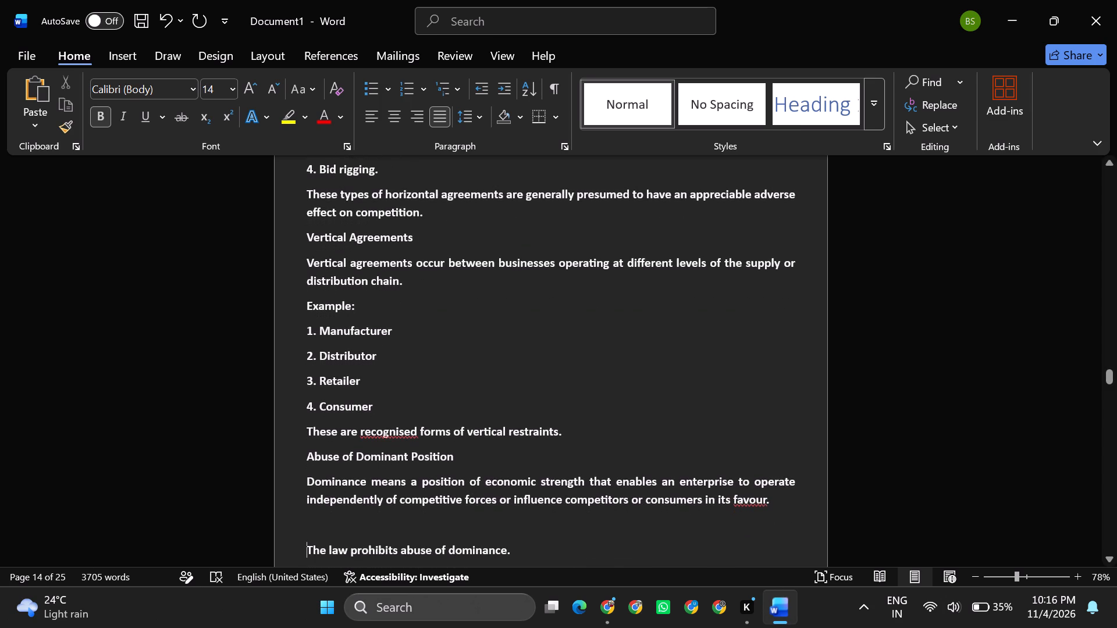
pyautogui.press('BackSpace')
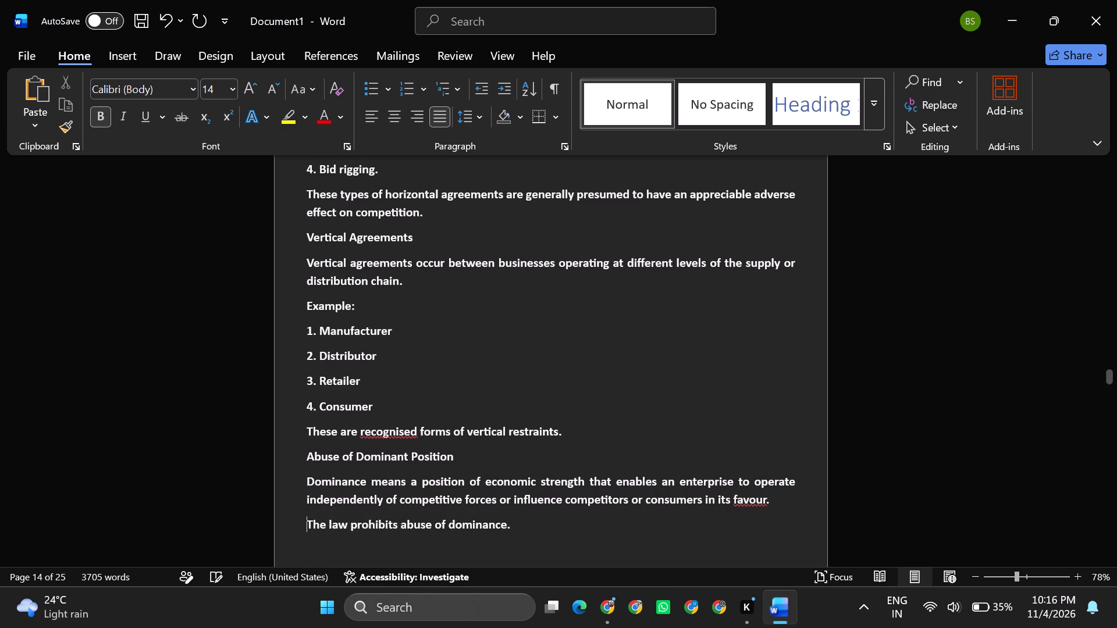
# Remove the blank lines above and below the "Examples:" label in the Abuse of Dominant Position section.
pyautogui.press('Down')
pyautogui.press('Down')
pyautogui.press('Down')
pyautogui.press('Up')
pyautogui.press('BackSpace')
pyautogui.press('Down')
pyautogui.press('Down')
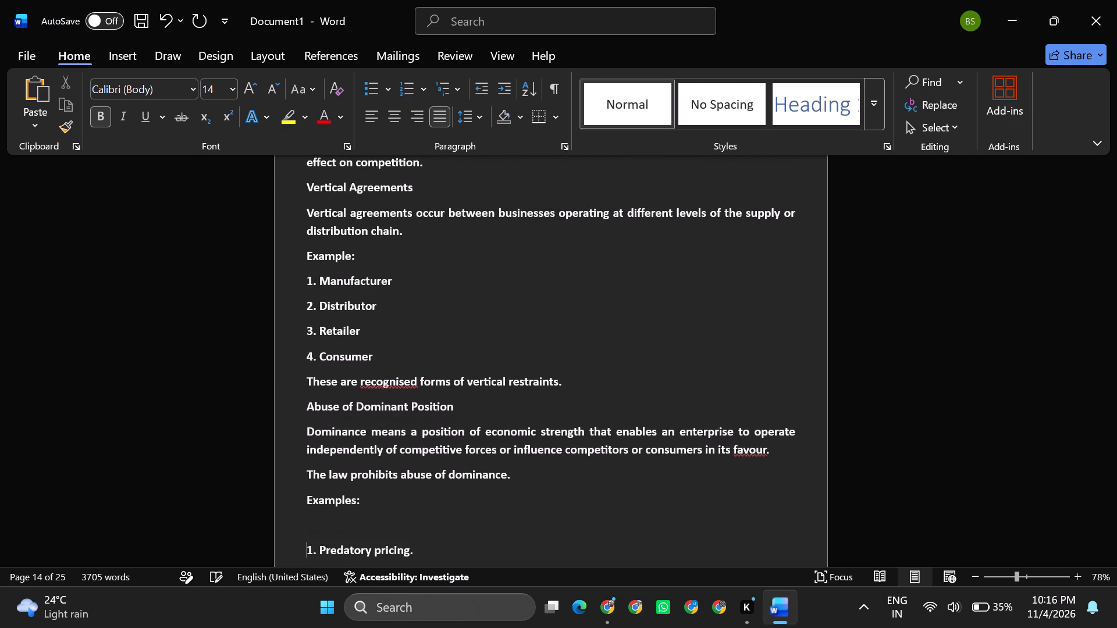
pyautogui.press('BackSpace')
pyautogui.press('Down')
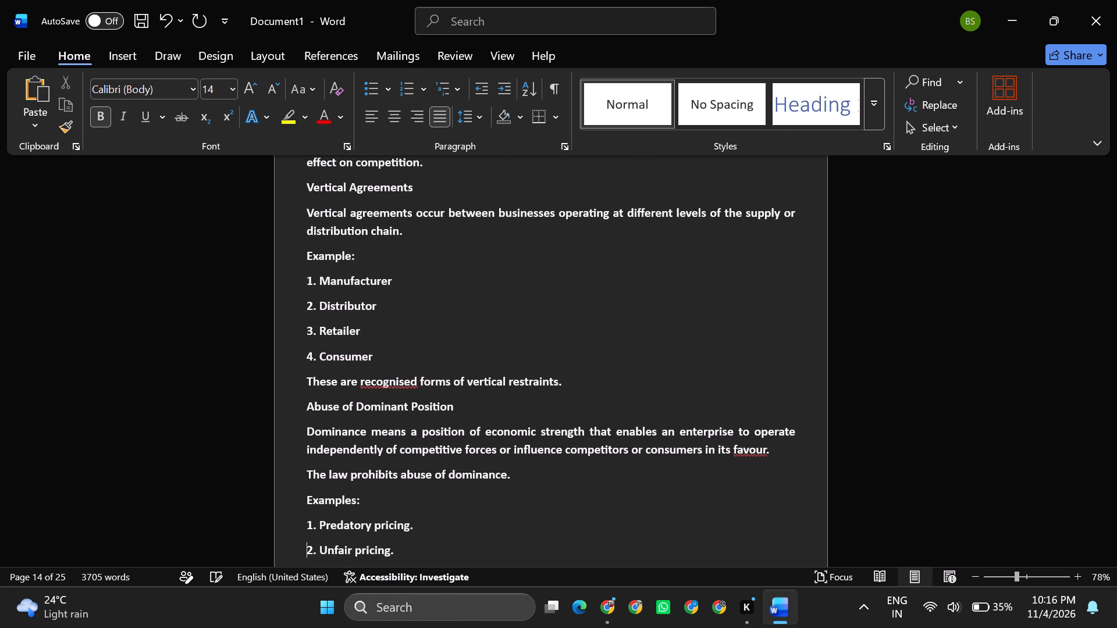
# Remove the blank line between "4. Limiting production." and the sentence "These forms of abuse are specifically addressed under this law.".
pyautogui.press('Down')
pyautogui.press('Down')
pyautogui.press('Down')
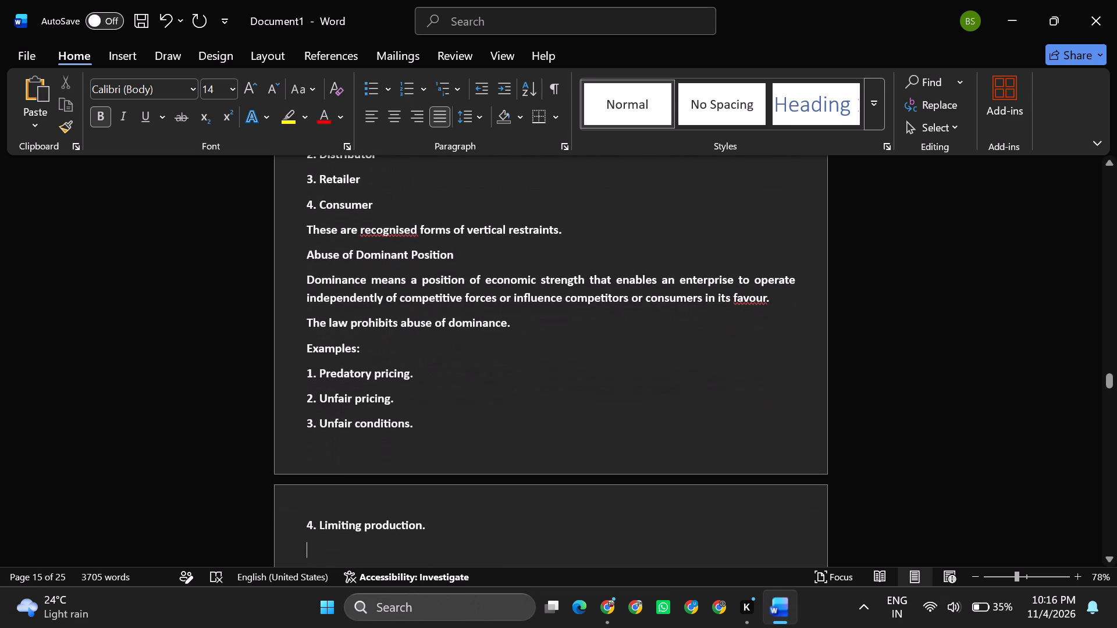
pyautogui.press('Down')
pyautogui.press('BackSpace')
# Insert a blank line between the divider line and the question 5 heading about Fiscal Policy in India.
pyautogui.press('Down')
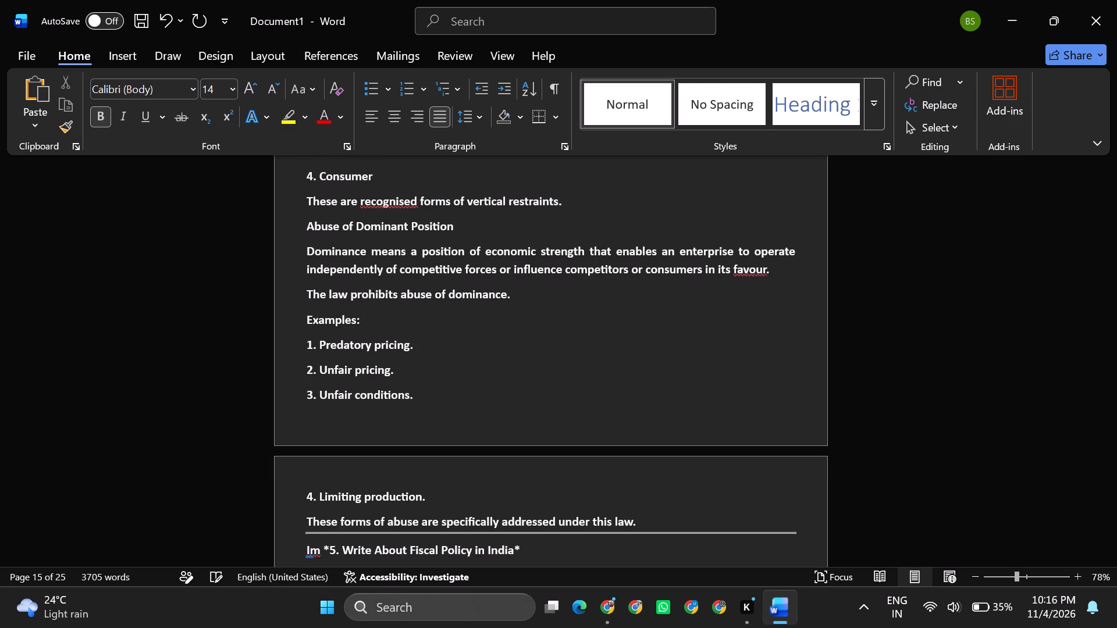
pyautogui.press('Up')
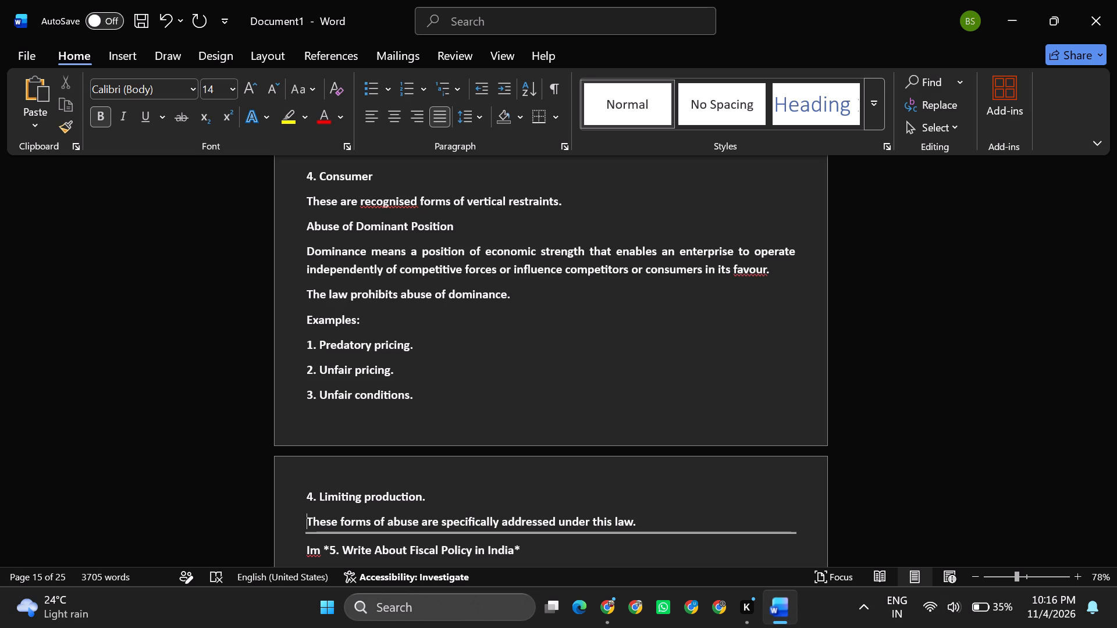
pyautogui.press('Down')
pyautogui.press('Return')
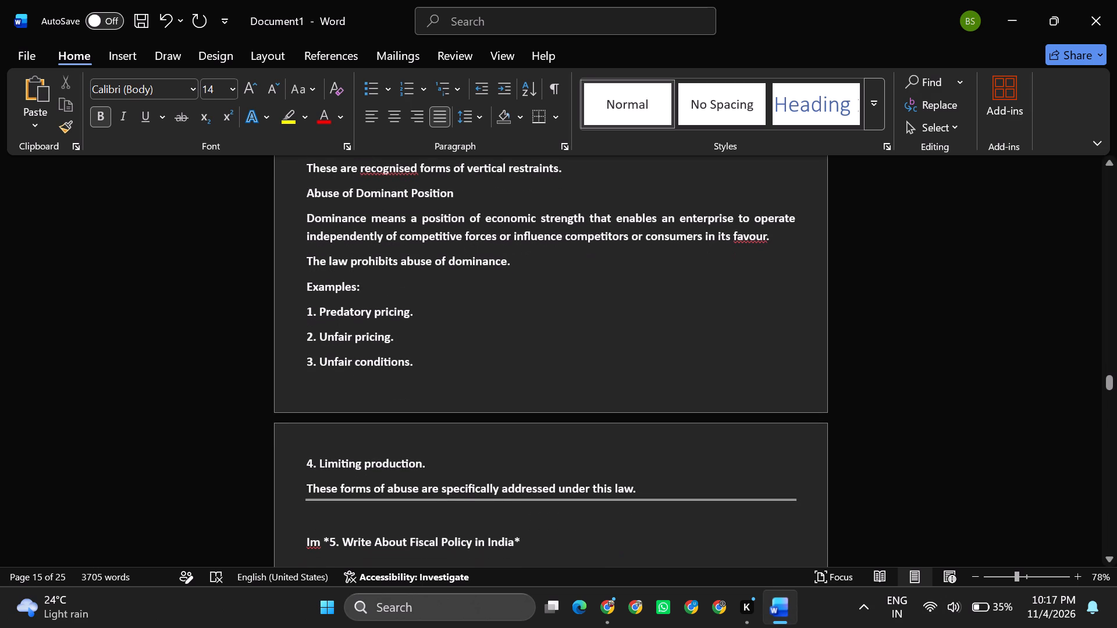
# Replace the "Im *" prefix of the question 5 heading with "(IMP) ".
pyautogui.press('Right')
pyautogui.press('Right')
pyautogui.press('Right')
pyautogui.press('Right')
pyautogui.press('BackSpace')
pyautogui.press('BackSpace')
pyautogui.press('BackSpace')
pyautogui.press('BackSpace')
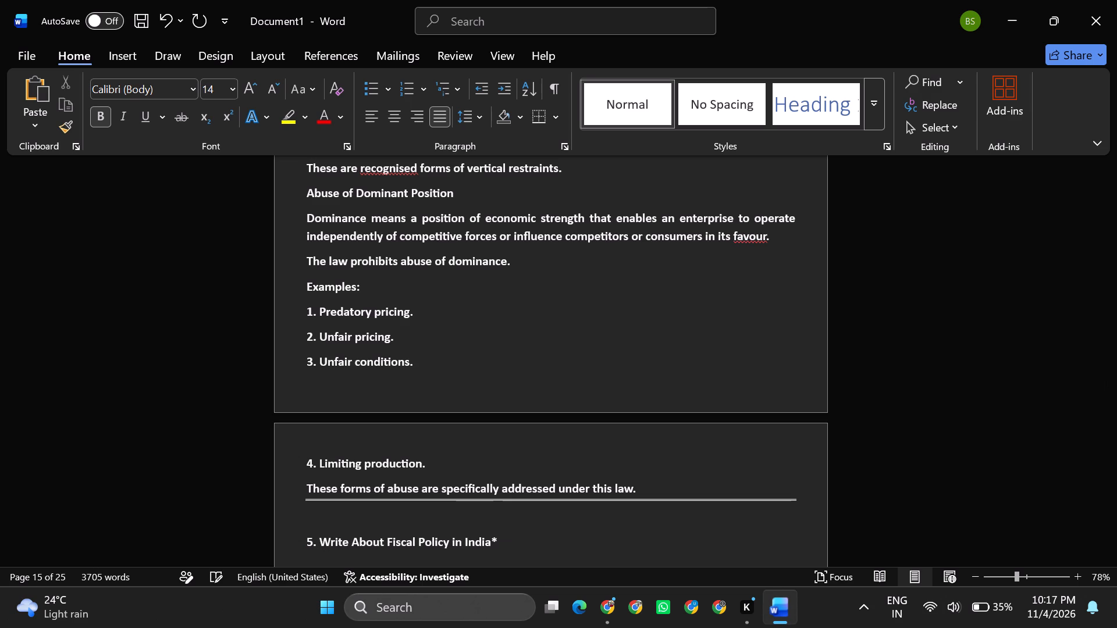
pyautogui.write('(IMP')
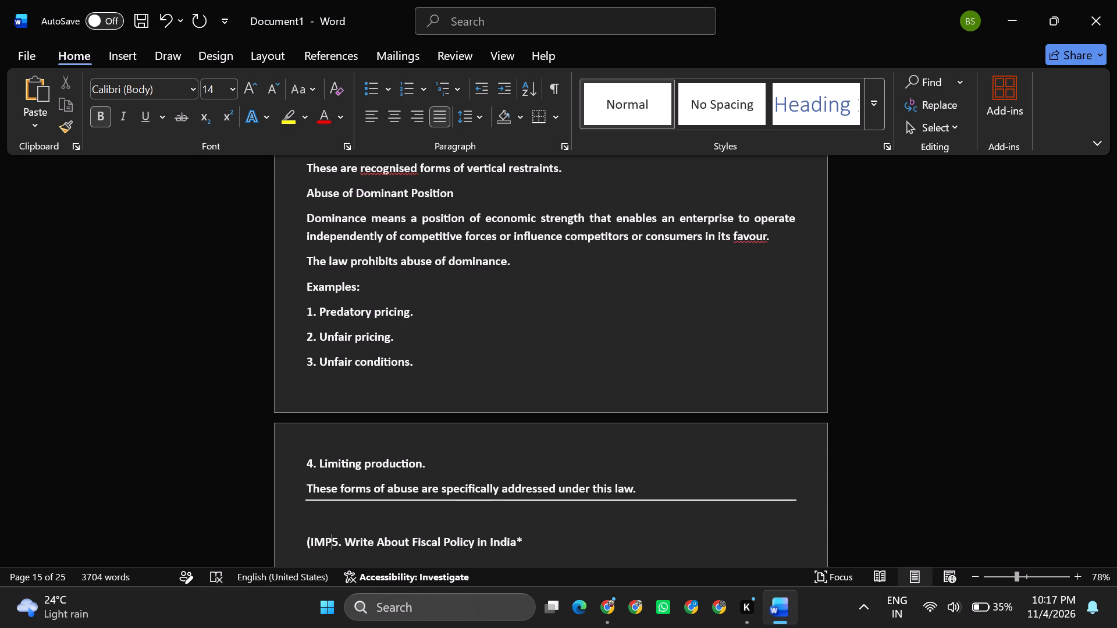
pyautogui.write(')')
pyautogui.press('space')
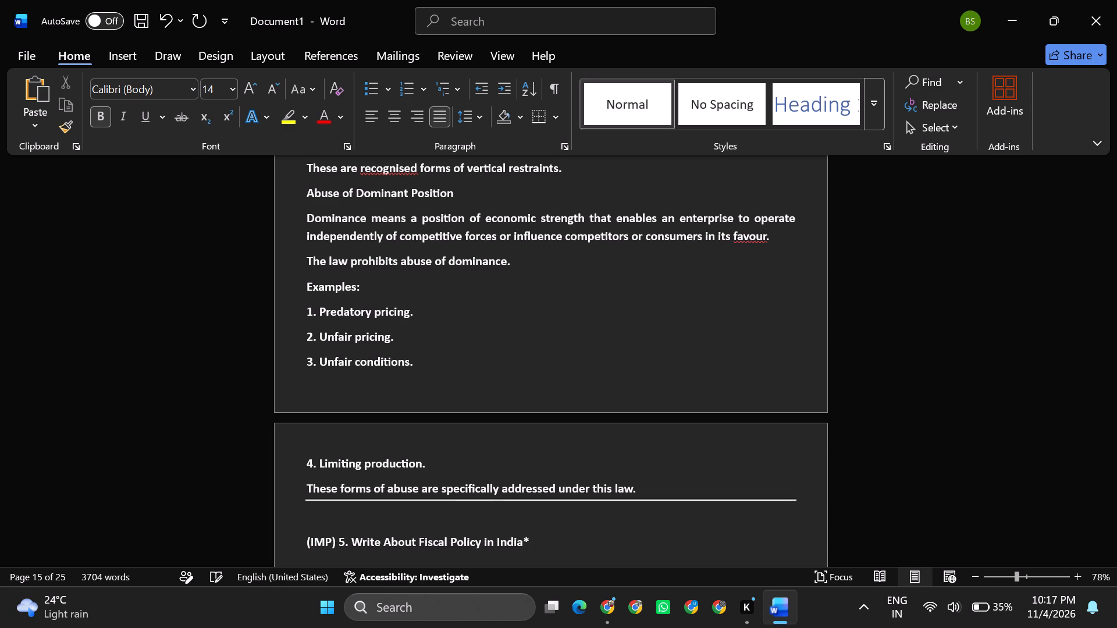
# Replace the trailing asterisk of the question 5 Fiscal Policy heading with a space and a question mark.
pyautogui.press('Right')
pyautogui.press('Right')
pyautogui.press('Right')
pyautogui.press('Right')
pyautogui.press('Right')
pyautogui.press('Right')
pyautogui.press('Right')
pyautogui.press('Right')
pyautogui.press('Right')
pyautogui.press('Right')
pyautogui.press('Right')
pyautogui.press('Right')
pyautogui.press('Right')
pyautogui.press('Right')
pyautogui.press('Right')
pyautogui.press('Right')
pyautogui.press('Right')
pyautogui.press('Right')
pyautogui.press('Right')
pyautogui.press('Right')
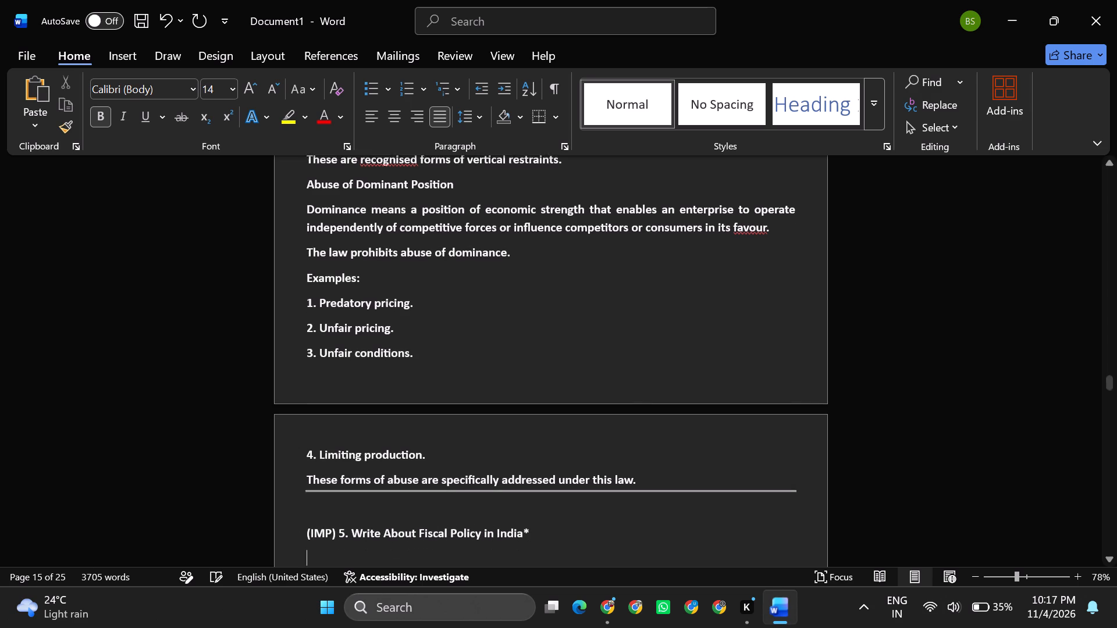
pyautogui.press('Left')
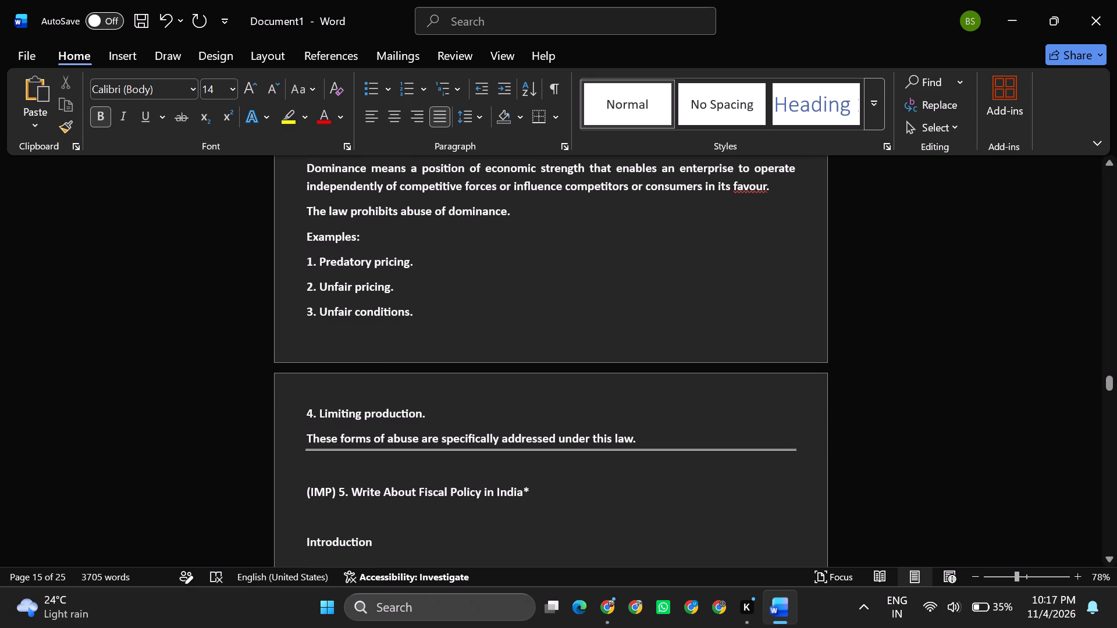
pyautogui.press('Left')
pyautogui.press('BackSpace')
pyautogui.press('space')
pyautogui.write('?')
# Add a colon after the "Introduction" subheading under question 5.
pyautogui.press('Down')
pyautogui.press('Down')
pyautogui.hotkey('shift', ':')
# Remove the blank lines above and below the "Introduction:" subheading of question 5.
pyautogui.press('Right')
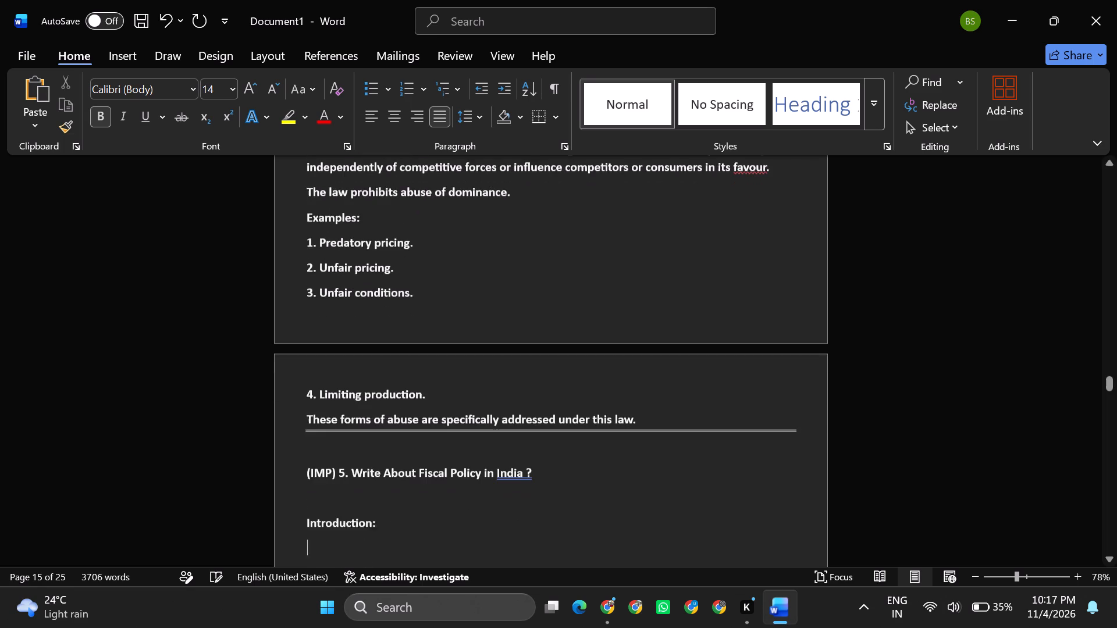
pyautogui.press('Up')
pyautogui.press('BackSpace')
pyautogui.press('Down')
pyautogui.press('Down')
pyautogui.press('BackSpace')
# Remove the blank lines above and below the formula "Fiscal Policy = Government Revenue + Government Expenditure + Borrowing".
pyautogui.press('Down')
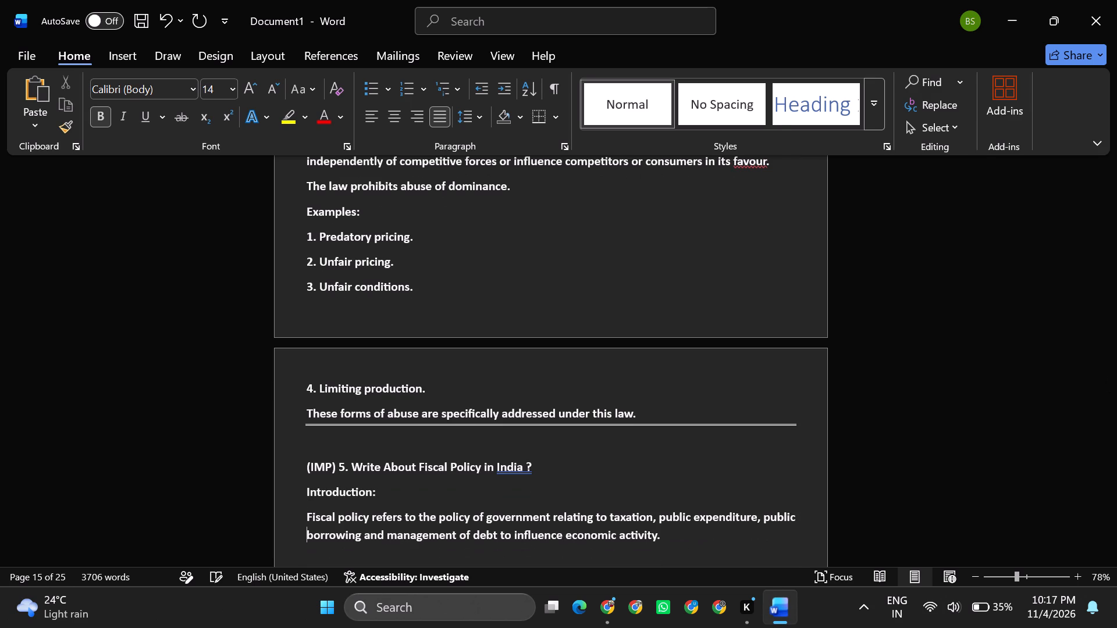
pyautogui.press('Down')
pyautogui.press('Down')
pyautogui.press('BackSpace')
pyautogui.press('Down')
pyautogui.press('Down')
pyautogui.press('BackSpace')
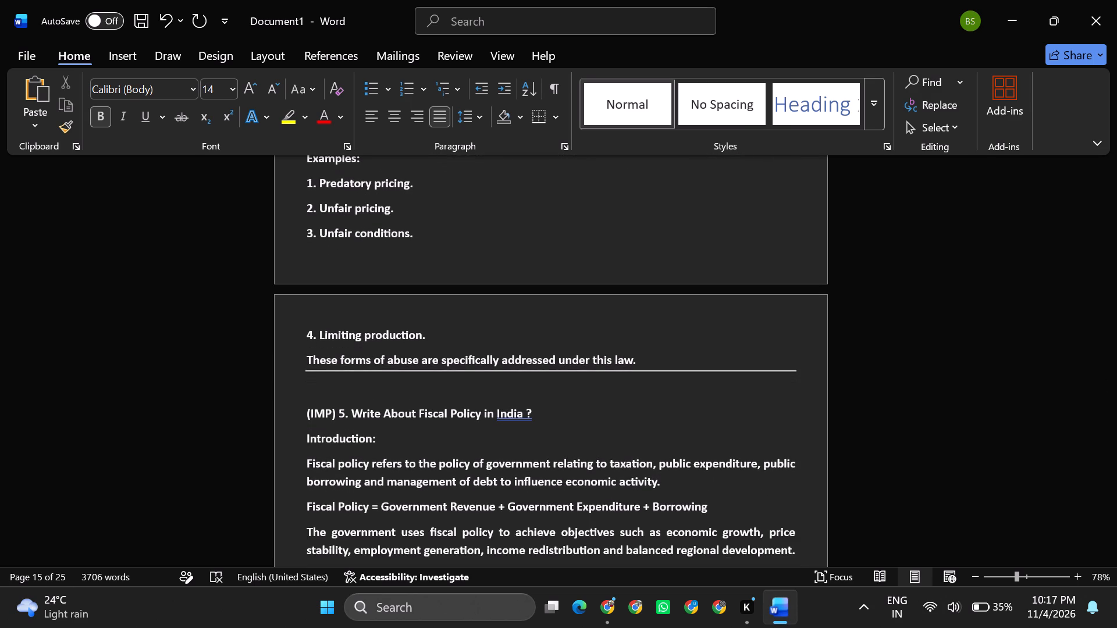
# Remove the blank lines above and below the heading "Objectives of Fiscal Policy in India".
pyautogui.press('Down')
pyautogui.press('Down')
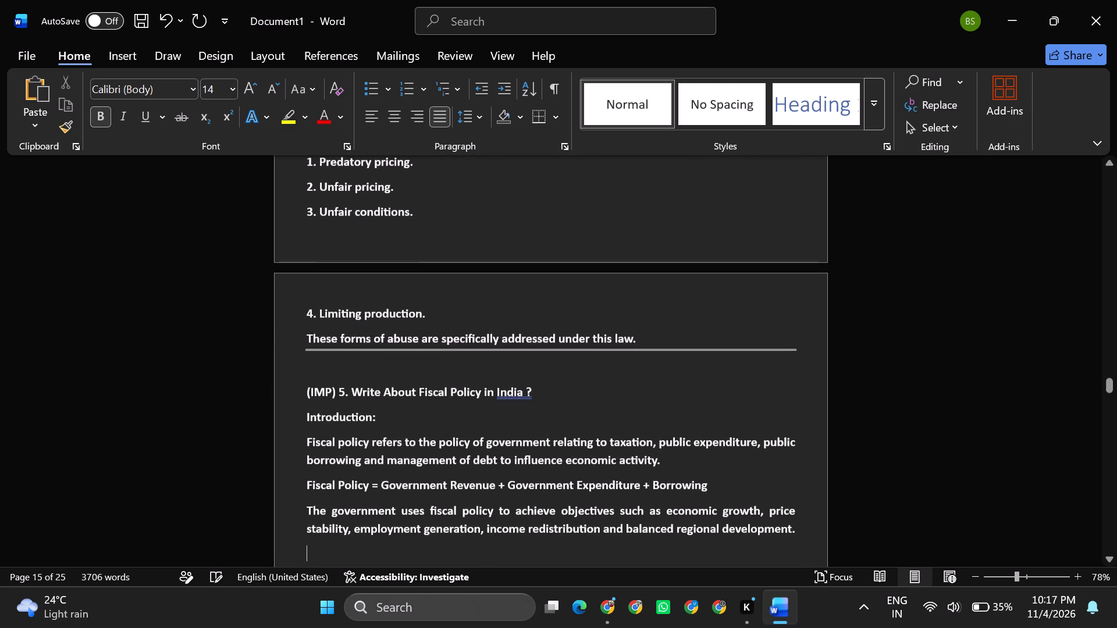
pyautogui.press('Down')
pyautogui.press('BackSpace')
pyautogui.press('Down')
pyautogui.press('Down')
pyautogui.press('Down')
pyautogui.press('Up')
pyautogui.press('BackSpace')
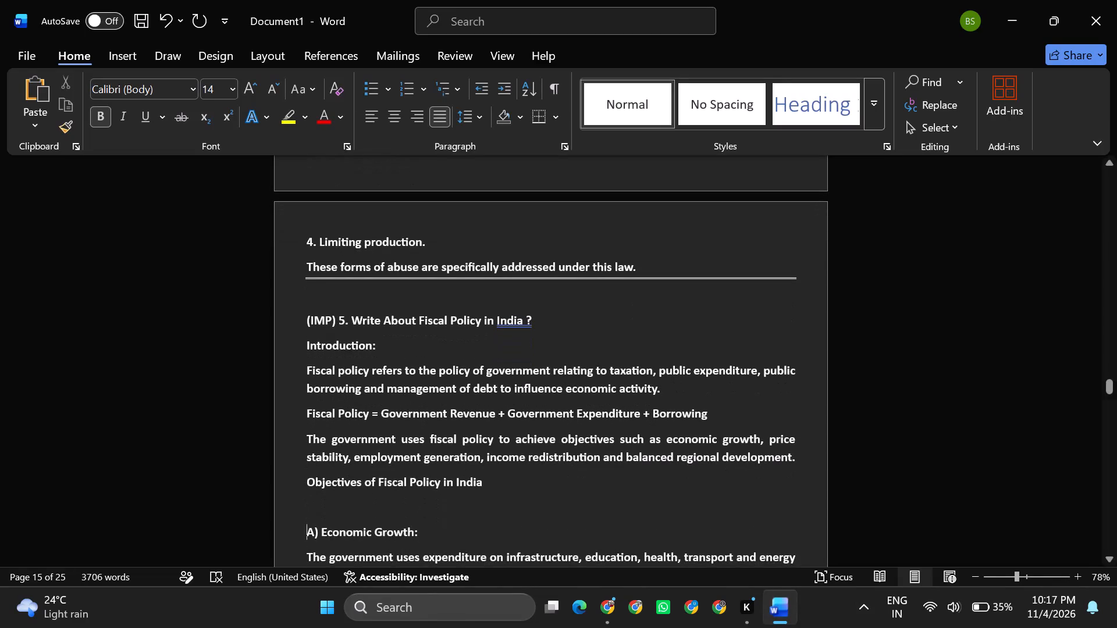
# Remove the blank lines above the subheadings "B) Price Stability:" and "C) Employment Generation:".
pyautogui.press('Down')
pyautogui.press('Down')
pyautogui.press('Down')
pyautogui.press('Down')
pyautogui.press('BackSpace')
pyautogui.press('Down')
pyautogui.press('Down')
pyautogui.press('Down')
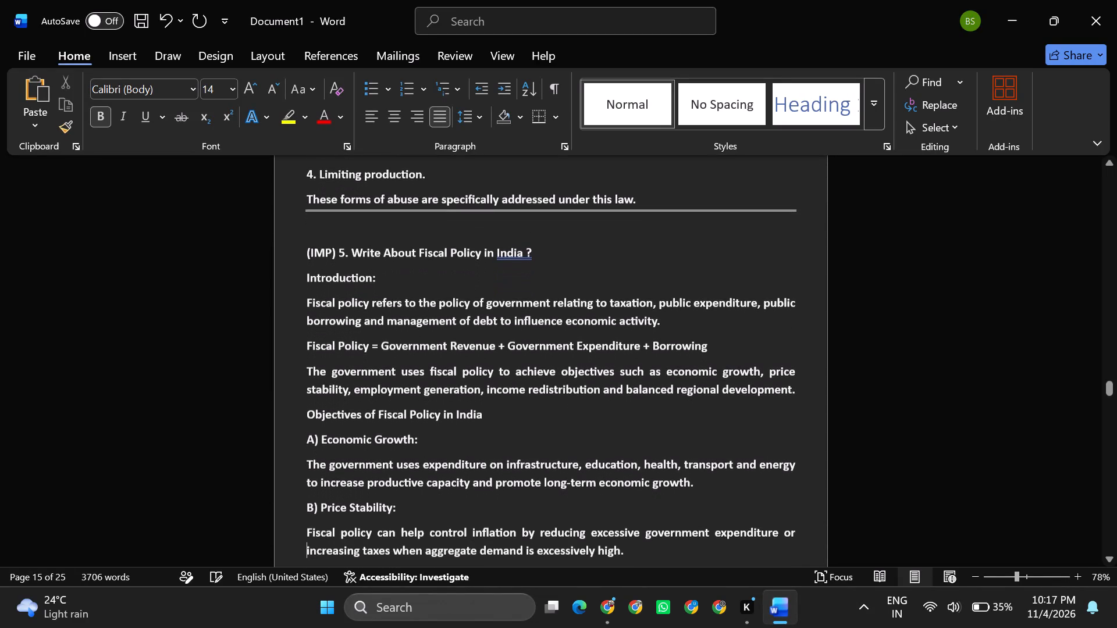
pyautogui.press('Down')
pyautogui.press('BackSpace')
# Remove the blank lines above the subheadings "D) Reduction of Inequality:" and "E) Promotes Social Welfare:".
pyautogui.press('Down')
pyautogui.press('Down')
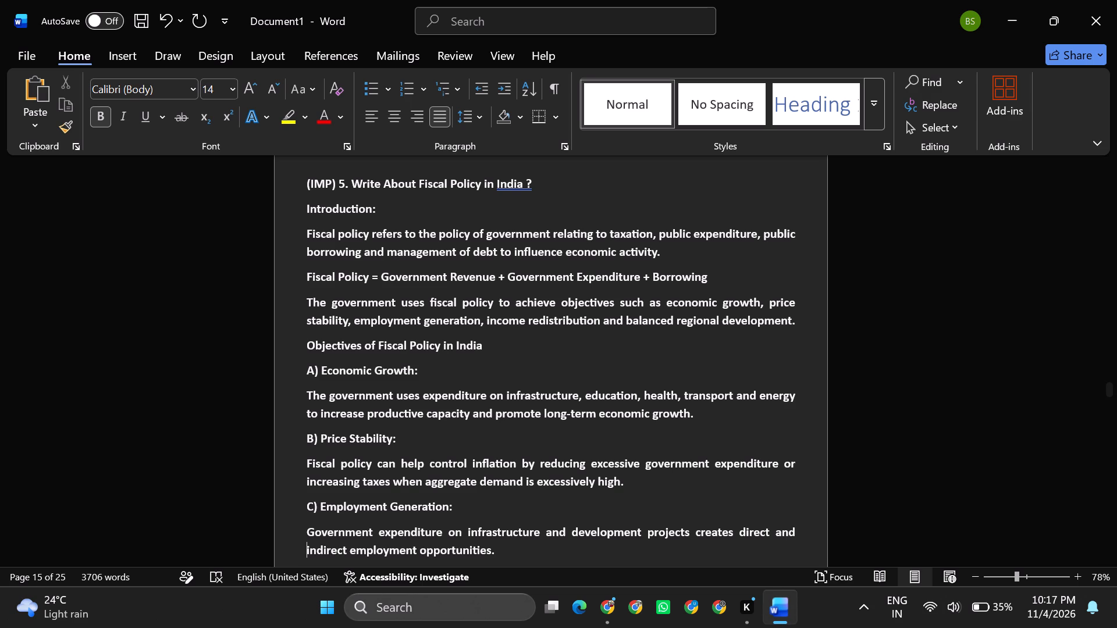
pyautogui.press('Down')
pyautogui.press('Down')
pyautogui.press('BackSpace')
pyautogui.press('Down')
pyautogui.press('Down')
pyautogui.press('Down')
pyautogui.press('Down')
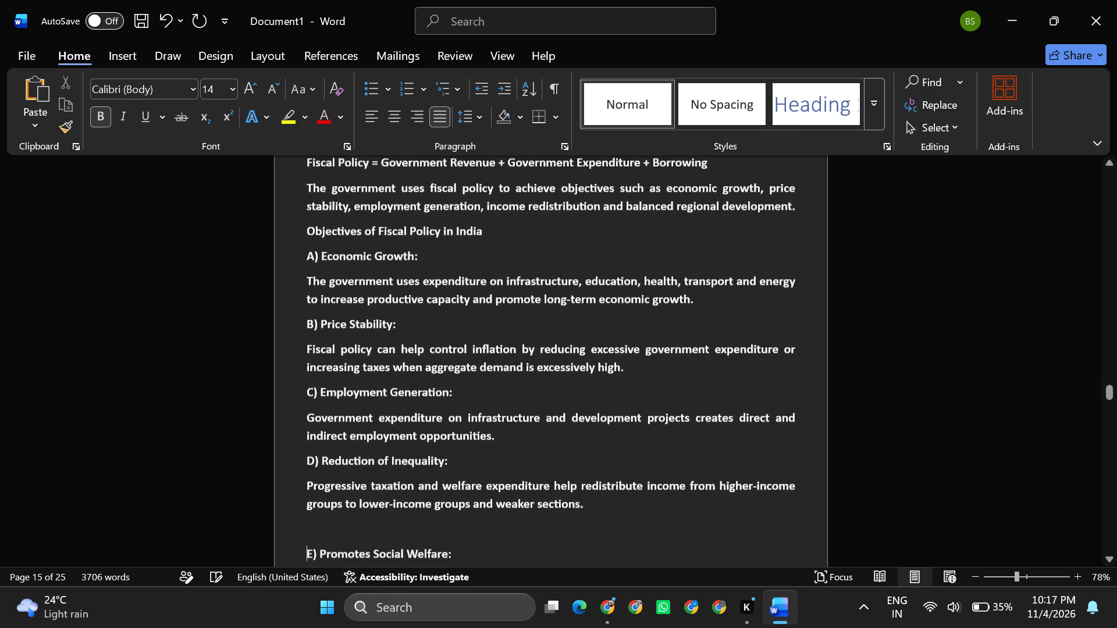
pyautogui.press('BackSpace')
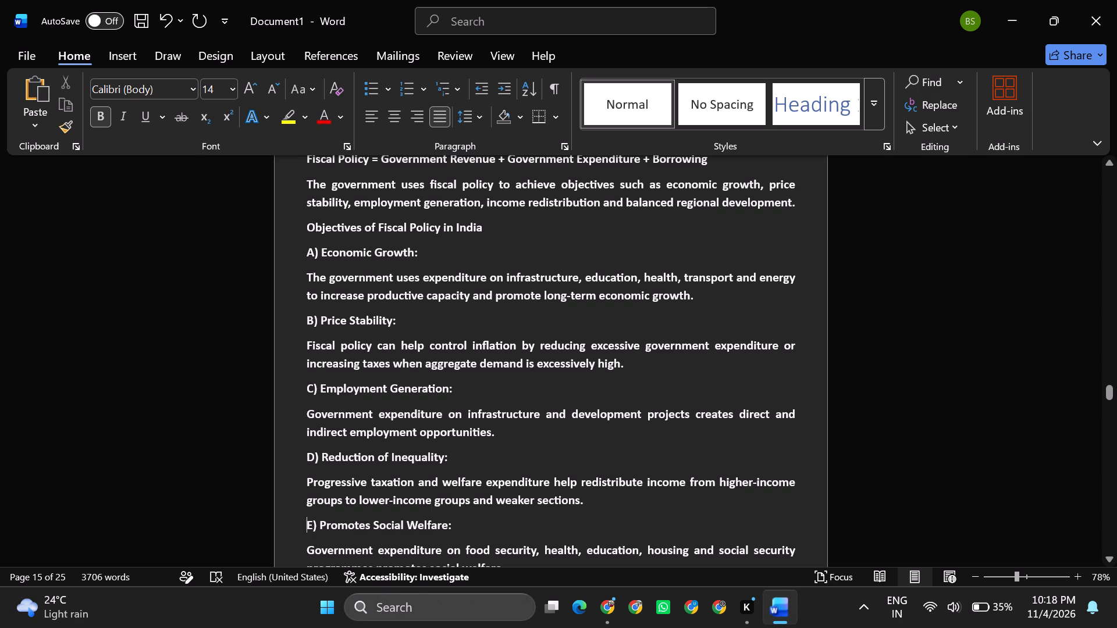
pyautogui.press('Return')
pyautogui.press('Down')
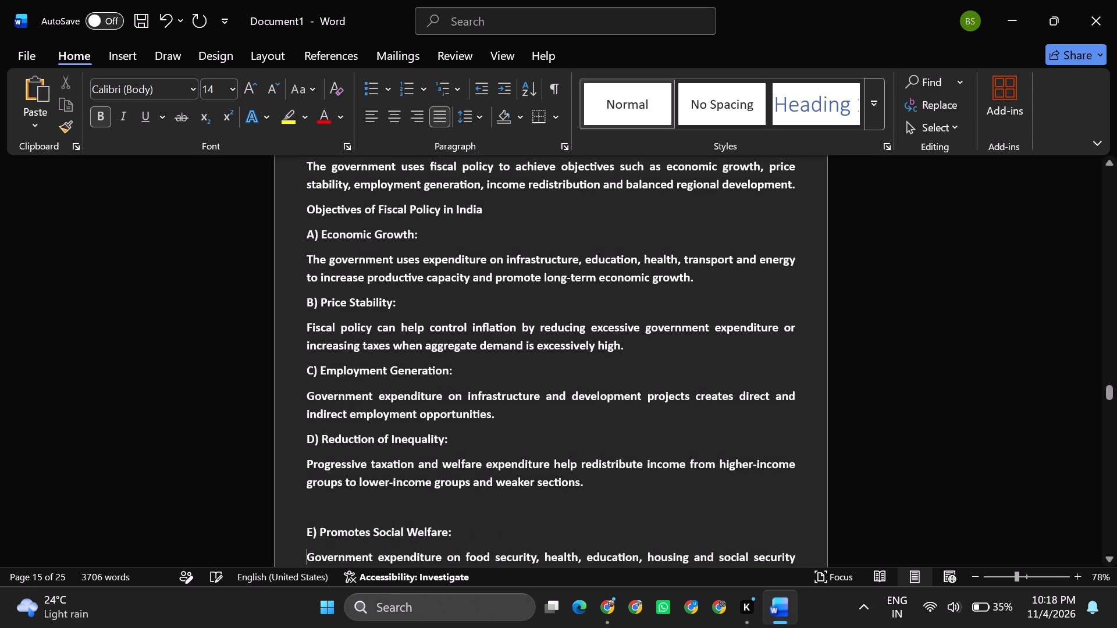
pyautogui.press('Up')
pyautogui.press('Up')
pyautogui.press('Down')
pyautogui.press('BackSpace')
# Remove the blank lines above and below the heading "3. Promotes Social Welfare".
pyautogui.press('Down')
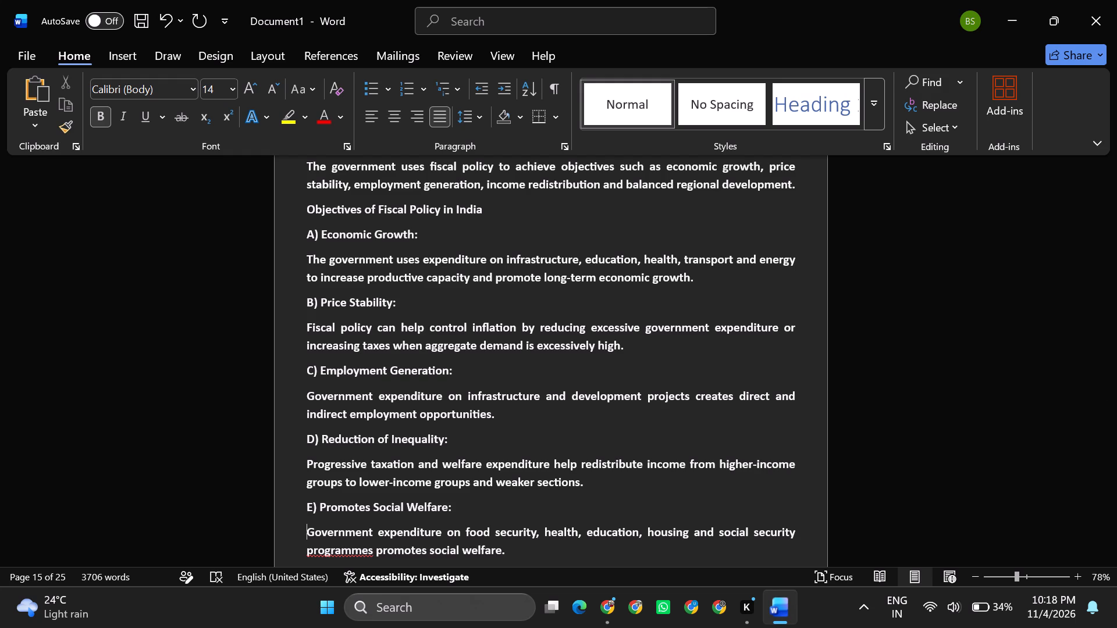
pyautogui.press('Down')
pyautogui.press('Down')
pyautogui.press('Down')
pyautogui.press('BackSpace')
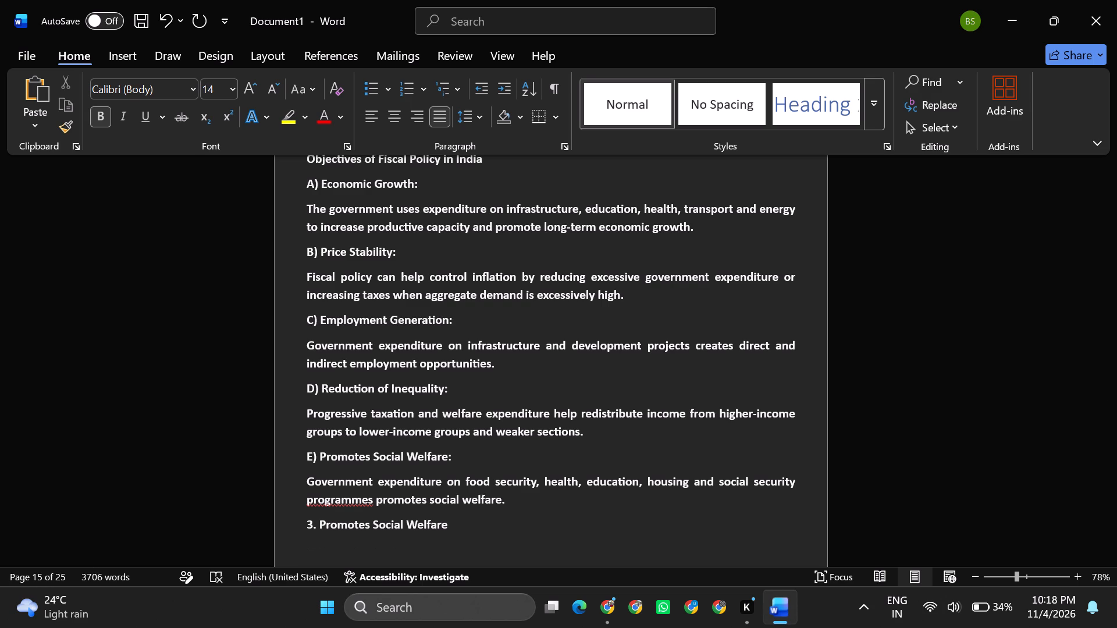
pyautogui.press('Down')
pyautogui.press('Down')
pyautogui.press('Down')
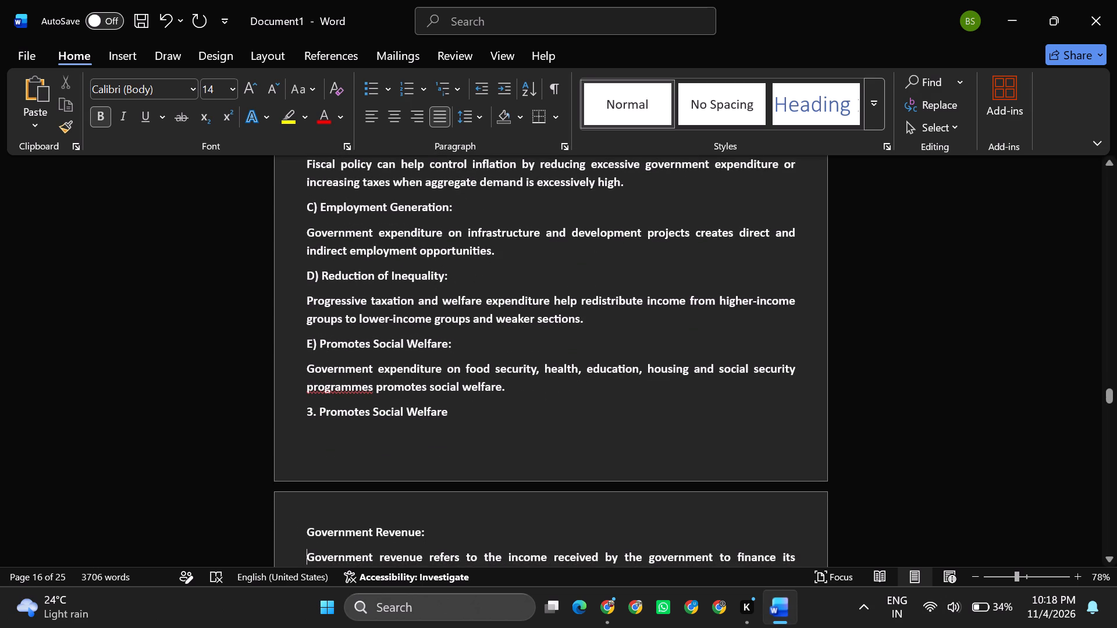
pyautogui.press('Up')
pyautogui.press('BackSpace')
# Remove the blank lines above the subheadings "A) Tax Revenue:" and "B) Non-Tax Revenue:".
pyautogui.press('Down')
pyautogui.press('Down')
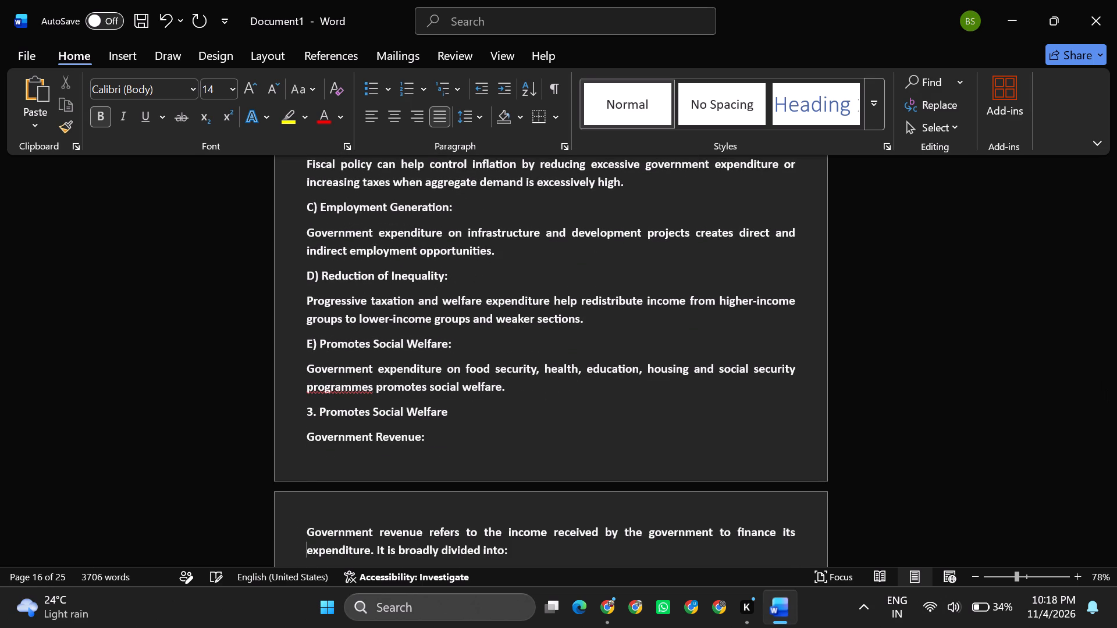
pyautogui.press('Down')
pyautogui.press('Down')
pyautogui.press('BackSpace')
pyautogui.press('Down')
pyautogui.press('Down')
pyautogui.press('Down')
pyautogui.press('Down')
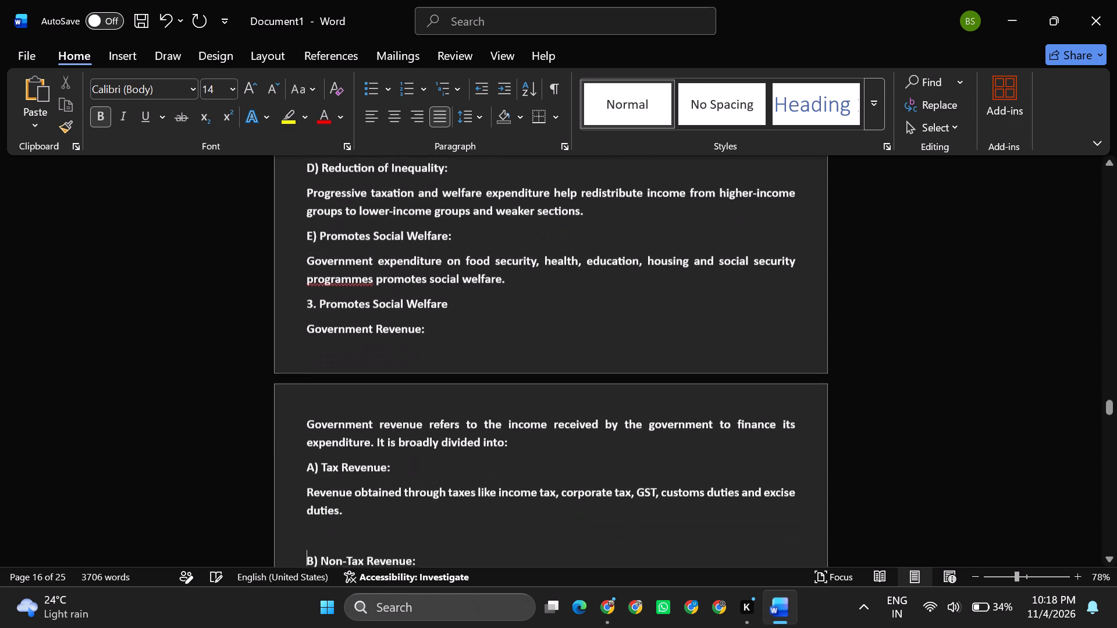
pyautogui.press('BackSpace')
# Remove the blank lines above and below the heading "4. Taxation Policy".
pyautogui.press('Down')
pyautogui.press('Down')
pyautogui.press('Down')
pyautogui.press('Down')
pyautogui.press('BackSpace')
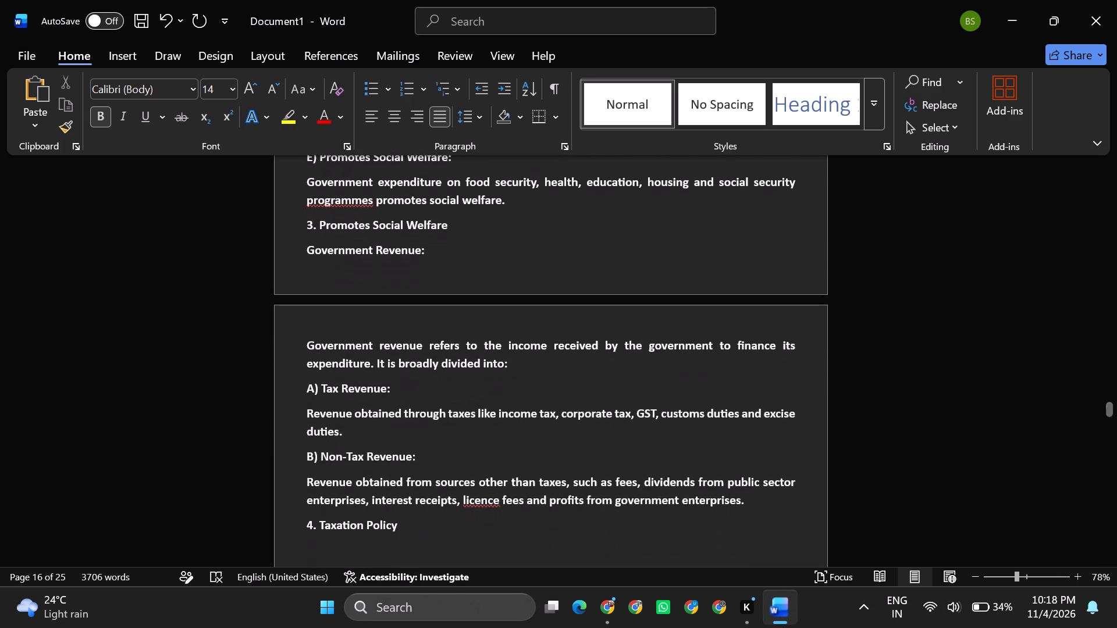
pyautogui.press('Down')
pyautogui.press('Down')
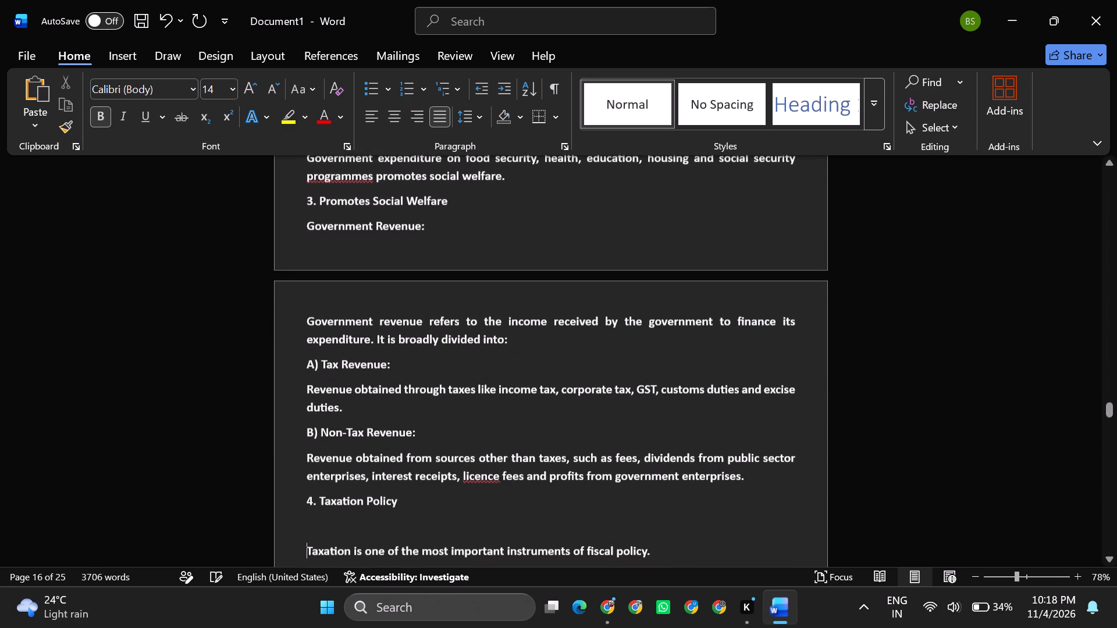
pyautogui.press('BackSpace')
# Remove the blank line above the subheading "A) Direct Taxes:".
pyautogui.press('Down')
pyautogui.press('Down')
pyautogui.press('BackSpace')
# Remove the blank lines above and below the "Examples:" label in the Direct Taxes section.
pyautogui.press('Down')
pyautogui.press('Down')
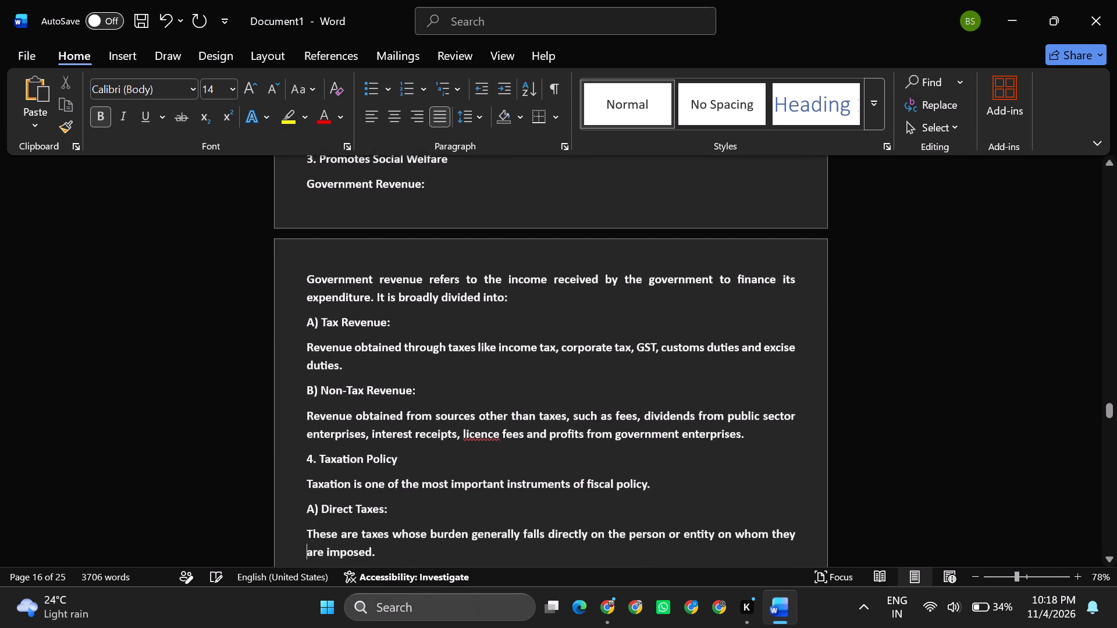
pyautogui.press('Down')
pyautogui.press('Down')
pyautogui.press('BackSpace')
pyautogui.press('Down')
pyautogui.press('Down')
pyautogui.press('BackSpace')
pyautogui.press('Down')
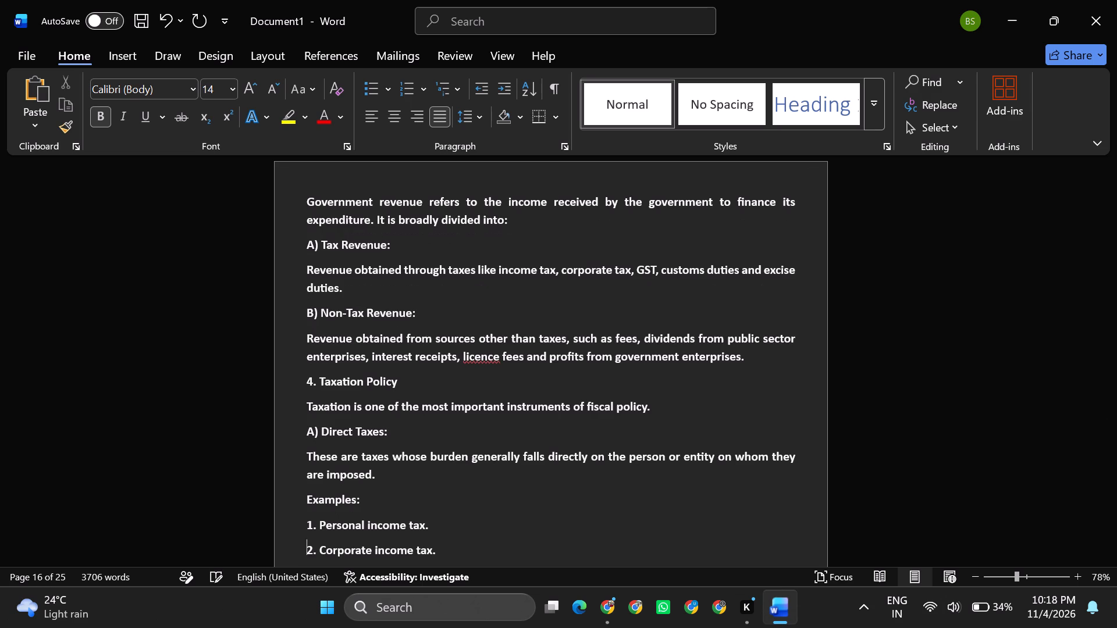
# Remove the blank line above the subheading "B) Indirect Taxes:".
pyautogui.press('Down')
pyautogui.press('Down')
pyautogui.press('BackSpace')
# Remove the blank lines above and below the line "Taxation helps the Government:".
pyautogui.press('Down')
pyautogui.press('Down')
pyautogui.press('Down')
pyautogui.press('Down')
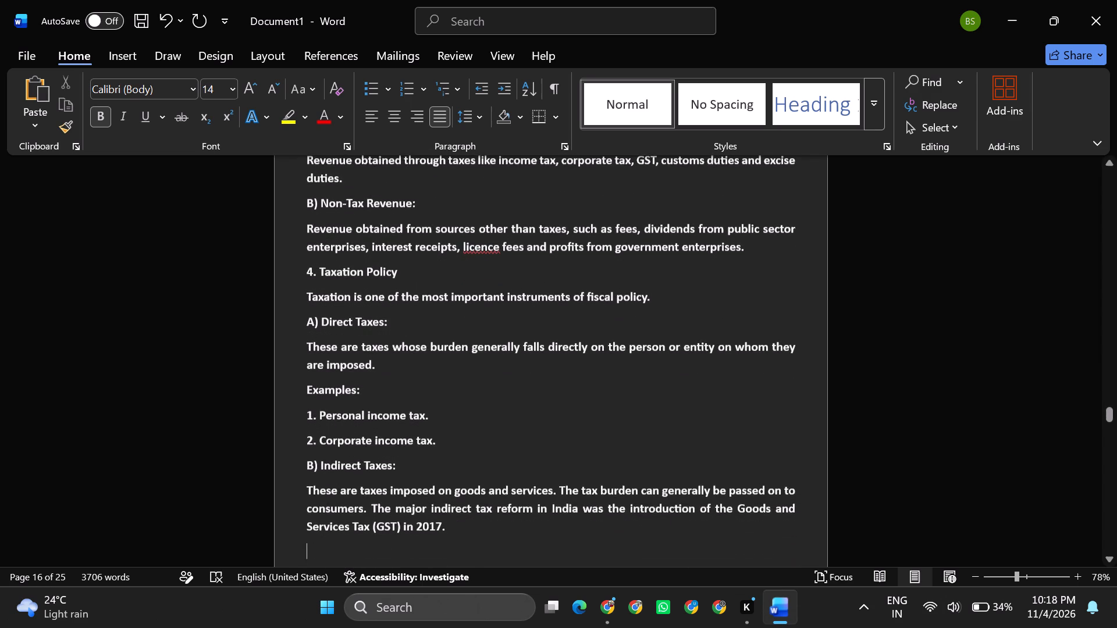
pyautogui.press('Down')
pyautogui.press('BackSpace')
pyautogui.press('Down')
pyautogui.press('Down')
pyautogui.press('BackSpace')
# Remove the blank line below the heading "5. Government Expenditure".
pyautogui.press('Down')
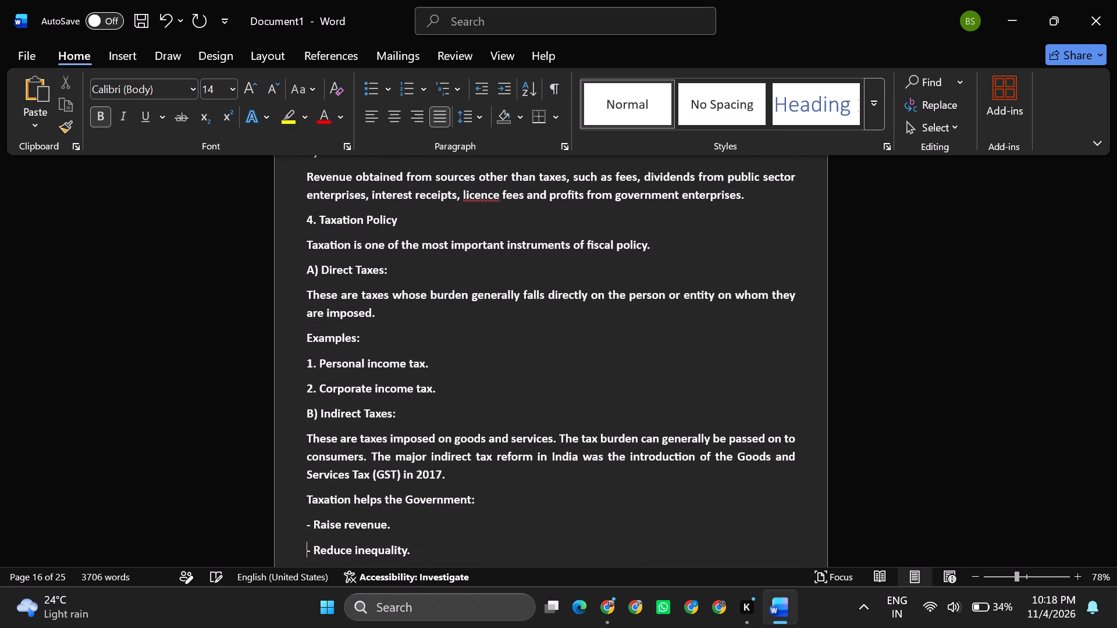
pyautogui.press('Down')
pyautogui.press('Down')
pyautogui.press('Down')
pyautogui.press('Down')
pyautogui.press('Down')
pyautogui.press('Down')
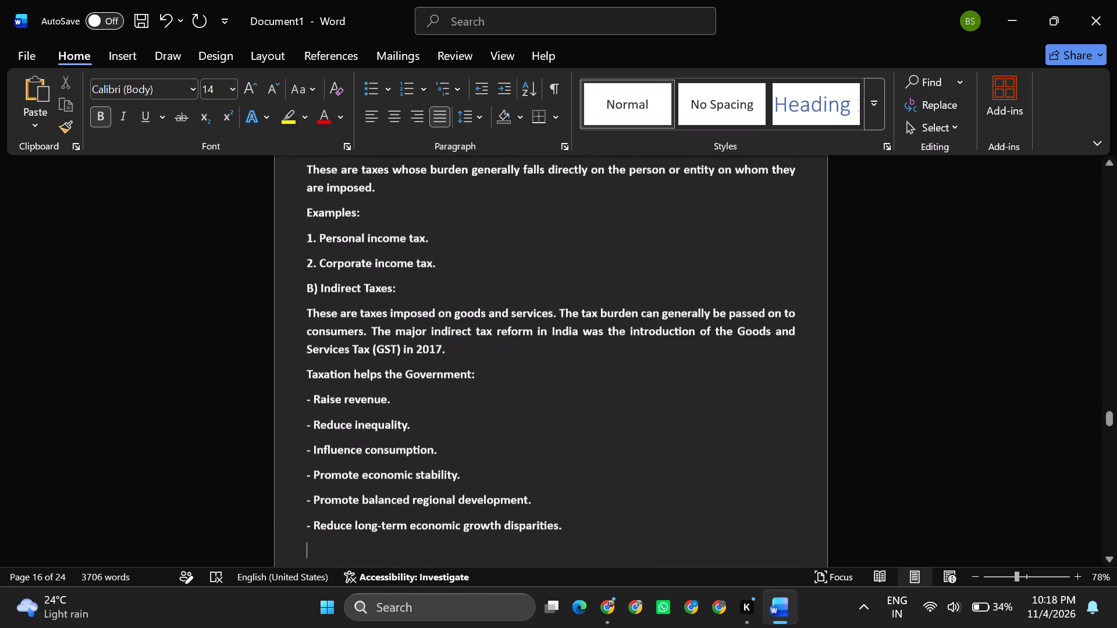
pyautogui.press('Down')
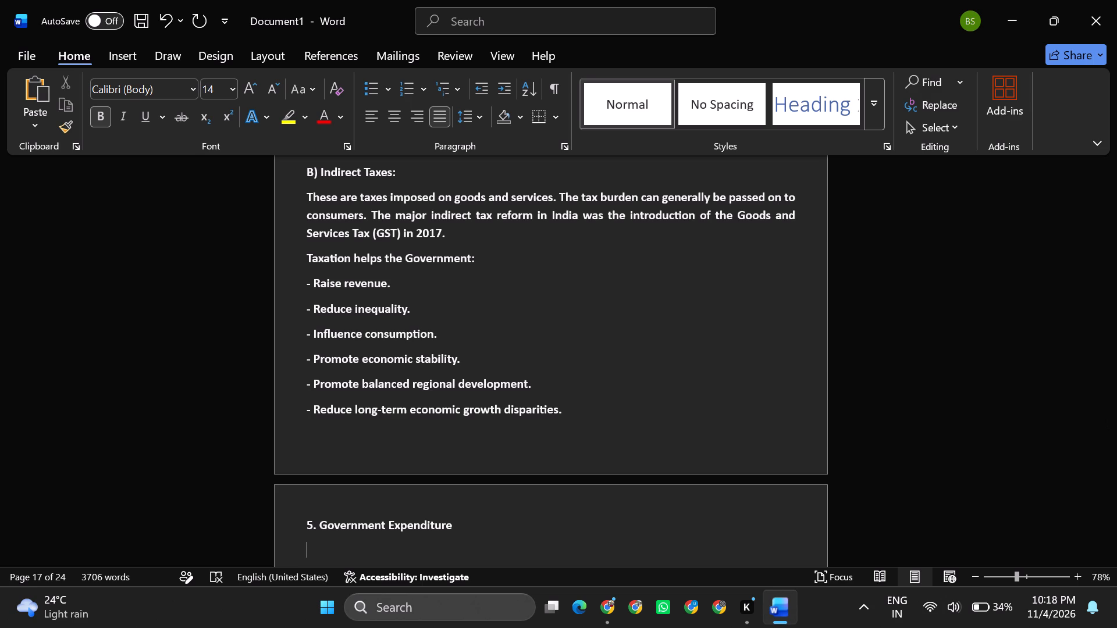
pyautogui.press('Down')
pyautogui.press('Down')
pyautogui.press('Up')
pyautogui.press('BackSpace')
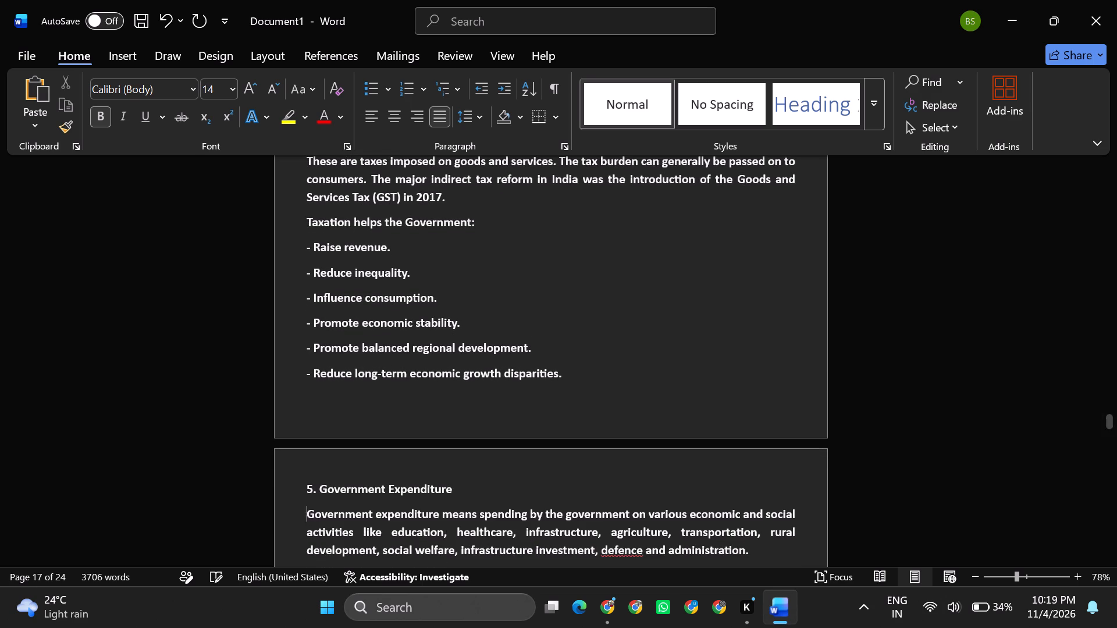
# Remove the blank lines above the subheading "A) Revenue Expenditure:" and above its "Examples:" line.
pyautogui.press('Down')
pyautogui.press('Down')
pyautogui.press('Down')
pyautogui.press('Down')
pyautogui.press('BackSpace')
pyautogui.press('Down')
pyautogui.press('Down')
pyautogui.press('Down')
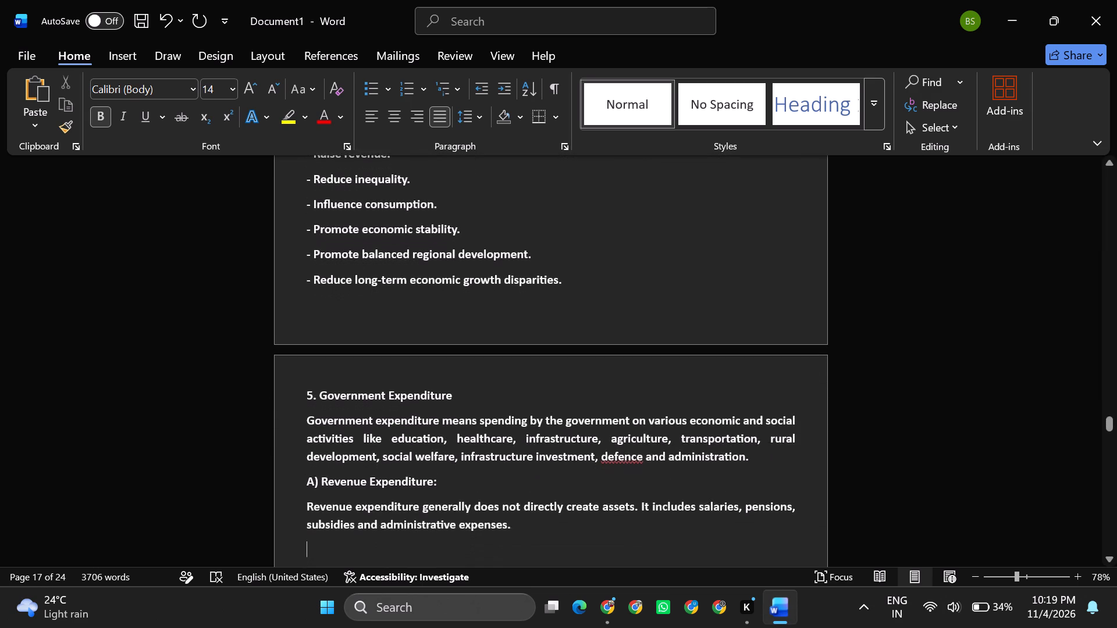
pyautogui.press('Down')
pyautogui.press('BackSpace')
# Remove the blank lines above the subheading "B) Capital Expenditure:" and above its "Examples:" line.
pyautogui.press('Down')
pyautogui.press('Down')
pyautogui.press('Down')
pyautogui.press('Up')
pyautogui.press('BackSpace')
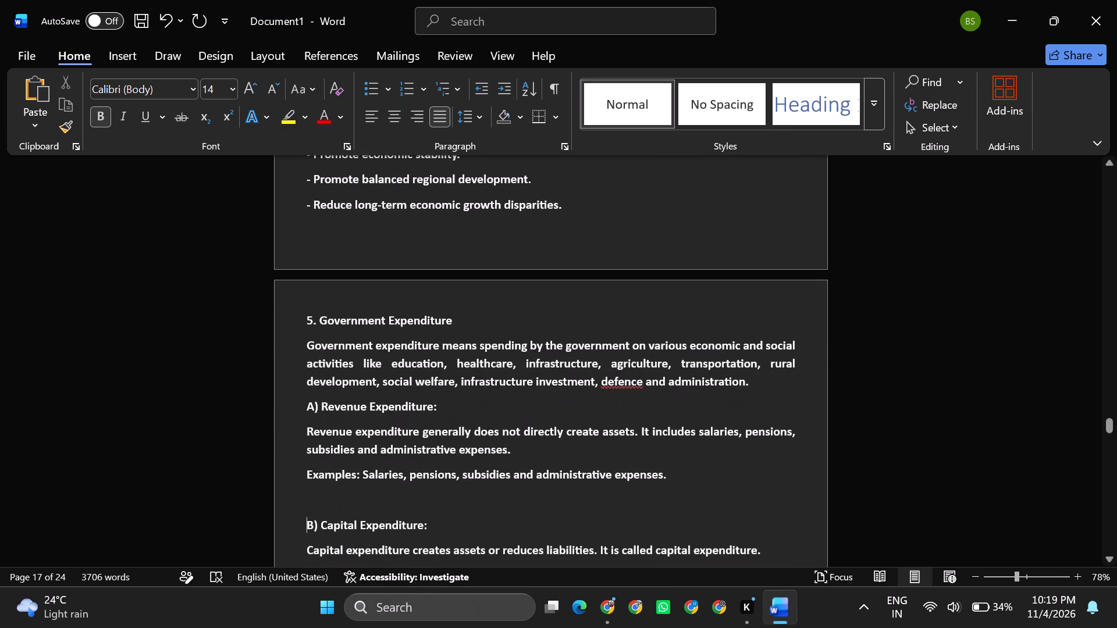
pyautogui.press('Down')
pyautogui.press('Down')
pyautogui.press('Down')
pyautogui.press('BackSpace')
# Remove the blank lines above and below the heading "6. Public Debt".
pyautogui.press('Down')
pyautogui.press('Down')
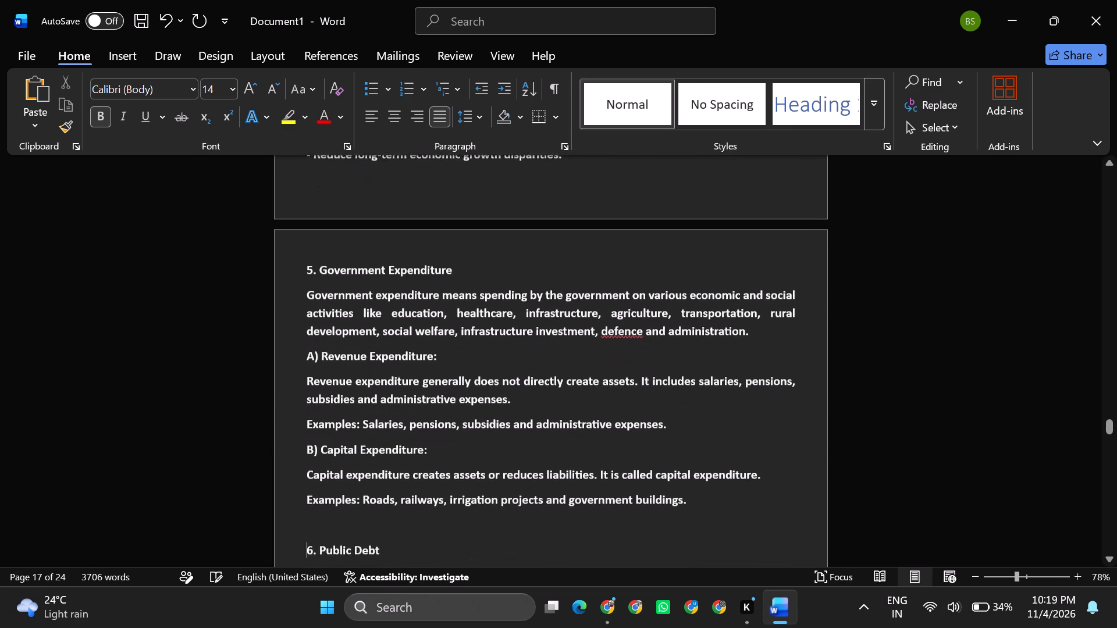
pyautogui.press('Down')
pyautogui.press('Up')
pyautogui.press('BackSpace')
pyautogui.press('Down')
pyautogui.press('Down')
pyautogui.press('Down')
pyautogui.press('BackSpace')
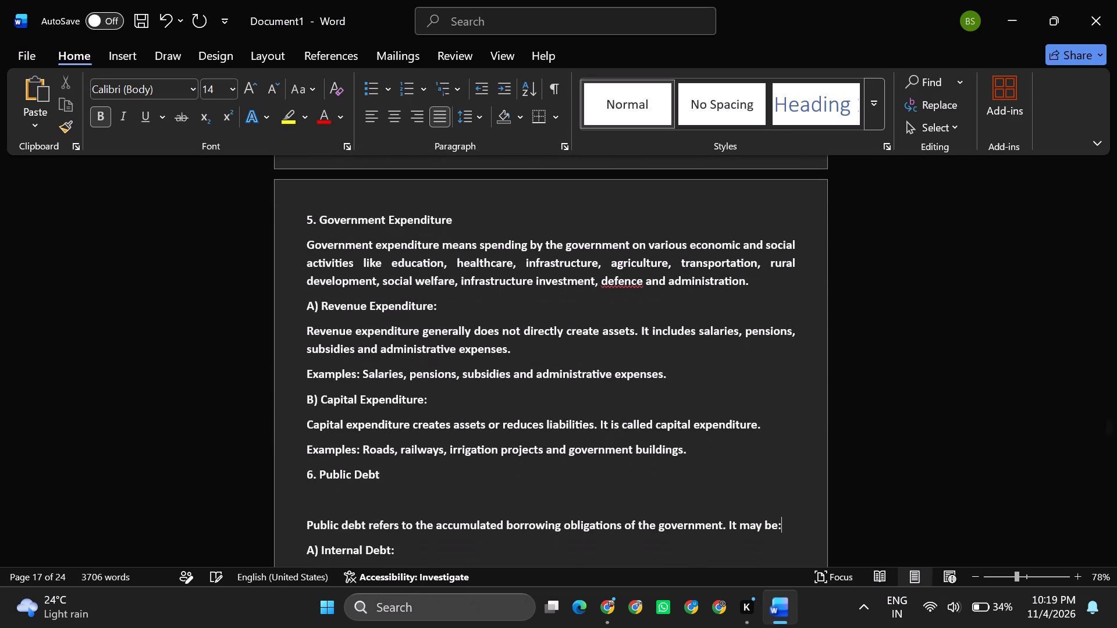
pyautogui.hotkey('ctrl', 'z')
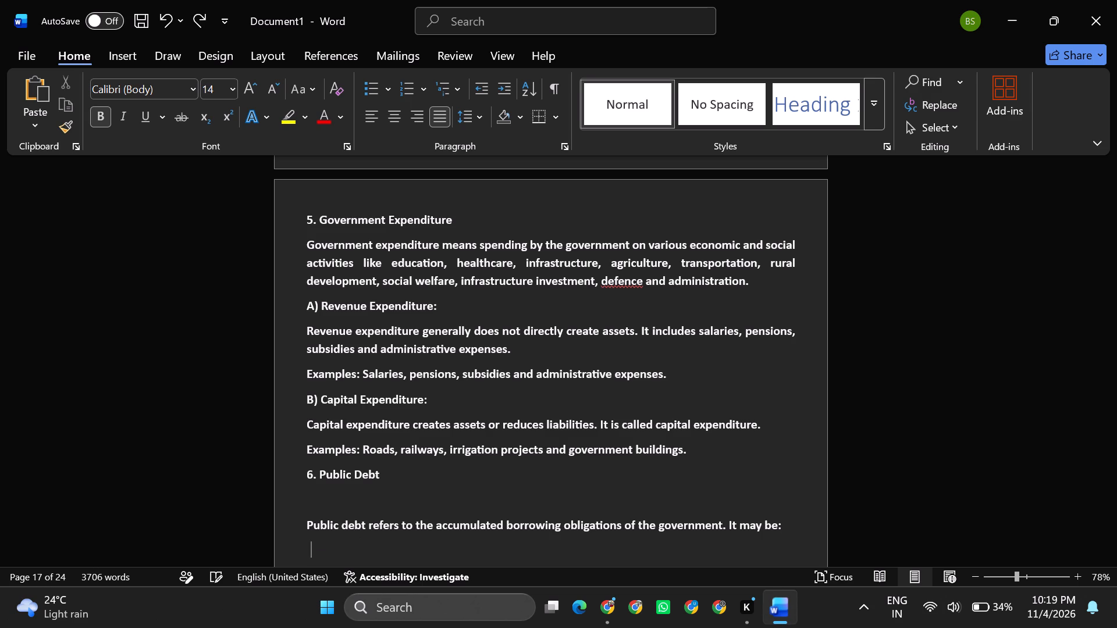
pyautogui.press('Up')
pyautogui.press('BackSpace')
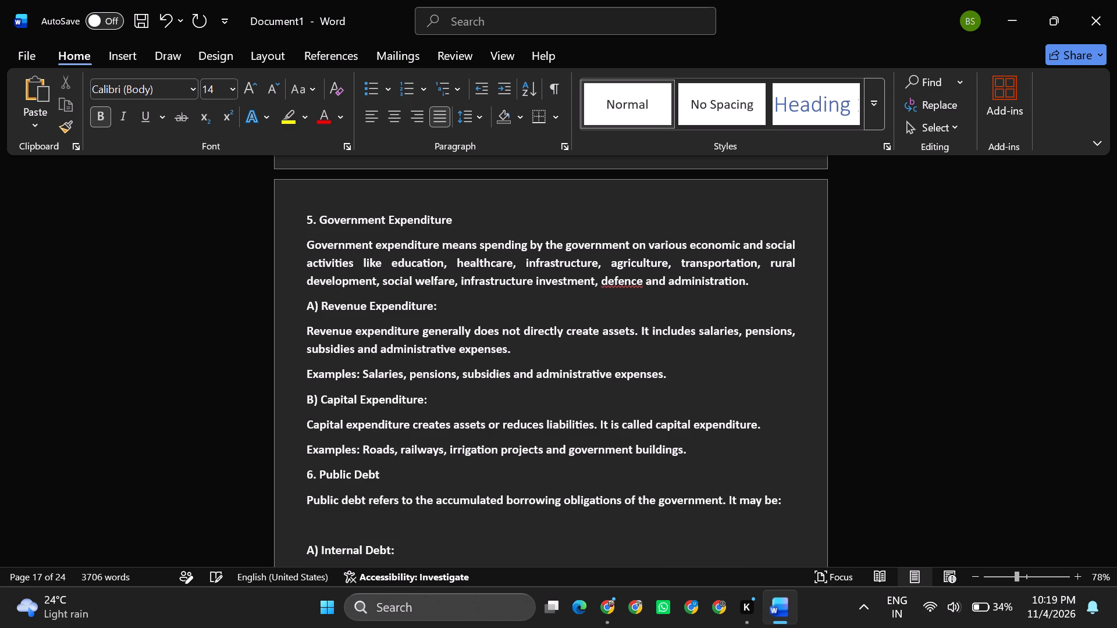
# Remove the blank lines above the subheadings "A) Internal Debt:", "B) External Debt:" and "(C) Other External Sources:".
pyautogui.press('Down')
pyautogui.press('Up')
pyautogui.press('Down')
pyautogui.press('Down')
pyautogui.press('BackSpace')
pyautogui.press('Down')
pyautogui.press('Down')
pyautogui.press('Down')
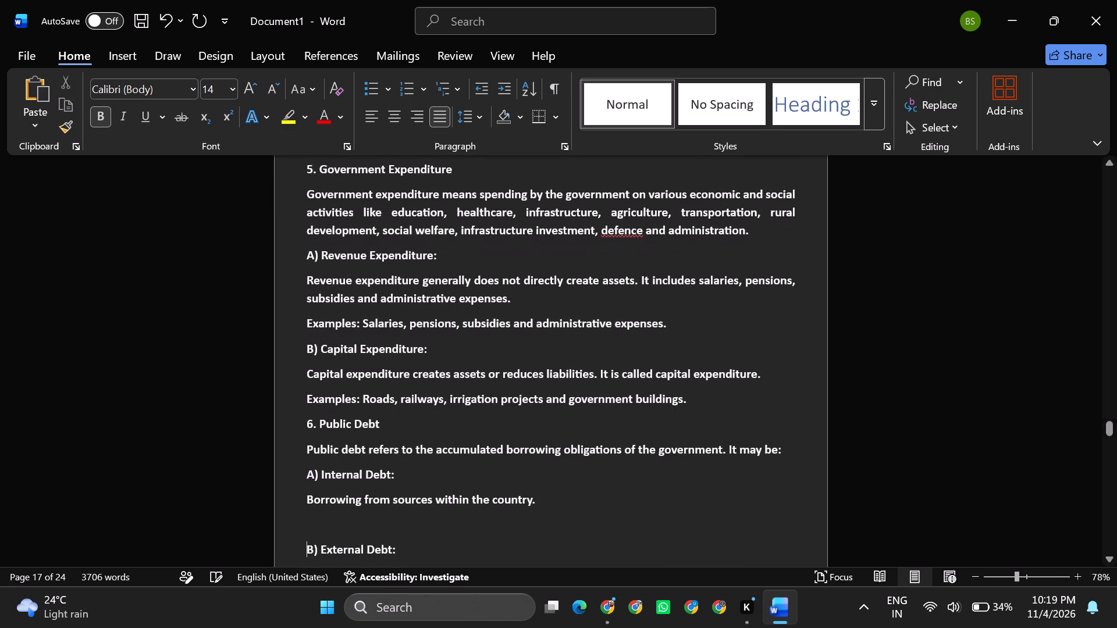
pyautogui.press('BackSpace')
pyautogui.press('Down')
pyautogui.press('Down')
pyautogui.press('Down')
pyautogui.press('BackSpace')
# Remove the blank lines above and below the heading "7. Fiscal Deficit".
pyautogui.press('Down')
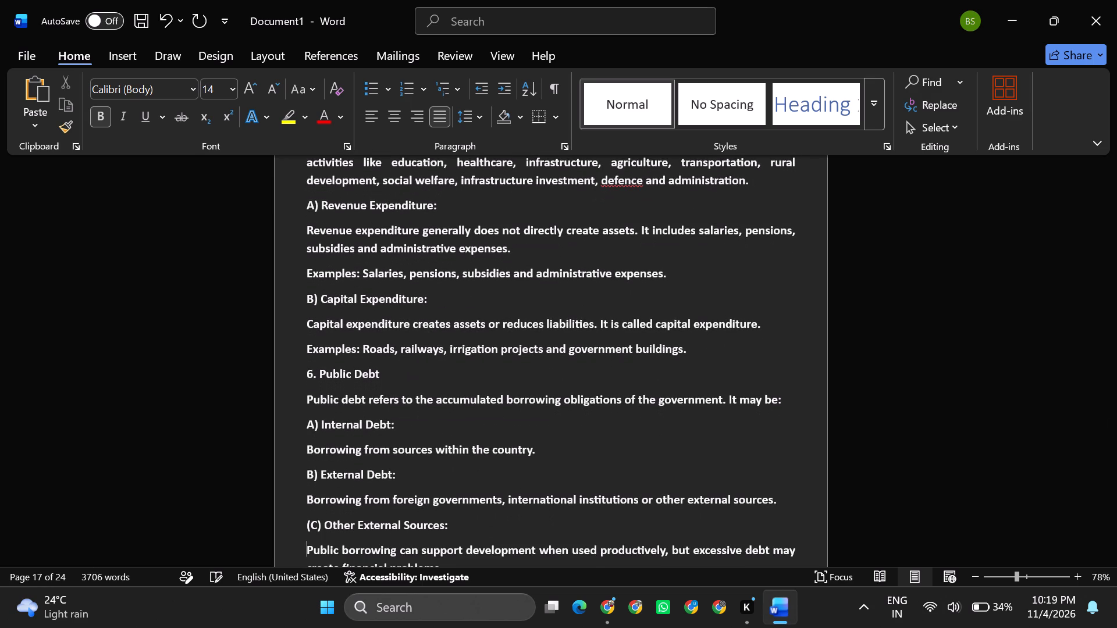
pyautogui.press('Down')
pyautogui.press('Down')
pyautogui.press('Down')
pyautogui.press('BackSpace')
pyautogui.press('Down')
pyautogui.press('Down')
pyautogui.press('Down')
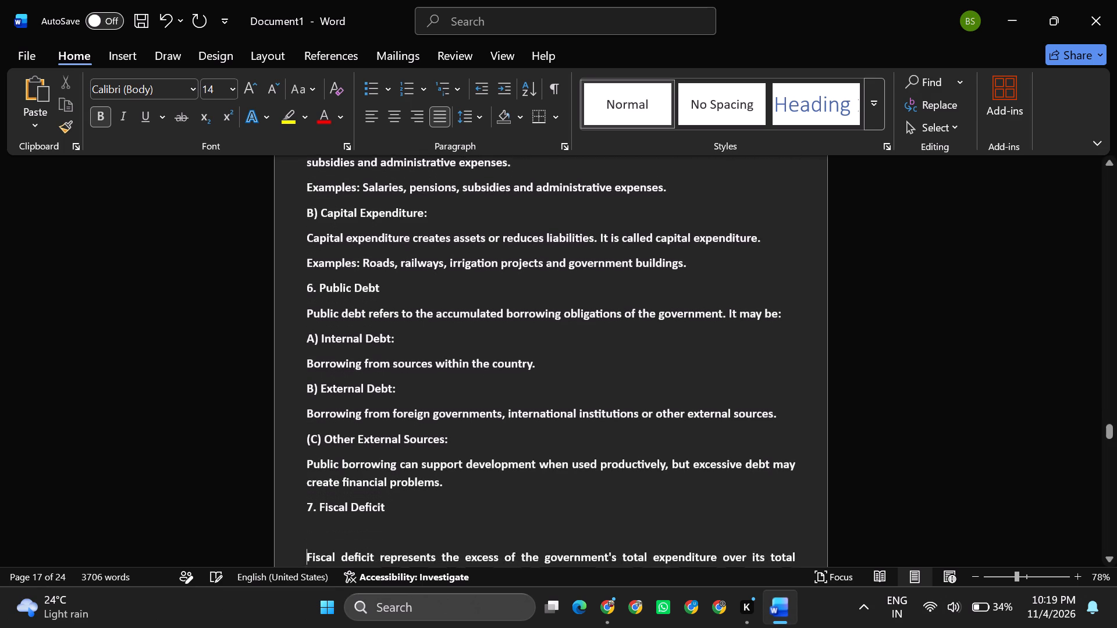
pyautogui.press('Up')
pyautogui.press('BackSpace')
# Remove the blank lines above and below the Fiscal Deficit formula line.
pyautogui.press('Down')
pyautogui.press('Down')
pyautogui.press('Down')
pyautogui.press('BackSpace')
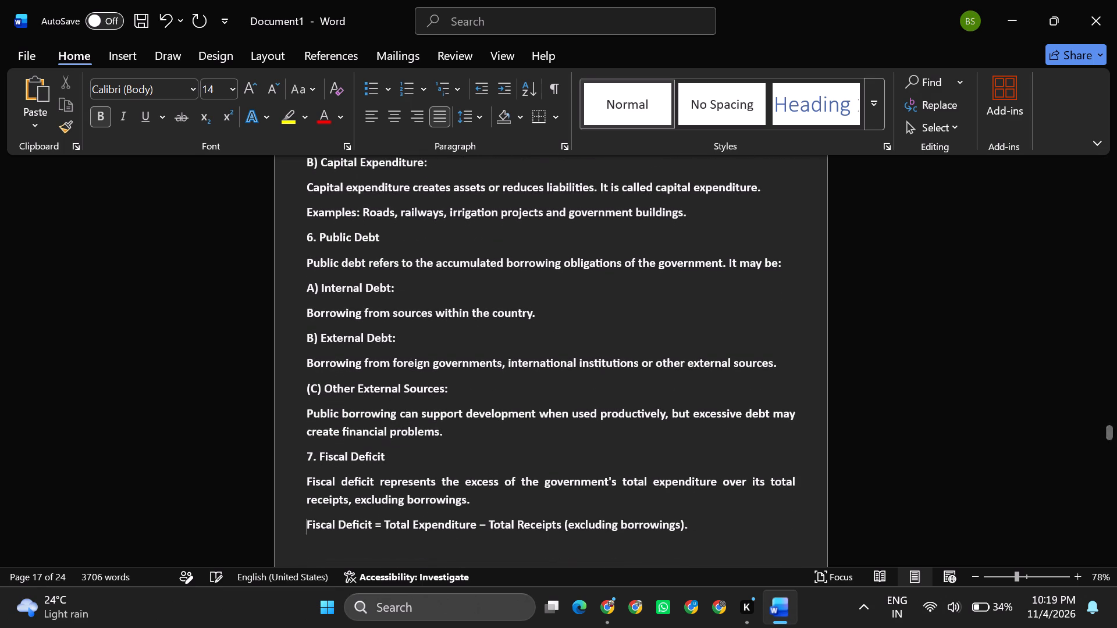
pyautogui.press('Down')
pyautogui.press('Down')
pyautogui.press('BackSpace')
# Remove the blank line above the heading "8. Fiscal Policy and Employment".
pyautogui.press('Down')
pyautogui.press('Down')
pyautogui.press('Down')
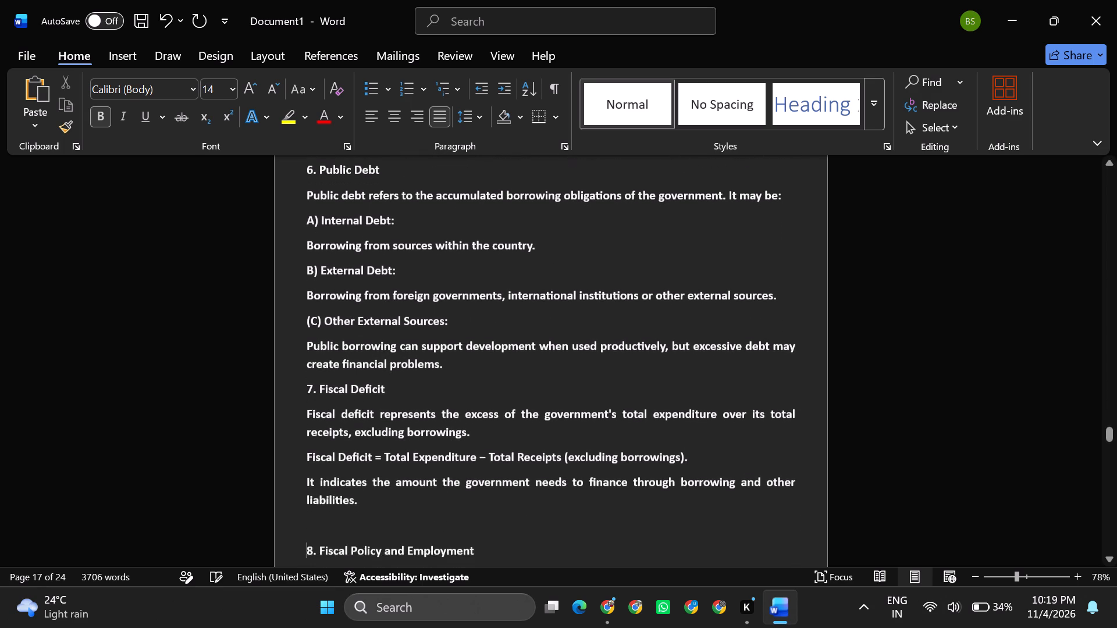
pyautogui.press('BackSpace')
# Remove the blank line above the subheading "B) Indirect Employment:".
pyautogui.press('Down')
pyautogui.press('Down')
pyautogui.press('Down')
pyautogui.press('Up')
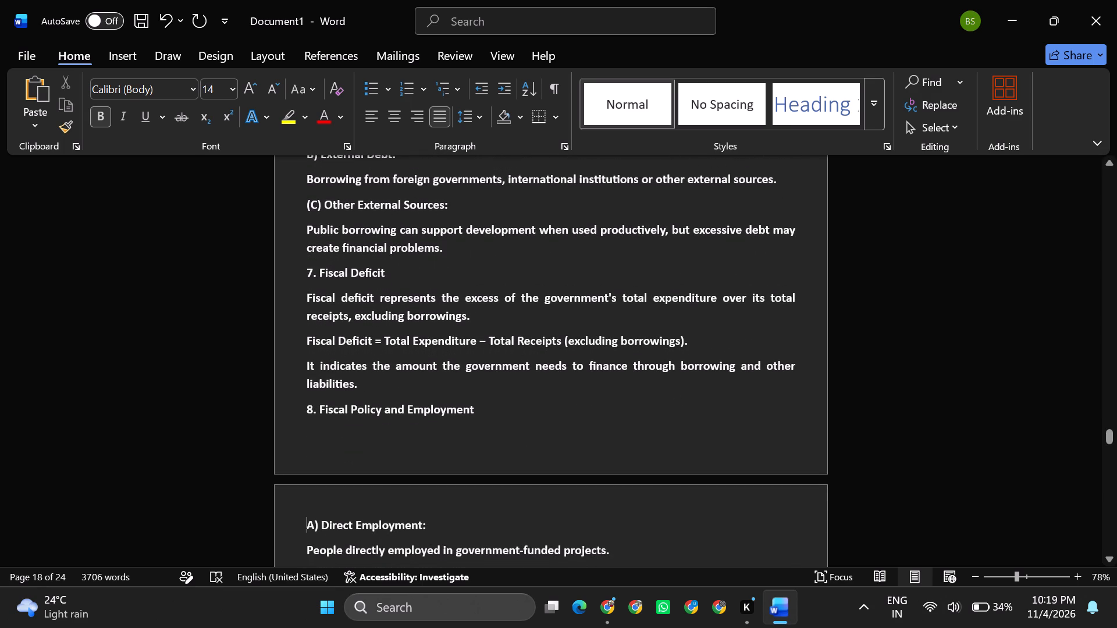
pyautogui.press('Down')
pyautogui.press('Down')
pyautogui.press('Down')
pyautogui.press('Down')
pyautogui.press('Up')
pyautogui.press('BackSpace')
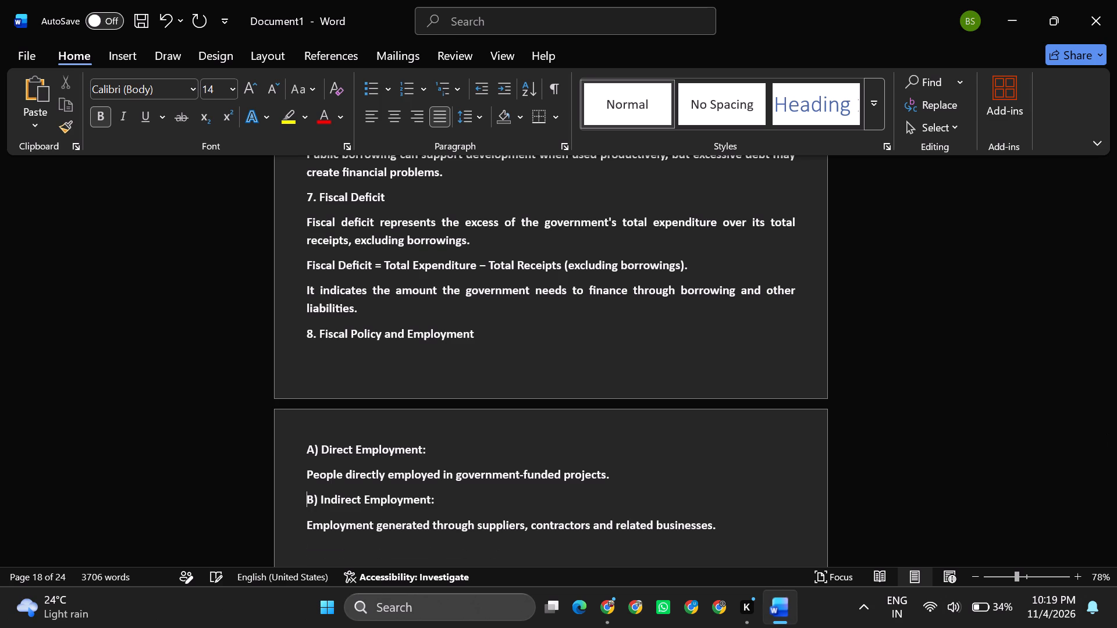
# Remove the blank lines above and below the heading "9. Fiscal Policy and Union Budget".
pyautogui.press('Down')
pyautogui.press('Down')
pyautogui.press('Down')
pyautogui.press('BackSpace')
pyautogui.press('Down')
pyautogui.press('Down')
pyautogui.press('Down')
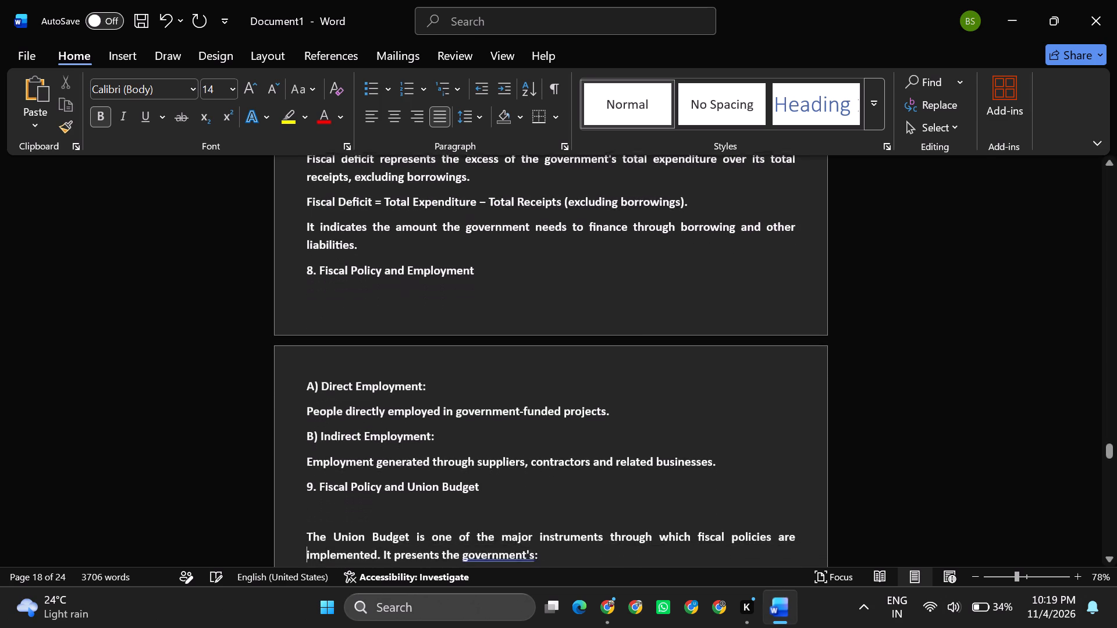
pyautogui.press('BackSpace')
pyautogui.hotkey('ctrl', 'z')
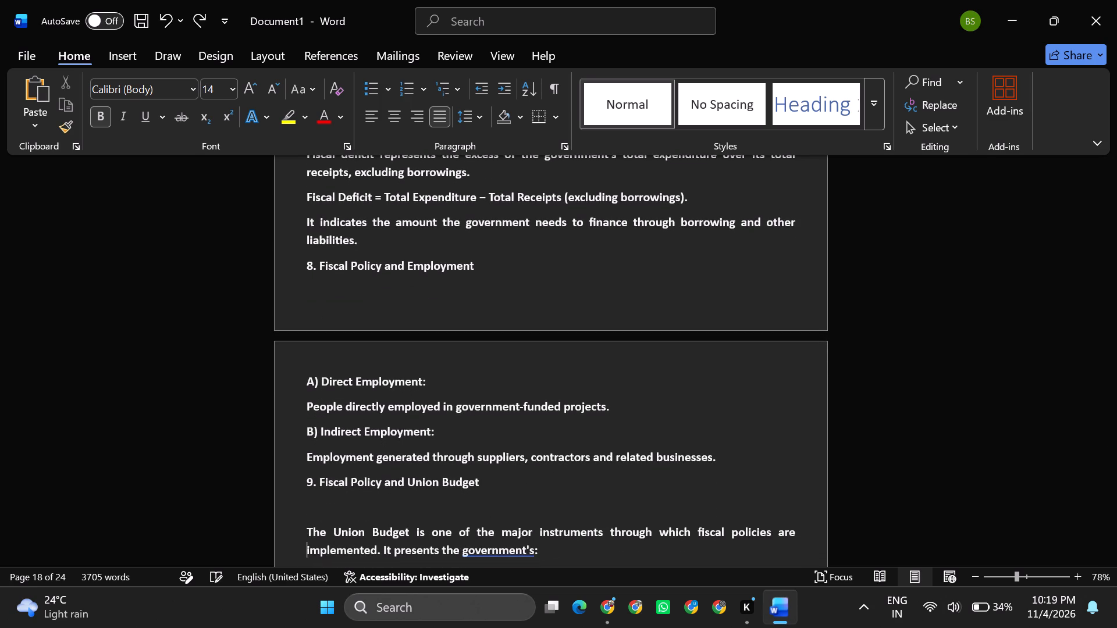
pyautogui.press('Up')
pyautogui.press('BackSpace')
# Remove the blank line above the list item "- Revenue proposals." in the Union Budget section.
pyautogui.press('Down')
pyautogui.press('Down')
pyautogui.press('Down')
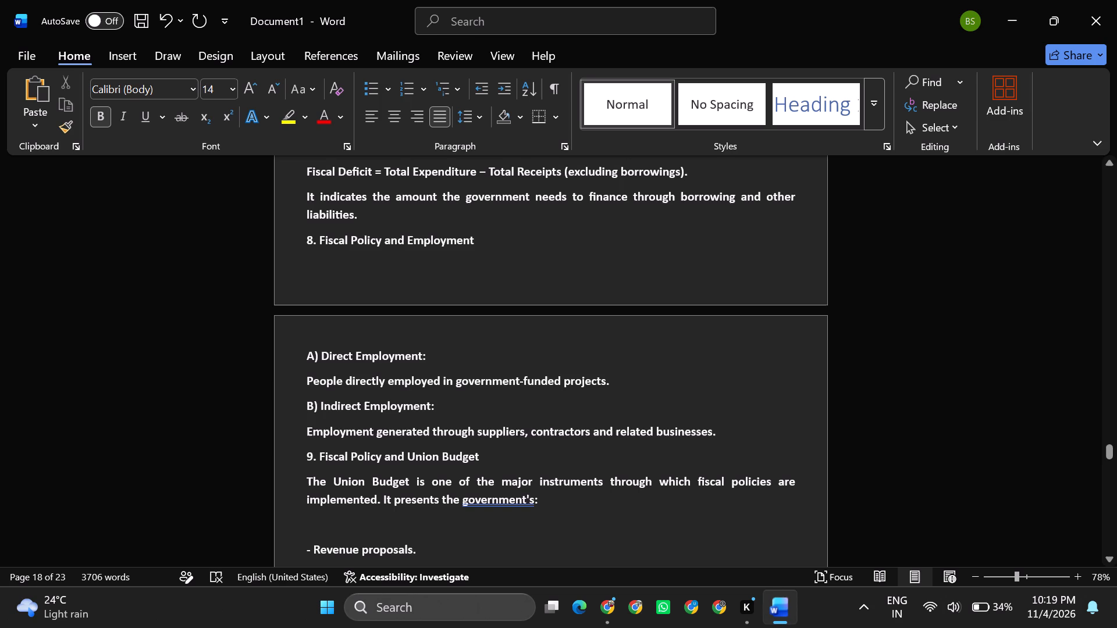
pyautogui.press('BackSpace')
# Remove the blank lines above and below the heading "10. Importance of Fiscal Policy in India".
pyautogui.press('Down')
pyautogui.press('Down')
pyautogui.press('Down')
pyautogui.press('Down')
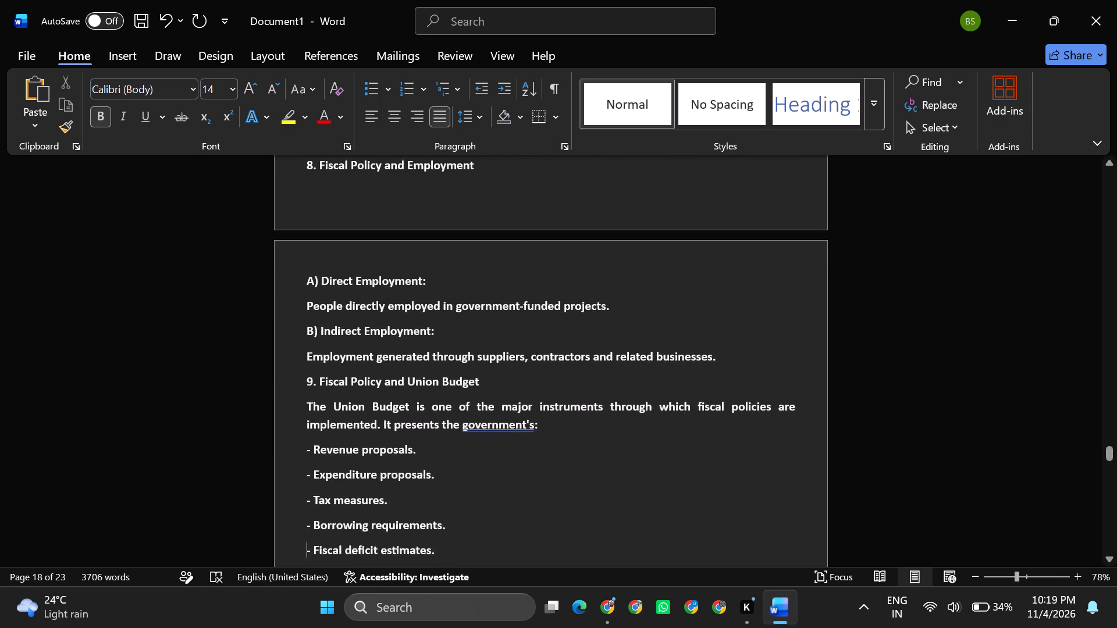
pyautogui.press('Down')
pyautogui.press('Down')
pyautogui.press('BackSpace')
pyautogui.press('Down')
pyautogui.press('Down')
pyautogui.press('Down')
pyautogui.press('Up')
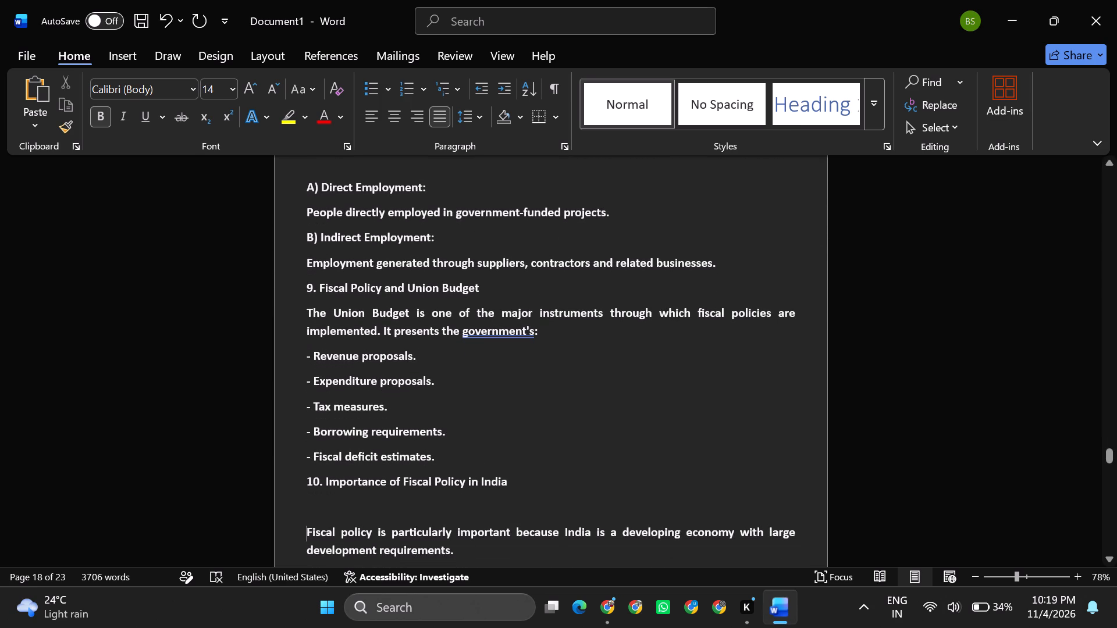
pyautogui.press('BackSpace')
# Remove the blank line above the sentence "It helps the government as follows:".
pyautogui.press('Down')
pyautogui.press('BackSpace')
pyautogui.press('Down')
pyautogui.press('Down')
pyautogui.press('Down')
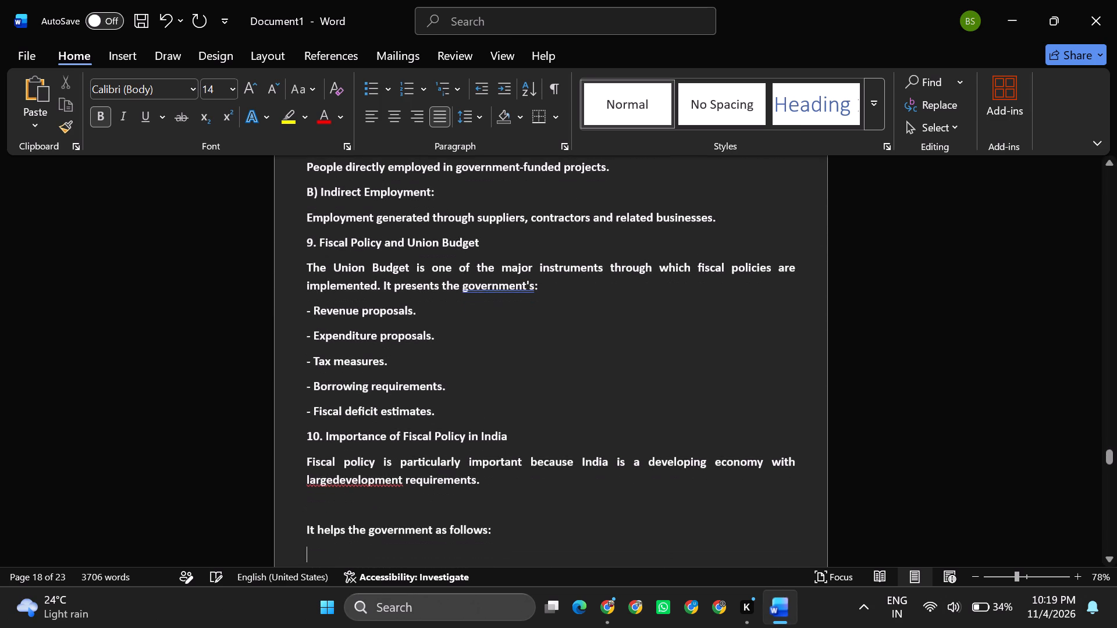
pyautogui.press('Up')
pyautogui.press('Left')
pyautogui.press('Left')
pyautogui.press('Left')
pyautogui.press('Left')
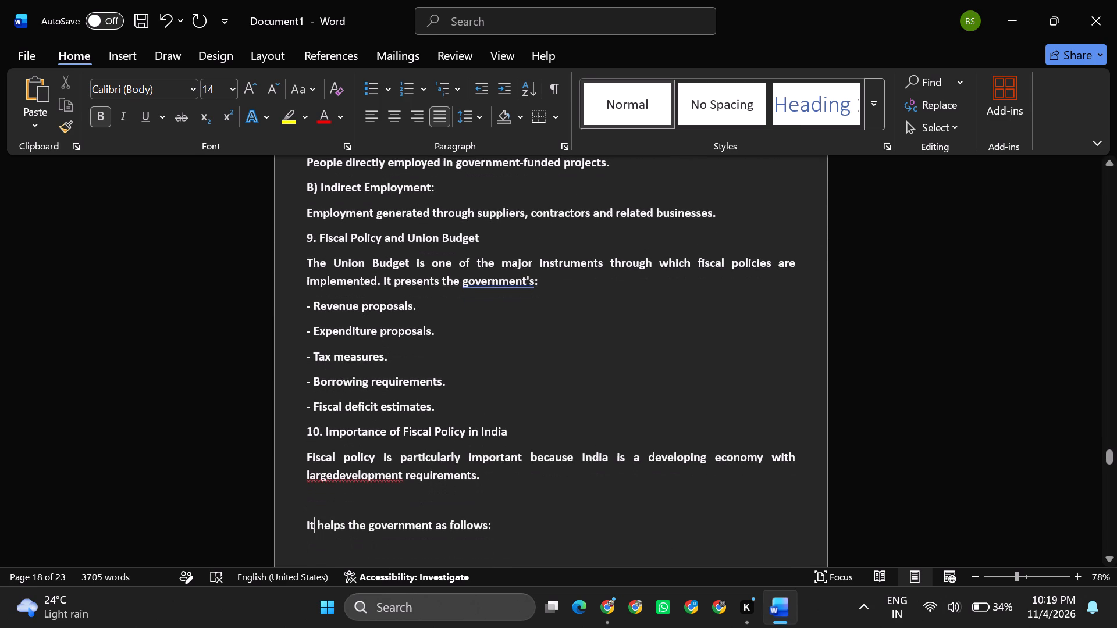
pyautogui.press('Left')
pyautogui.press('Left')
pyautogui.press('BackSpace')
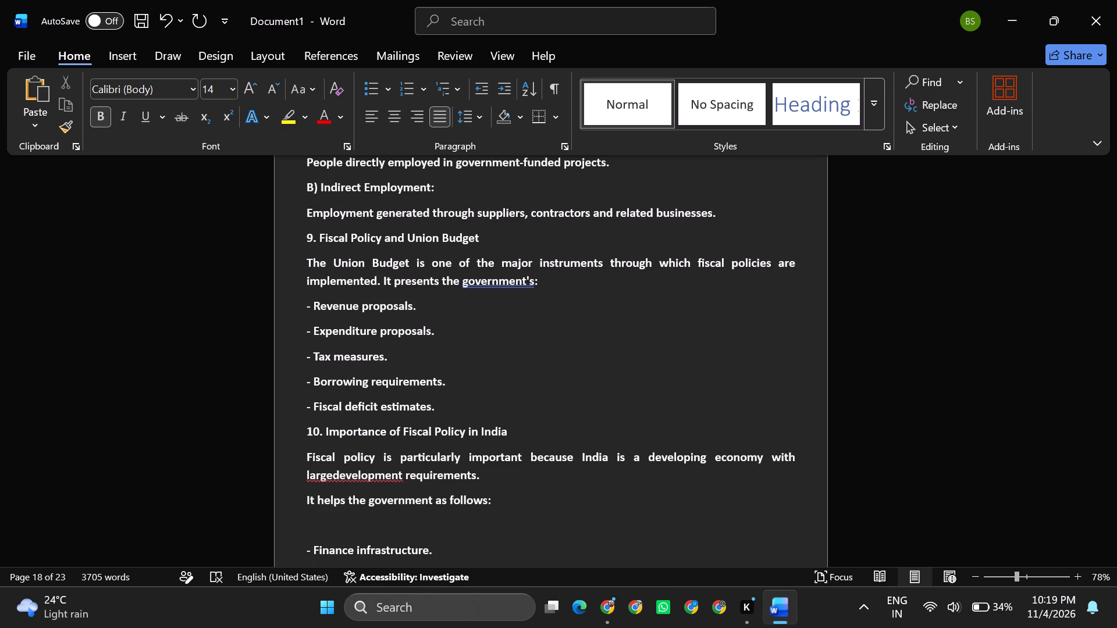
# Insert the missing space between "large" and "development" in the first paragraph under heading 10.
pyautogui.press('Up')
pyautogui.click(334, 466)
pyautogui.press('Down')
pyautogui.press('space')
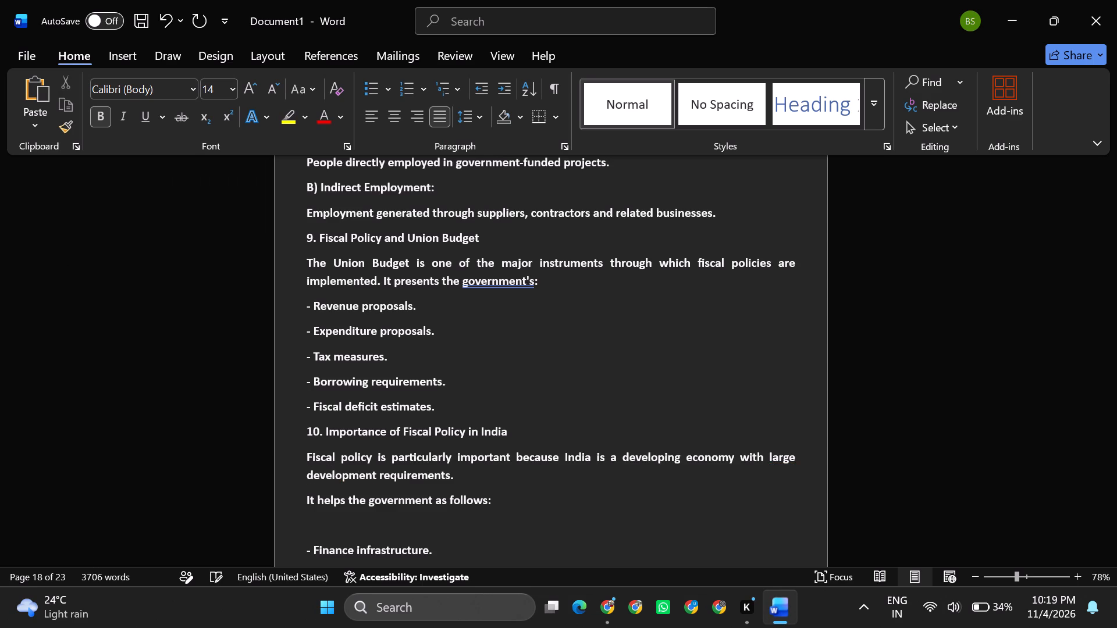
# Remove the blank line above the list item "- Finance infrastructure.".
pyautogui.press('Right')
pyautogui.press('Down')
pyautogui.press('Left')
pyautogui.press('Left')
pyautogui.press('Down')
pyautogui.press('Down')
pyautogui.press('BackSpace')
# Remove the blank line above the paragraph starting "In India, fiscal policy is closely connected with the Union Budget".
pyautogui.press('Down')
pyautogui.press('Down')
pyautogui.press('Down')
pyautogui.press('Down')
pyautogui.press('Down')
pyautogui.press('Down')
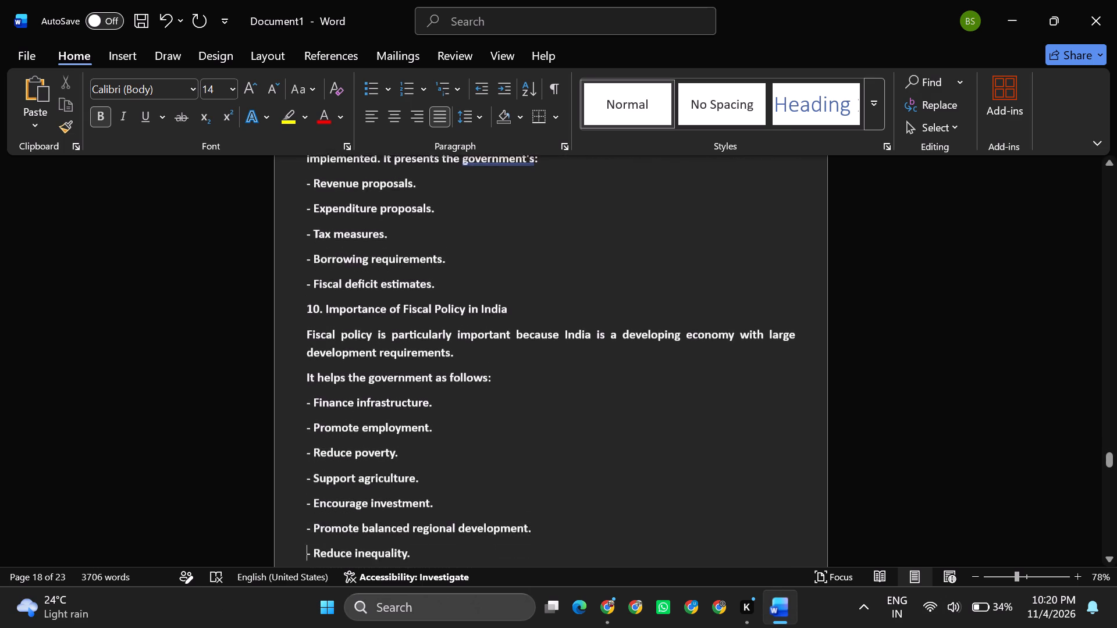
pyautogui.press('Down')
pyautogui.press('Down')
pyautogui.press('Down')
pyautogui.press('BackSpace')
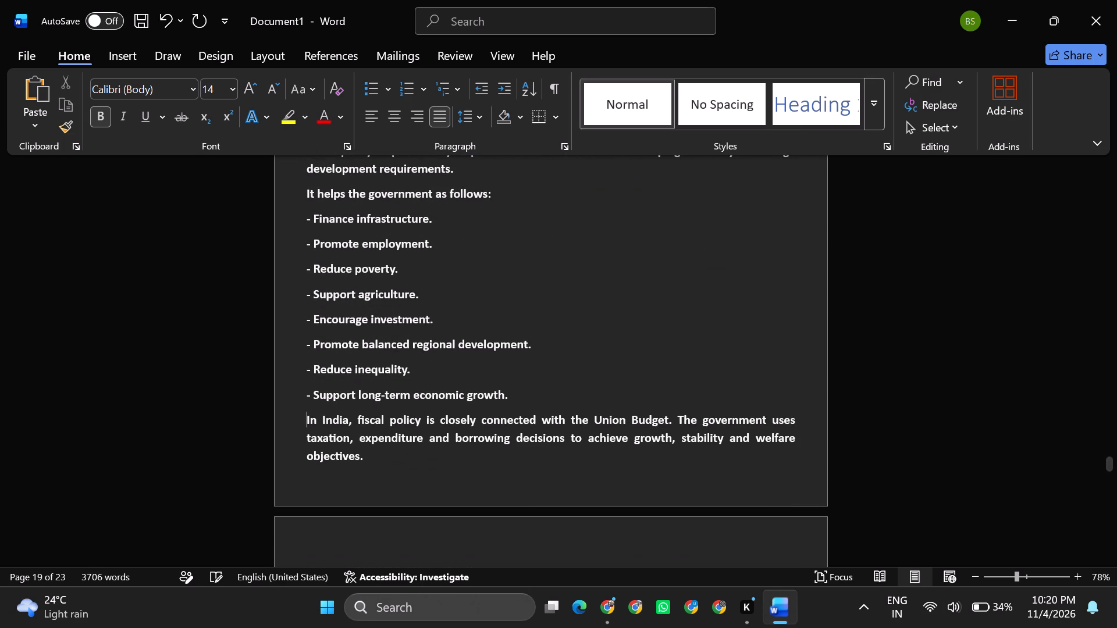
# Insert a triple divider line above the question "Explain the monitoring policy in India?".
pyautogui.press('Down')
pyautogui.press('Down')
pyautogui.press('Down')
pyautogui.press('Down')
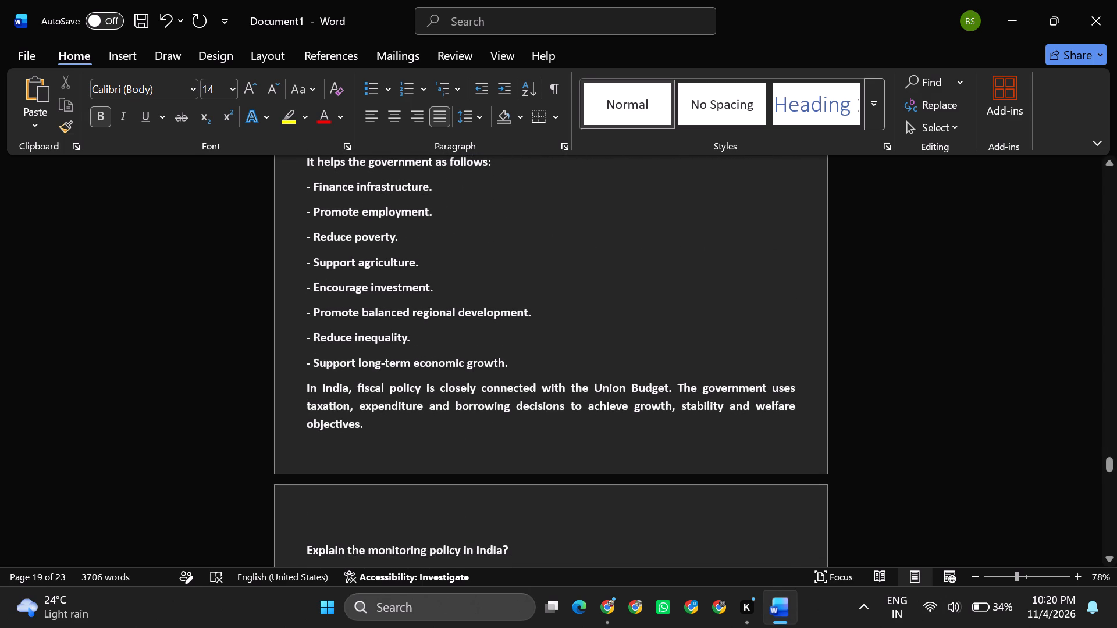
pyautogui.write('===')
pyautogui.press('Return')
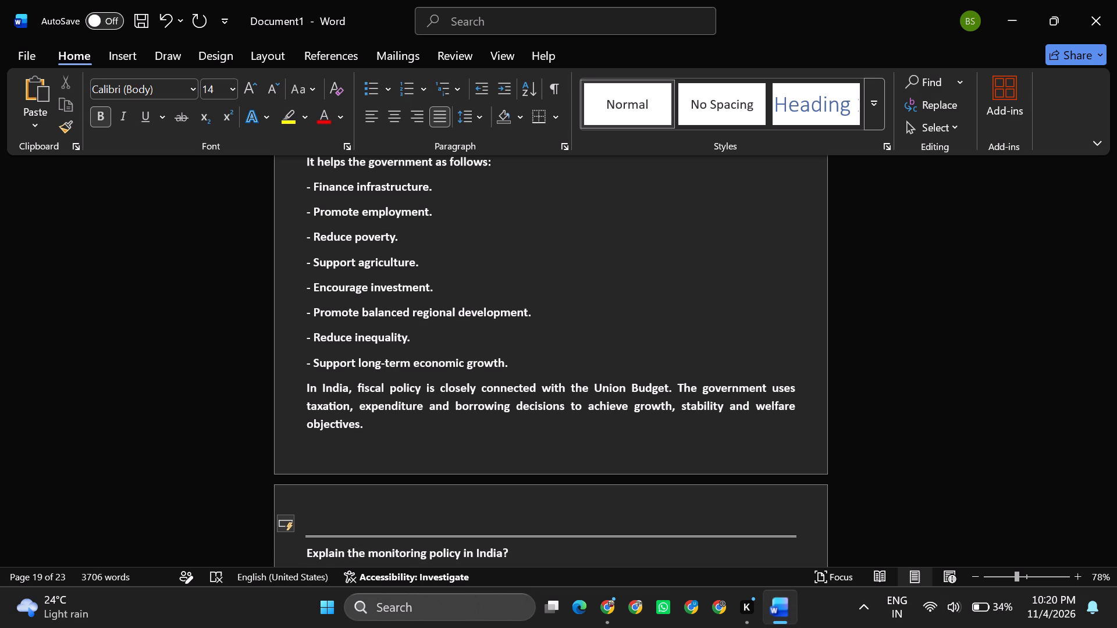
# Label the question "Explain the monitoring policy in India?" with the prefix "(IMP) 6. ".
pyautogui.write('(IMP')
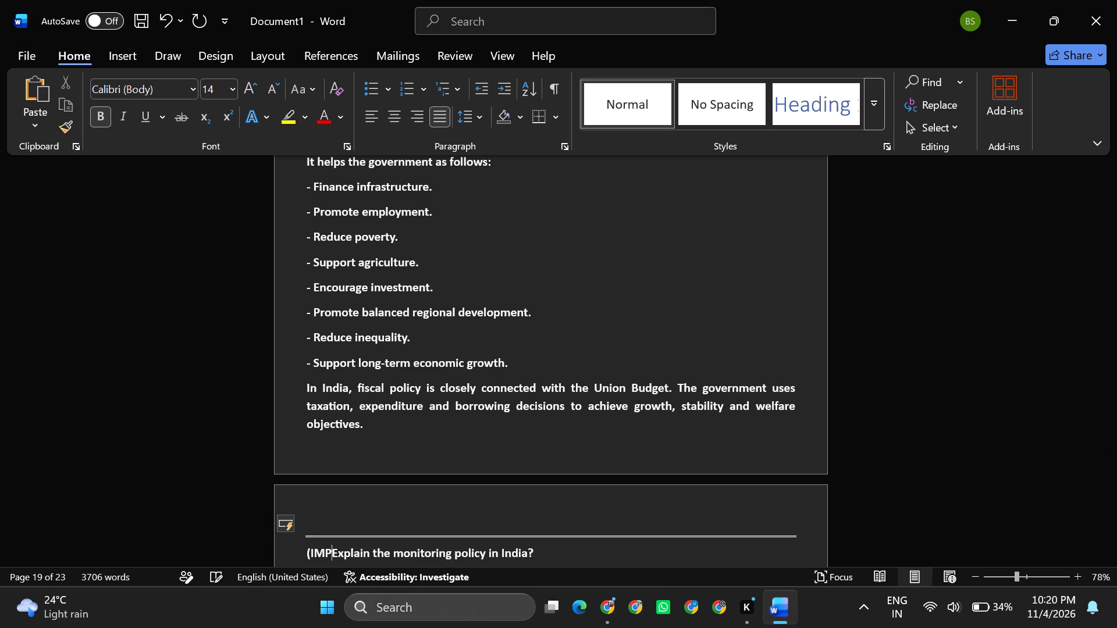
pyautogui.hotkey('shift', ')')
pyautogui.press('space')
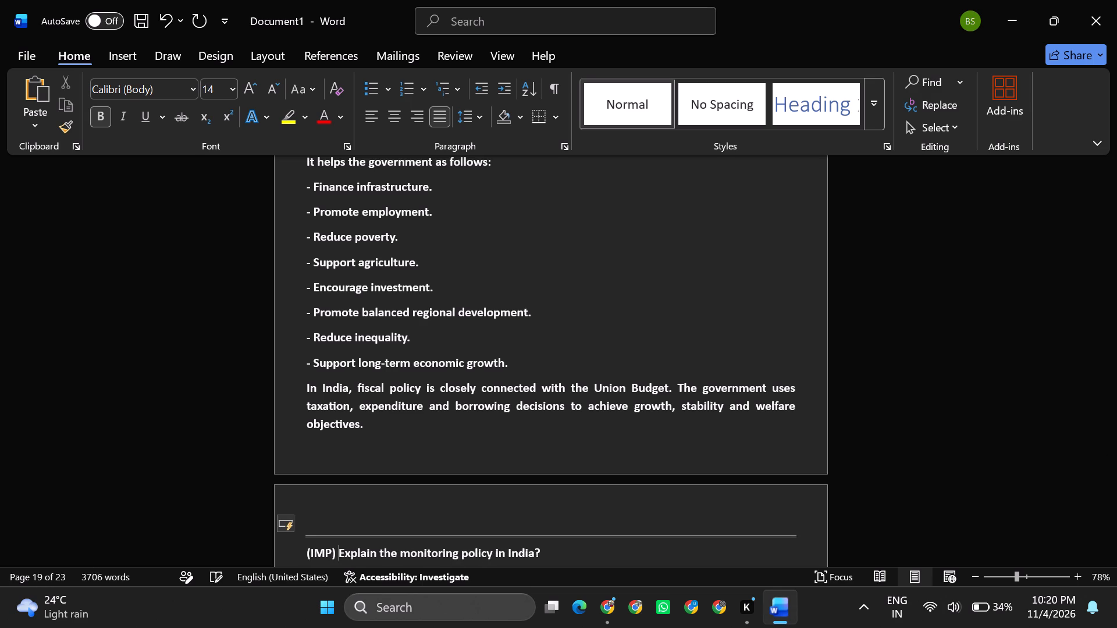
pyautogui.press('6')
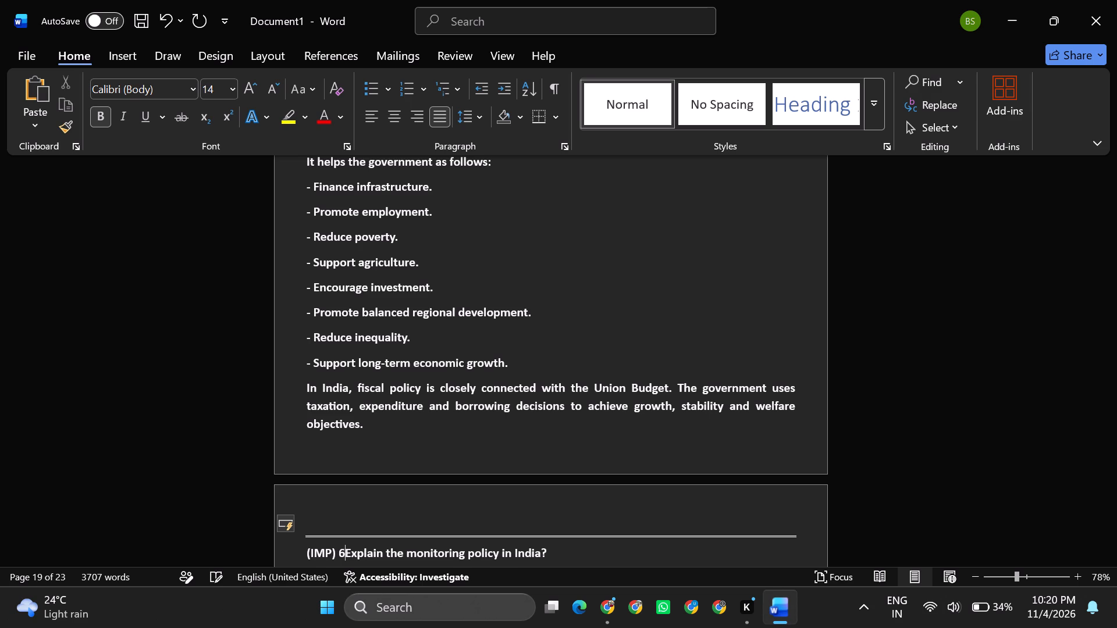
pyautogui.write('.')
pyautogui.press('space')
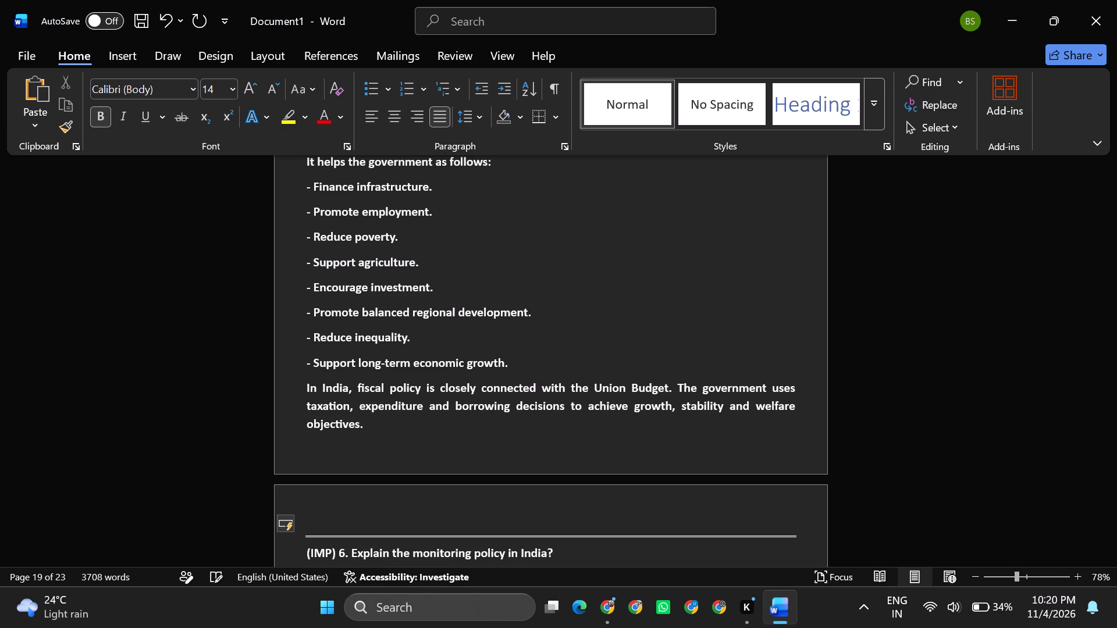
# Delete the "6. Monetary Policy" line and its surrounding blank lines so "Introduction" directly follows question 6.
pyautogui.press('Down')
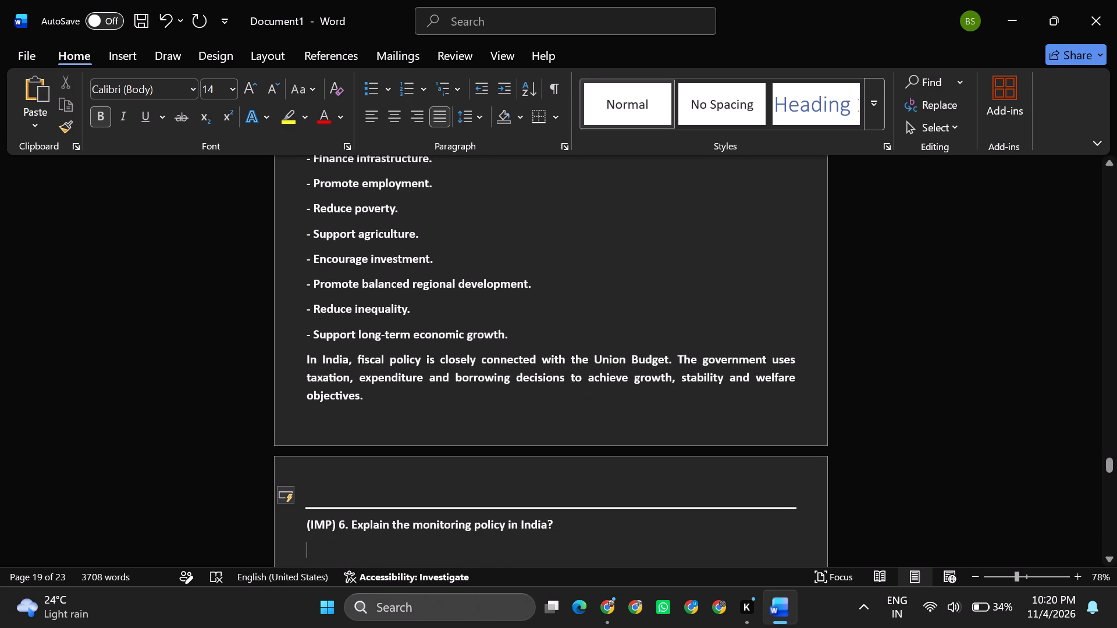
pyautogui.press('BackSpace')
pyautogui.press('Right')
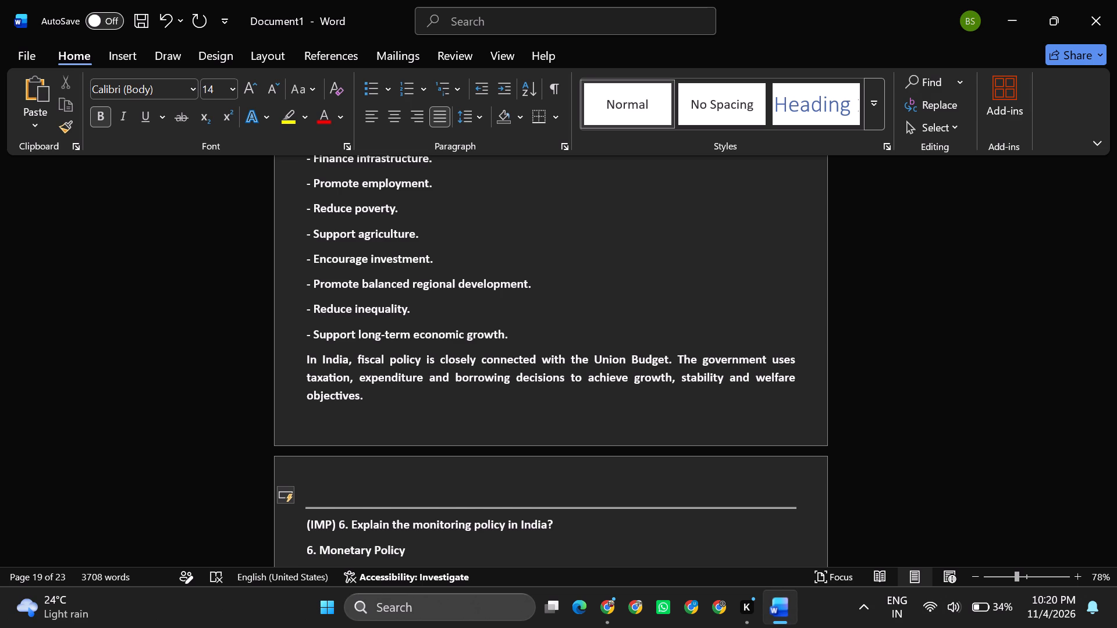
pyautogui.hotkey('shift', 'Down')
pyautogui.press('BackSpace')
pyautogui.press('Down')
pyautogui.press('BackSpace')
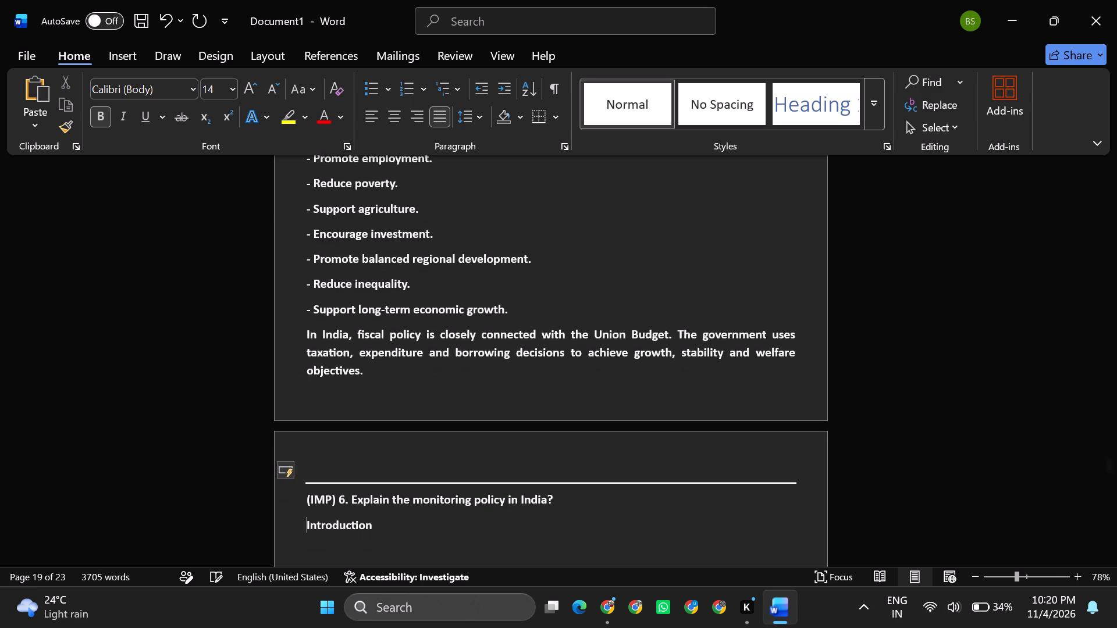
# Remove the blank lines between the Introduction heading, its two paragraphs and the "Objectives of Monetary Policy" heading.
pyautogui.press('Down')
pyautogui.press('Down')
pyautogui.press('BackSpace')
pyautogui.press('Down')
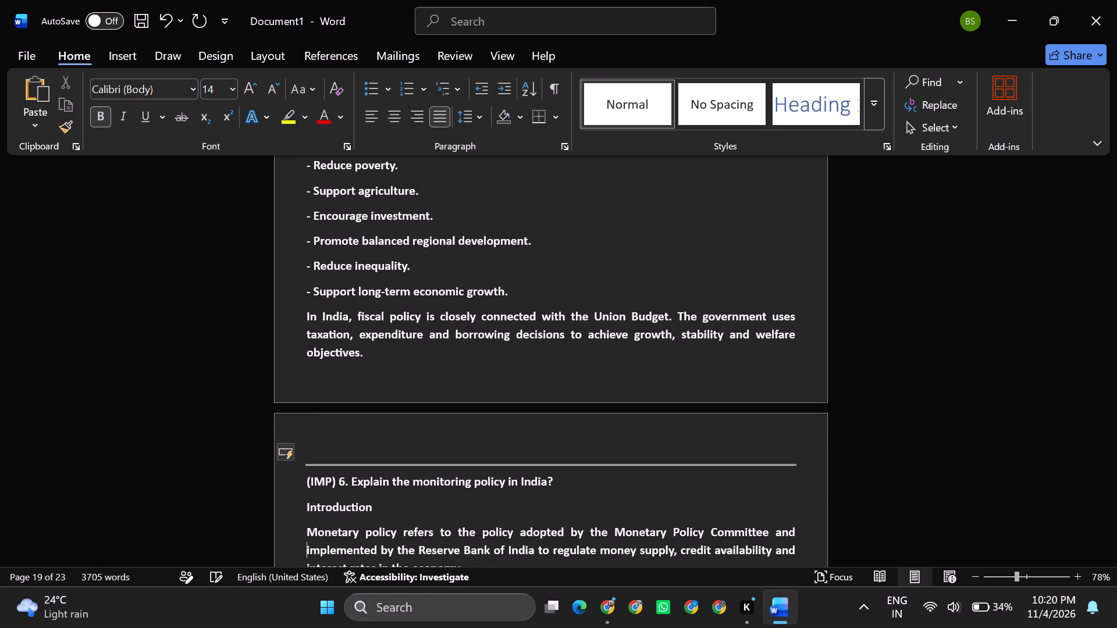
pyautogui.press('Down')
pyautogui.press('Down')
pyautogui.press('Down')
pyautogui.press('BackSpace')
pyautogui.press('Down')
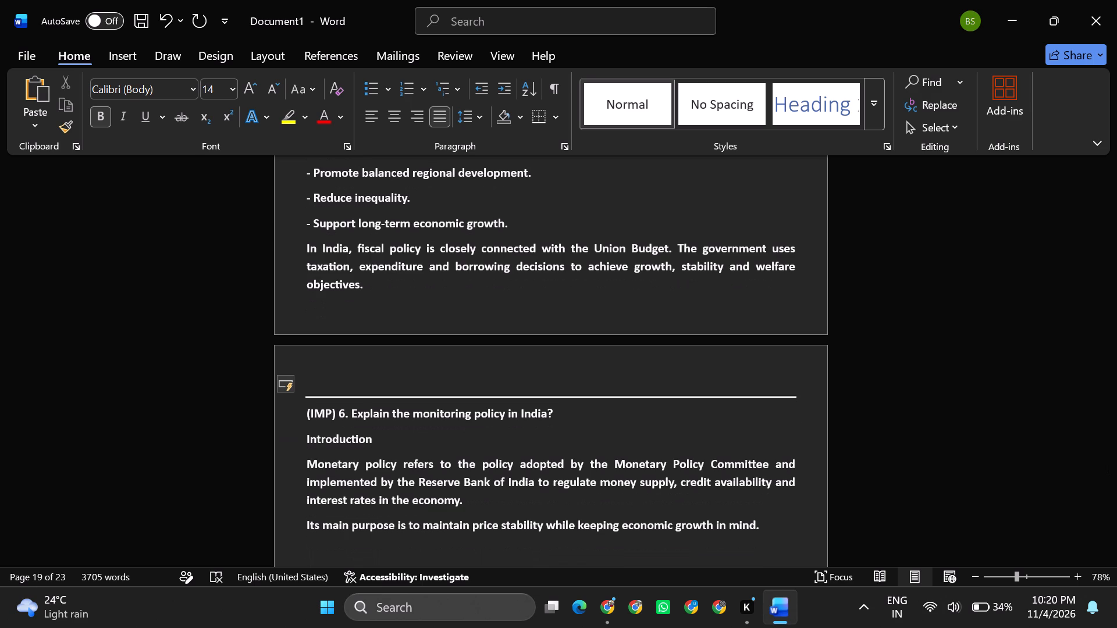
pyautogui.press('Down')
pyautogui.press('BackSpace')
# Remove the blank lines above the objectives "A) Price Stability:", "B) Economic Growth:" and "C) Employment:".
pyautogui.press('Down')
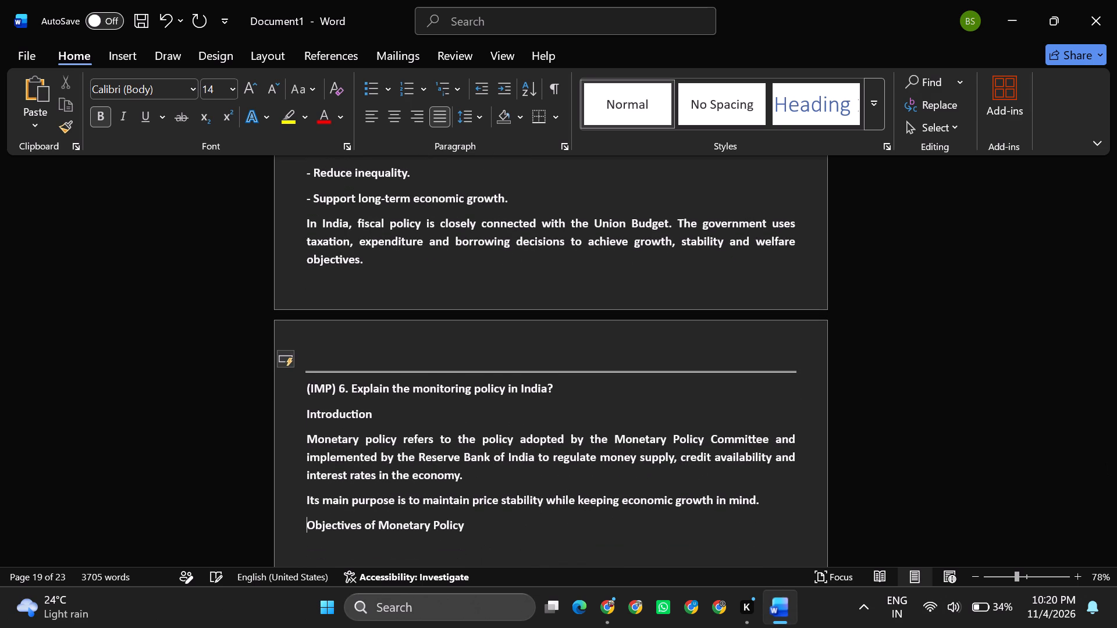
pyautogui.press('Down')
pyautogui.press('BackSpace')
pyautogui.press('Down')
pyautogui.press('Down')
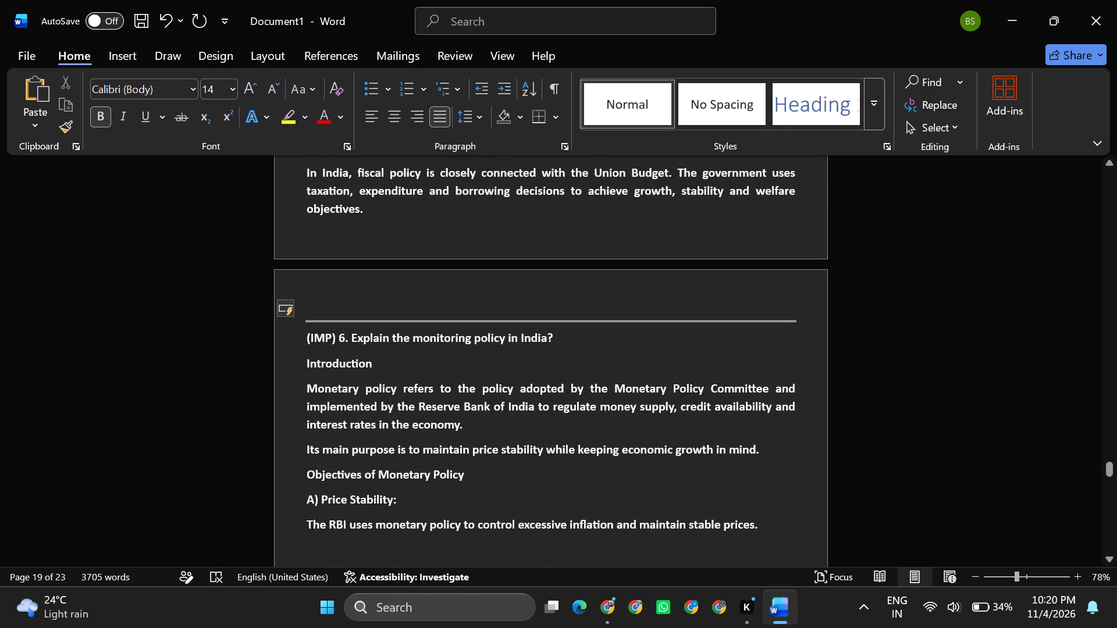
pyautogui.press('BackSpace')
pyautogui.press('Down')
pyautogui.press('Right')
pyautogui.press('Down')
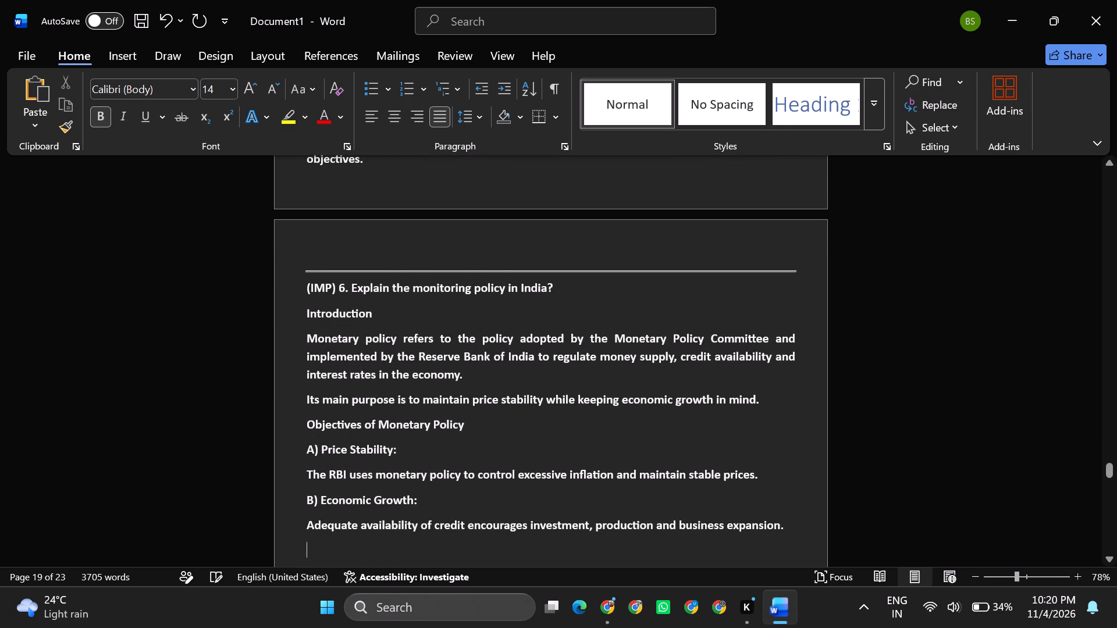
pyautogui.press('Down')
pyautogui.press('BackSpace')
# Remove the blank lines above the objectives "D) Financial Stability:" and "E) Credit Regulation:".
pyautogui.press('Down')
pyautogui.press('Down')
pyautogui.press('Down')
pyautogui.press('Down')
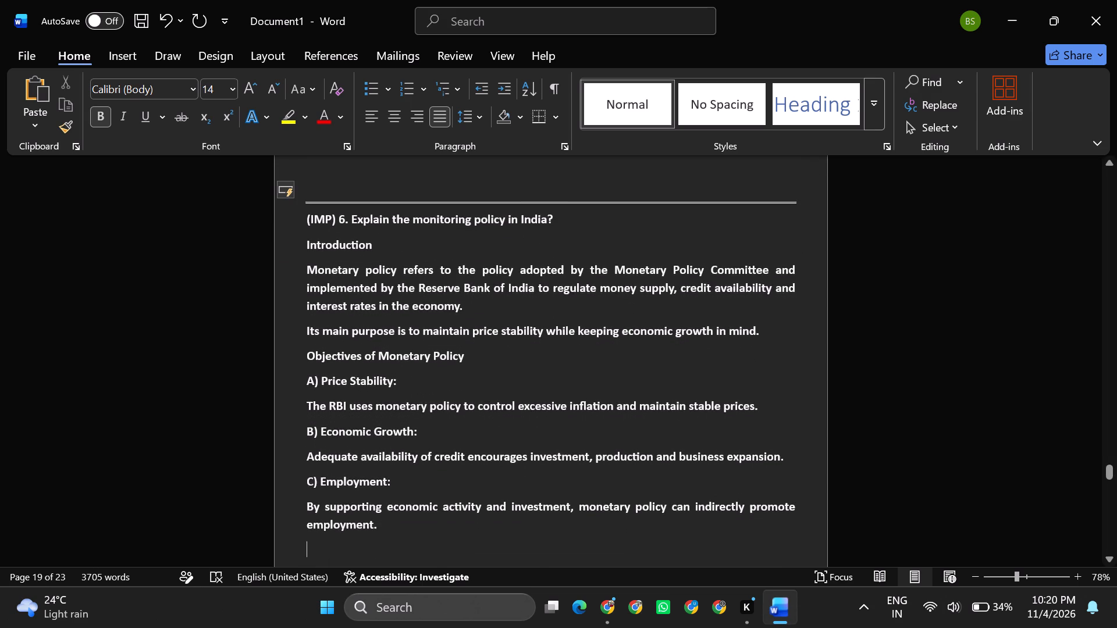
pyautogui.press('Down')
pyautogui.press('Up')
pyautogui.press('Down')
pyautogui.press('Up')
pyautogui.press('BackSpace')
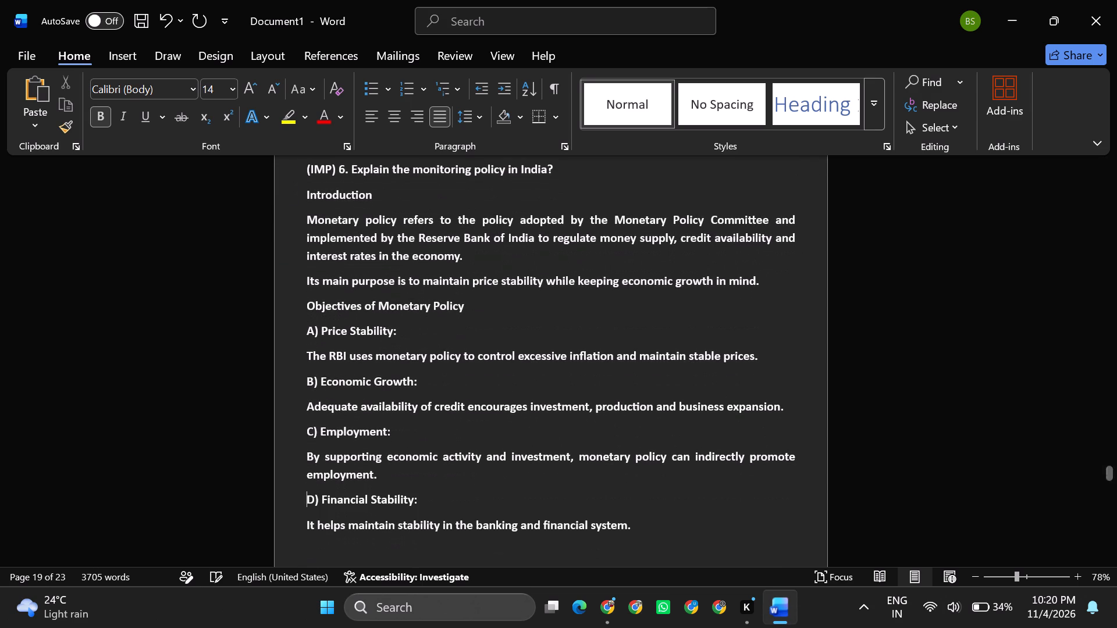
pyautogui.press('Down')
pyautogui.press('Down')
pyautogui.press('Down')
pyautogui.press('BackSpace')
# Remove the blank lines above and below the "Types of Monetary Policy" heading.
pyautogui.press('Down')
pyautogui.press('Down')
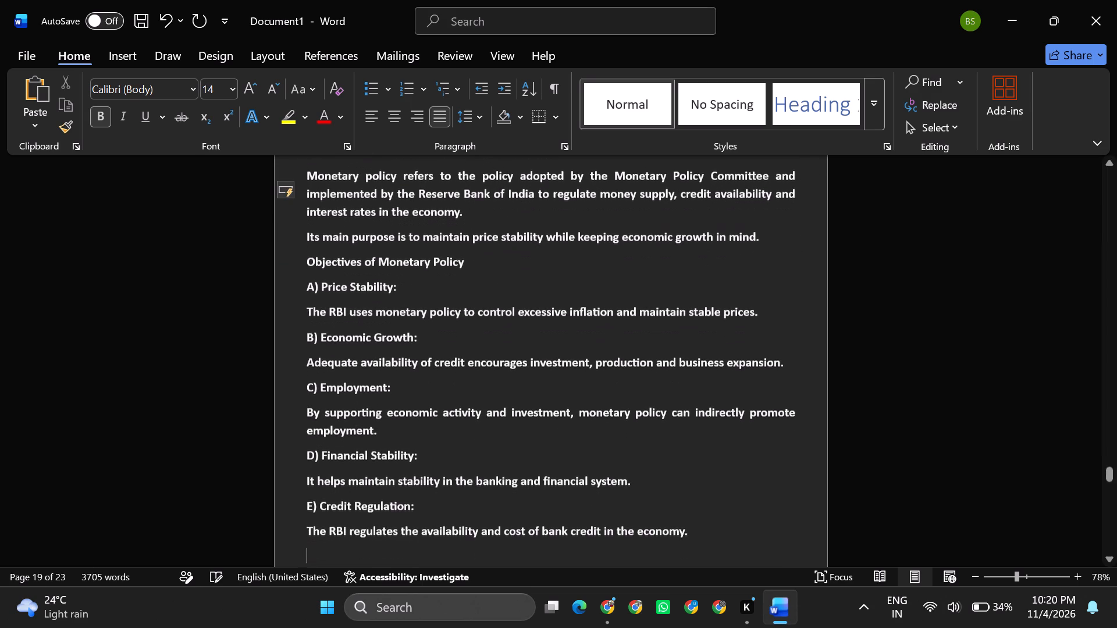
pyautogui.press('Down')
pyautogui.press('BackSpace')
pyautogui.press('Down')
pyautogui.press('Down')
pyautogui.press('Down')
pyautogui.press('Up')
pyautogui.press('BackSpace')
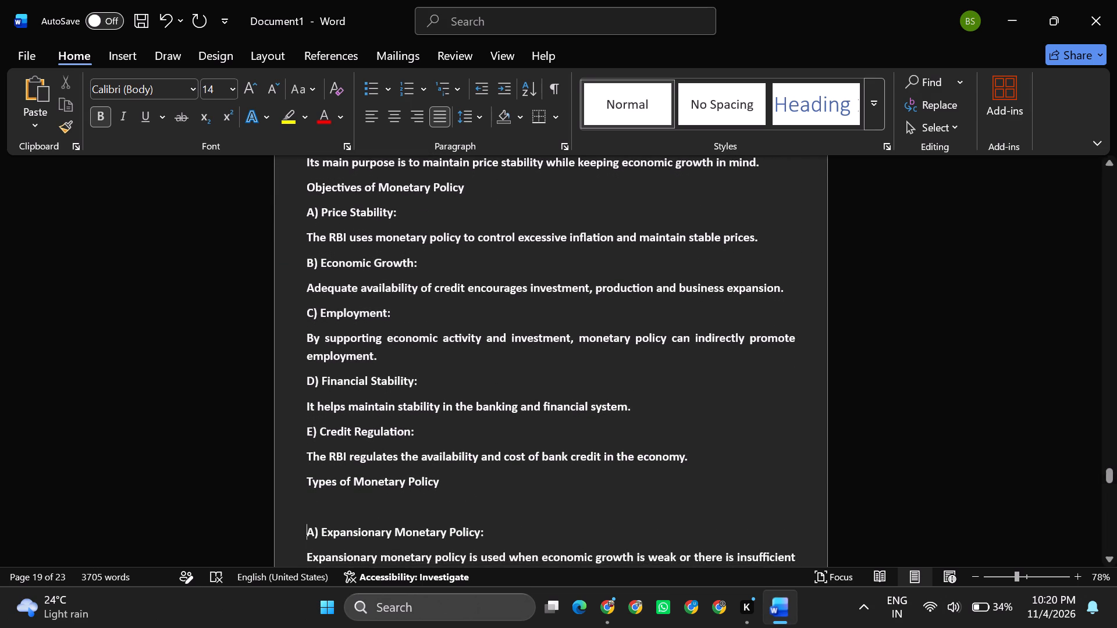
# Remove the blank lines above "Example:" and "B) Contractionary Monetary Policy:" in the types section.
pyautogui.press('Down')
pyautogui.press('Down')
pyautogui.press('Down')
pyautogui.press('Down')
pyautogui.press('BackSpace')
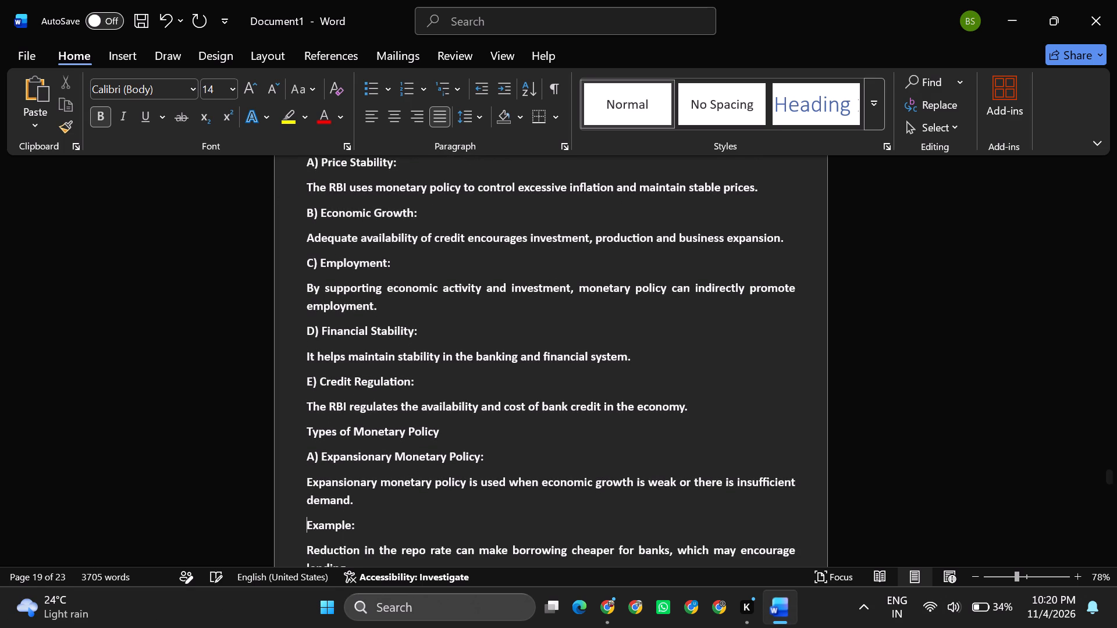
pyautogui.press('Down')
pyautogui.press('Down')
pyautogui.press('Down')
pyautogui.press('Down')
pyautogui.press('BackSpace')
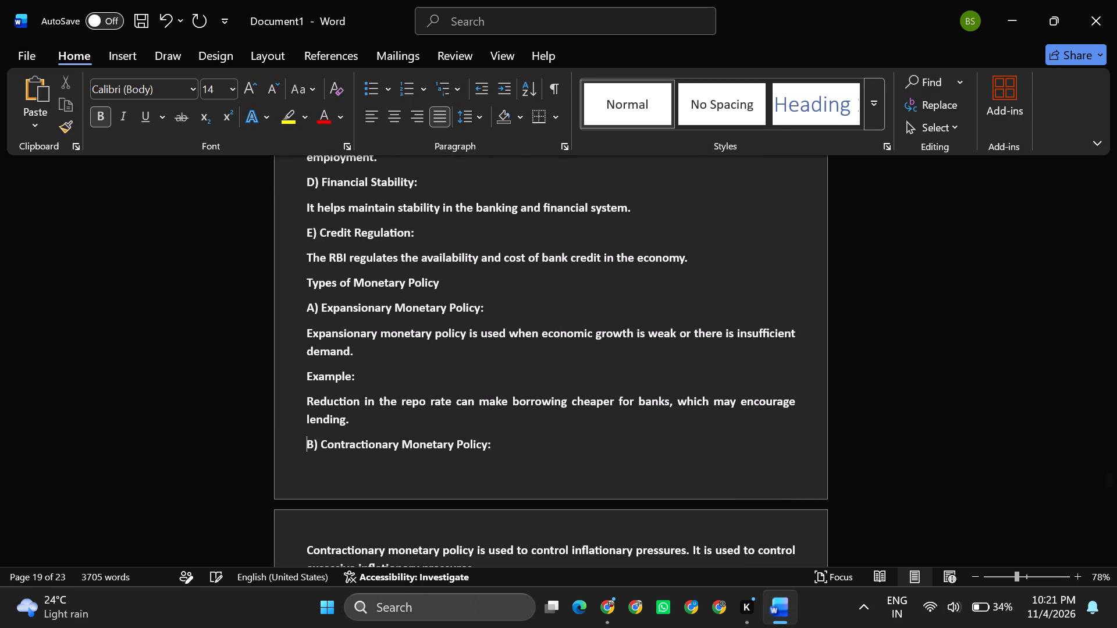
# Push the "B) Contractionary Monetary Policy:" heading onto the next page with an added line break above it.
pyautogui.press('Return')
# Remove the blank line above the "Quantitative instruments of monetary policy" heading.
pyautogui.press('Down')
pyautogui.press('Down')
pyautogui.press('Down')
pyautogui.press('Down')
pyautogui.press('BackSpace')
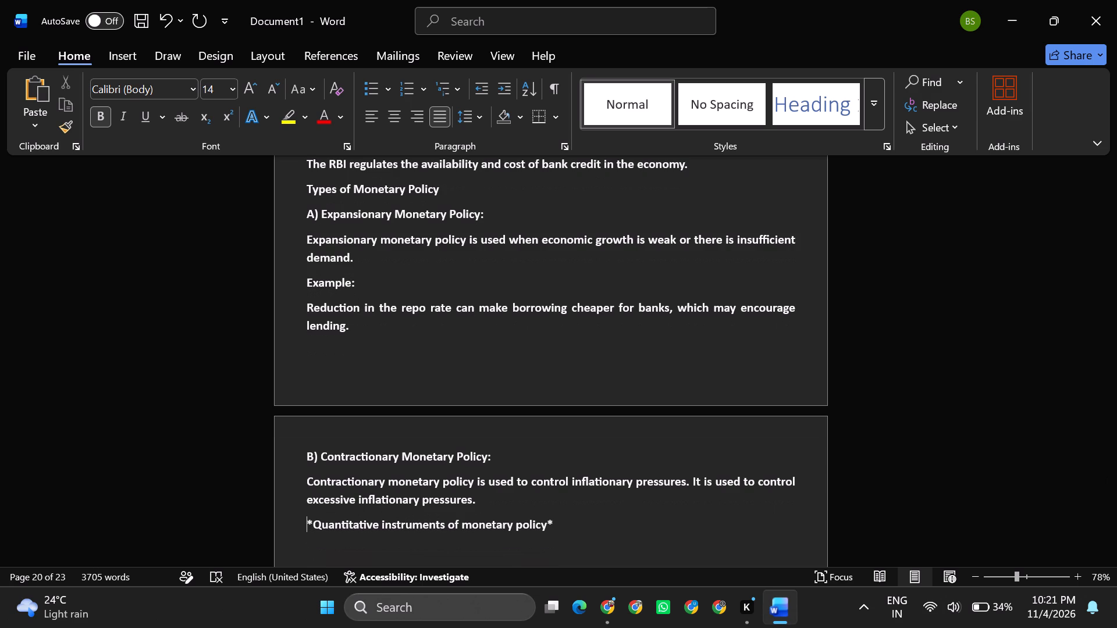
# Strip both asterisks from the "Quantitative instruments of monetary policy" heading and end it with a colon.
pyautogui.press('Right')
pyautogui.press('BackSpace')
pyautogui.press('Right')
pyautogui.press('Right')
pyautogui.press('Right')
pyautogui.press('Right')
pyautogui.press('Right')
pyautogui.press('Right')
pyautogui.press('Right')
pyautogui.press('Right')
pyautogui.press('Right')
pyautogui.press('Right')
pyautogui.press('Right')
pyautogui.press('Right')
pyautogui.press('Right')
pyautogui.press('Right')
pyautogui.press('Right')
pyautogui.press('Right')
pyautogui.press('Right')
pyautogui.press('Right')
pyautogui.press('Right')
pyautogui.press('Right')
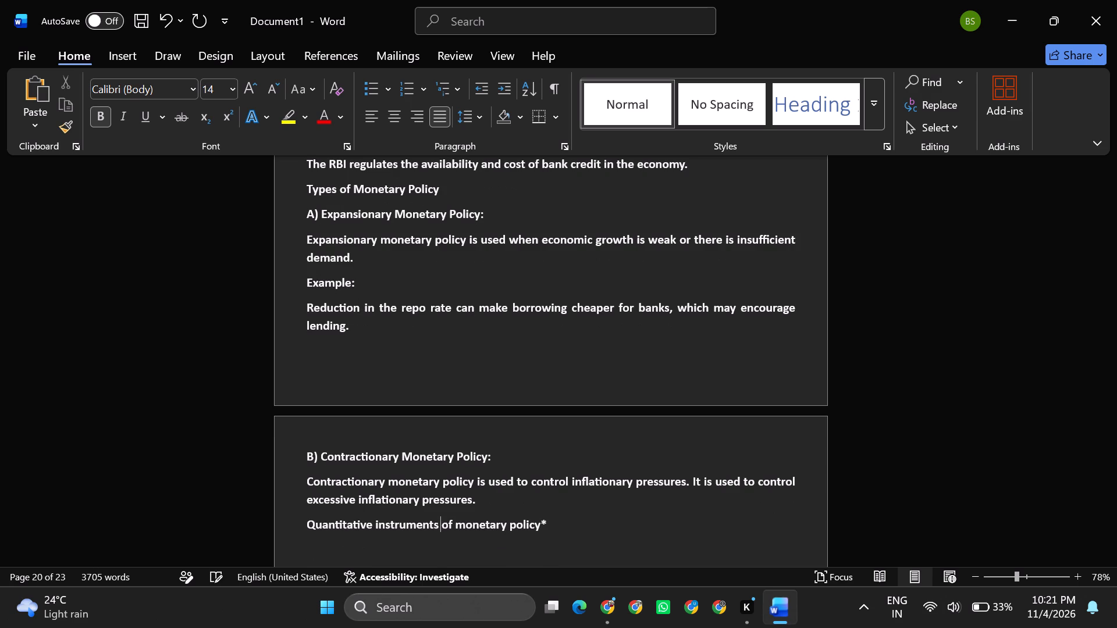
pyautogui.press('Right')
pyautogui.press('Right')
pyautogui.press('Right')
pyautogui.press('Right')
pyautogui.press('Right')
pyautogui.press('Right')
pyautogui.press('BackSpace')
pyautogui.hotkey('shift', ':')
# Remove the blank line above the sentence "These instruments influence the overall volume of credit and money.".
pyautogui.press('Right')
pyautogui.press('Down')
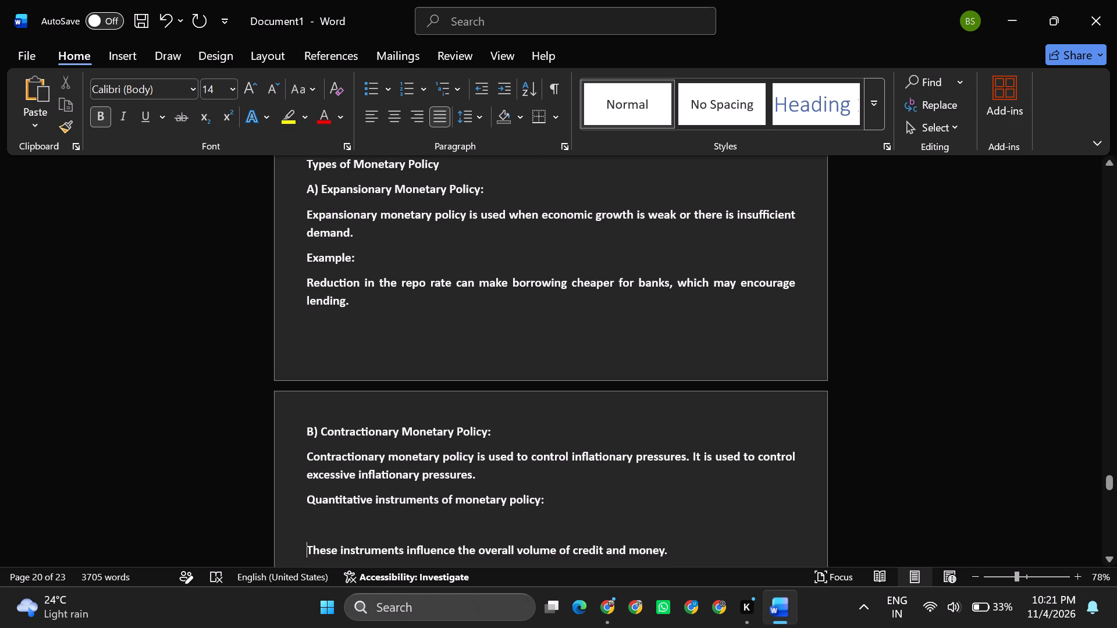
pyautogui.press('BackSpace')
# Remove the blank lines above the instruments "B) Reverse Repo Rate:" and "C) Cash Reserve Ratio (CRR):".
pyautogui.press('Down')
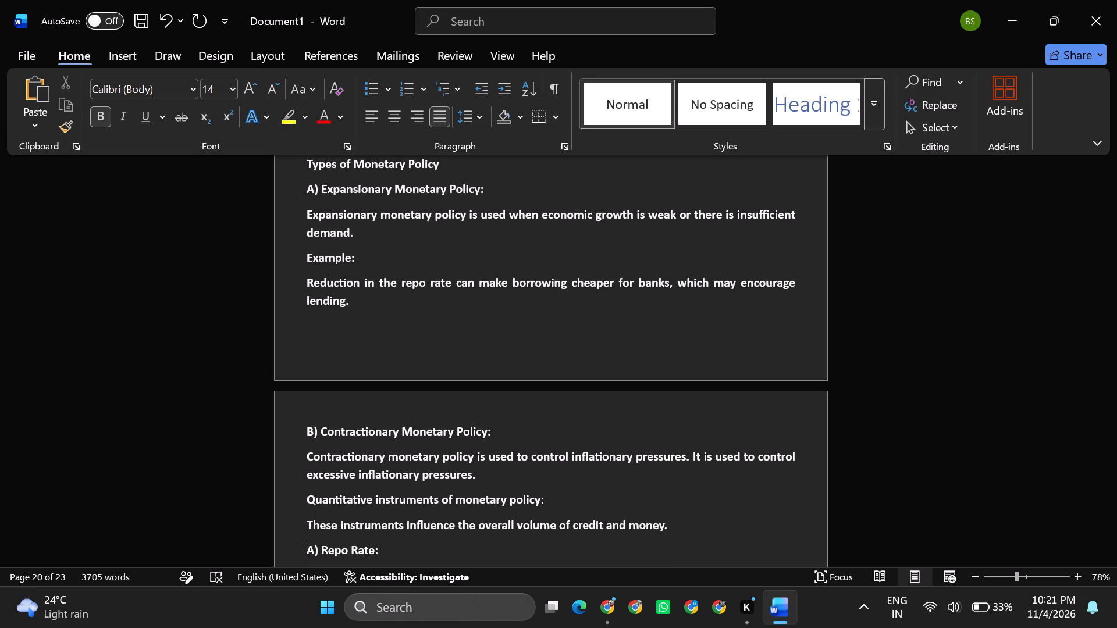
pyautogui.press('Down')
pyautogui.press('Down')
pyautogui.press('Down')
pyautogui.press('BackSpace')
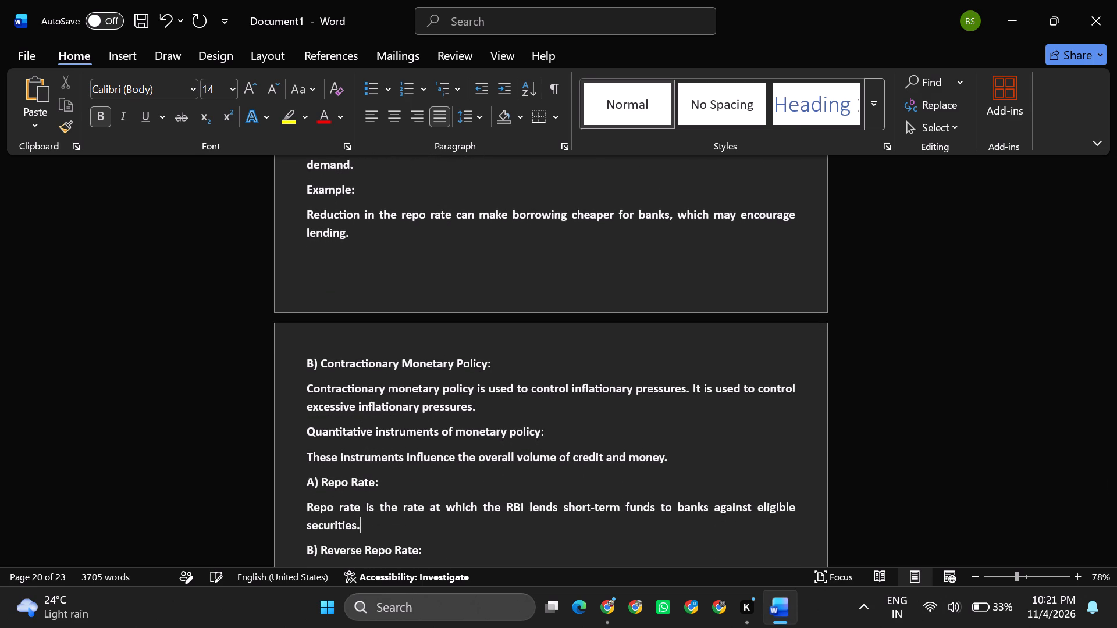
pyautogui.press('Right')
pyautogui.press('Down')
pyautogui.press('Down')
pyautogui.press('Down')
pyautogui.press('BackSpace')
# Remove the blank lines above "D) Statutory Liquidity Ratio (SLR):" and "E) Open Market Operations (OMO):".
pyautogui.press('Down')
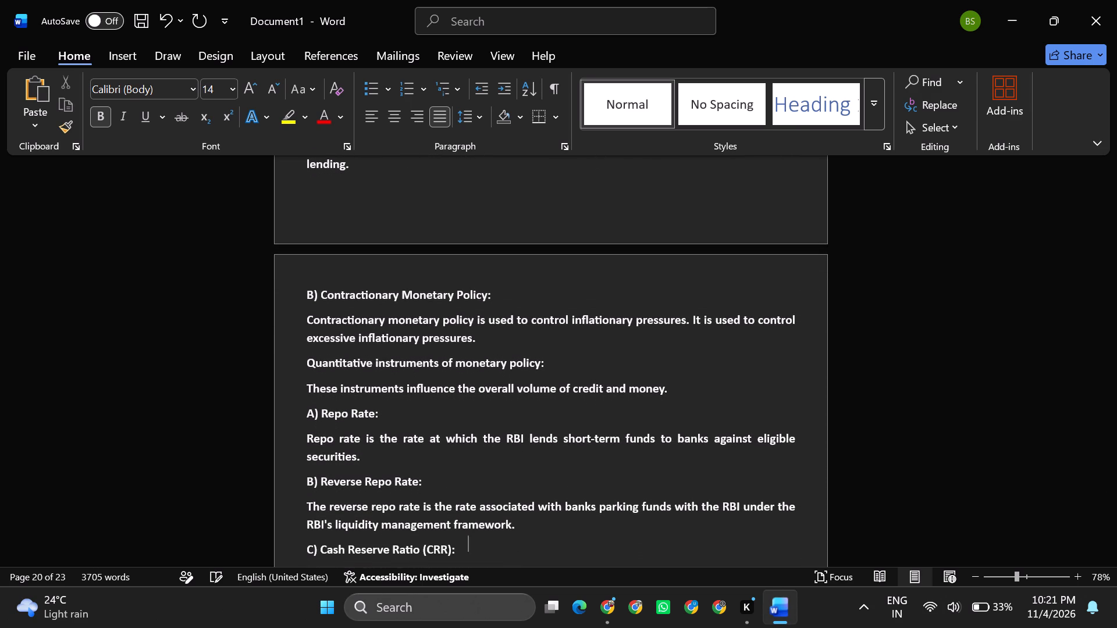
pyautogui.press('Right')
pyautogui.press('Down')
pyautogui.press('Down')
pyautogui.press('Down')
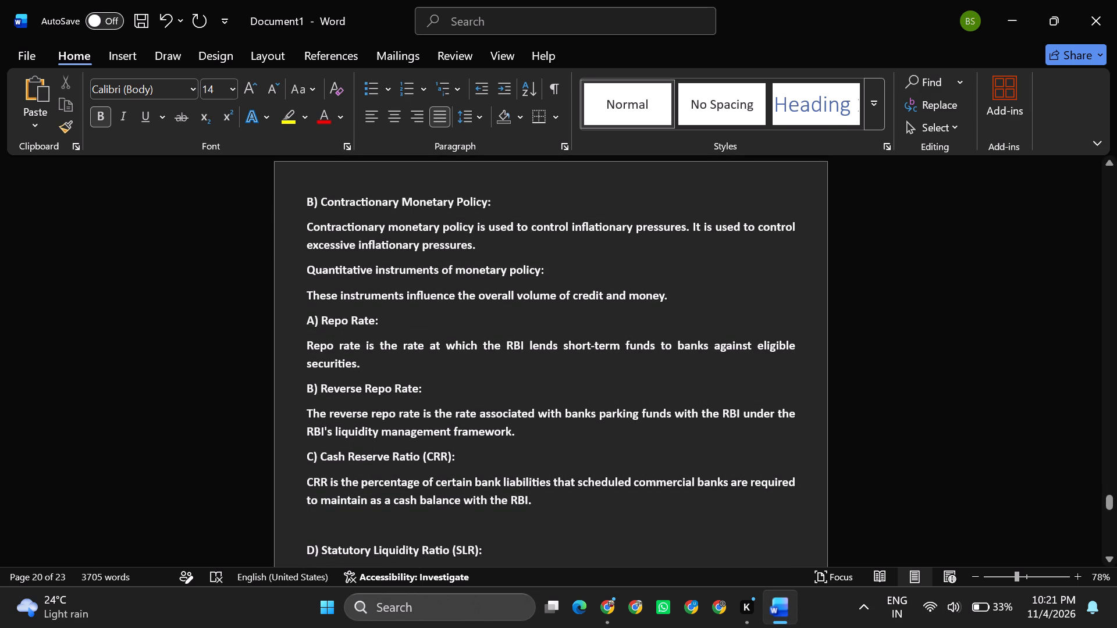
pyautogui.press('BackSpace')
pyautogui.press('Down')
pyautogui.press('Down')
pyautogui.press('Down')
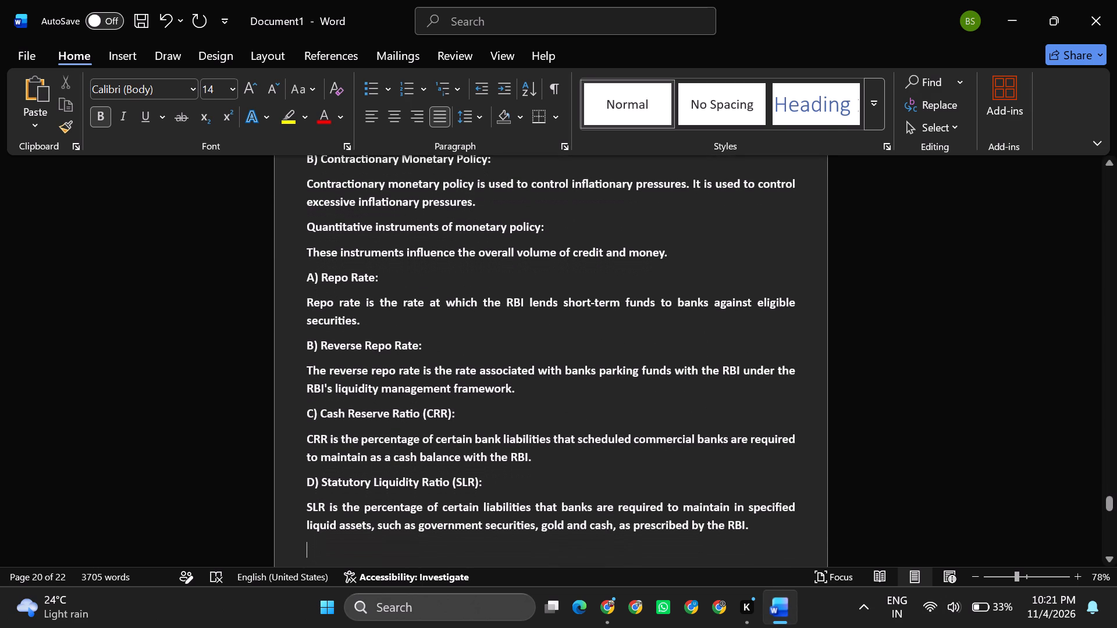
pyautogui.press('Down')
pyautogui.press('BackSpace')
# Remove the blank lines above and below the "Monetary Policy and Inflation" heading.
pyautogui.press('Down')
pyautogui.press('Down')
pyautogui.press('Down')
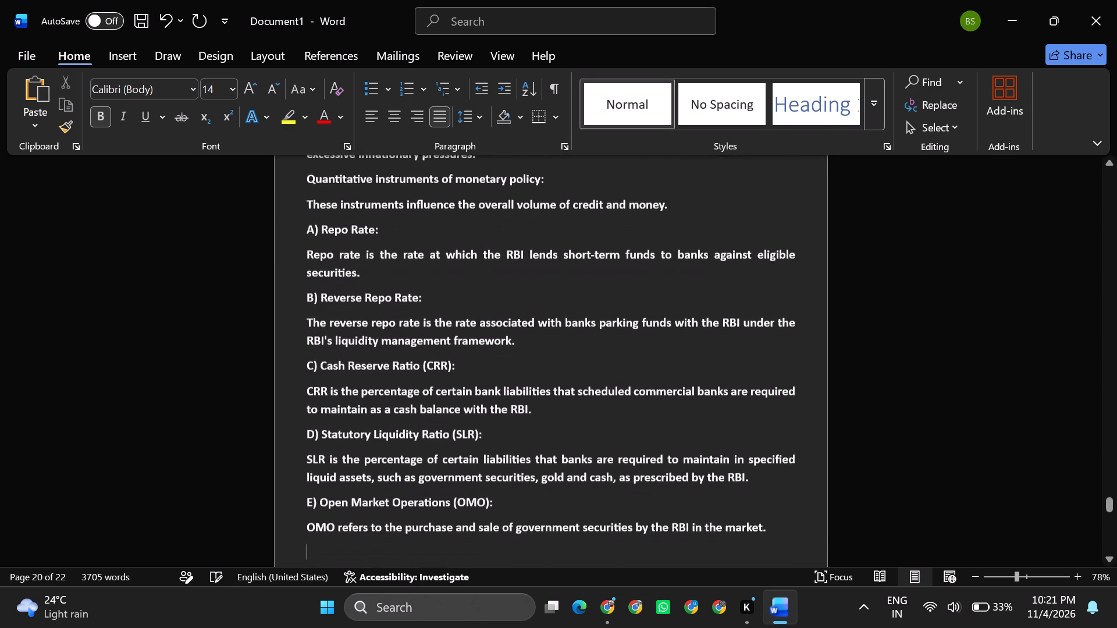
pyautogui.press('Down')
pyautogui.press('Up')
pyautogui.press('BackSpace')
pyautogui.press('Down')
pyautogui.press('Down')
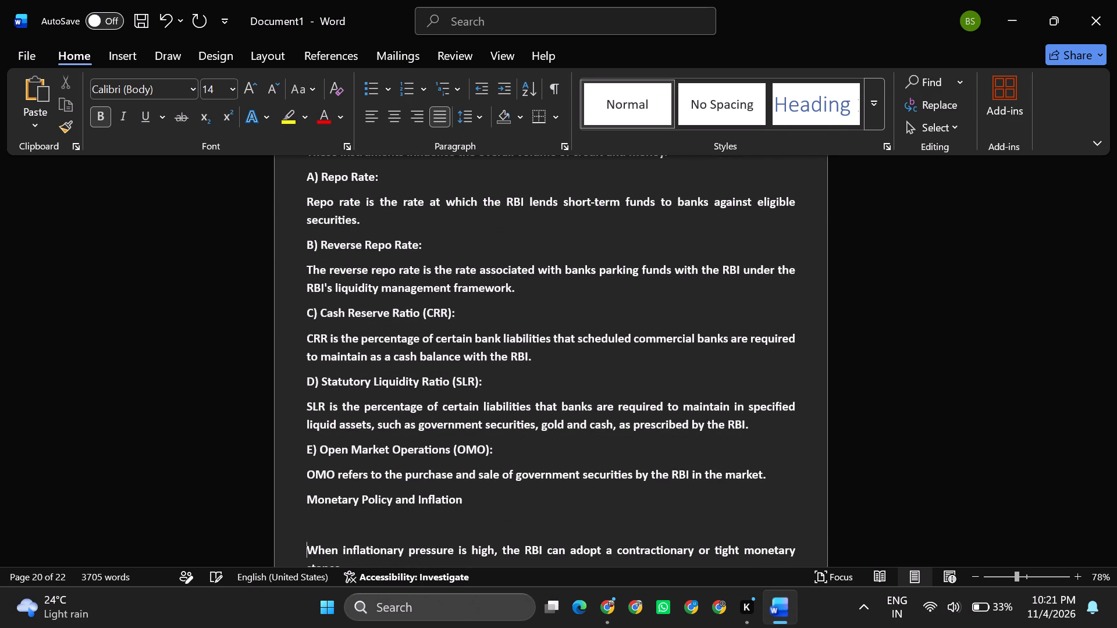
pyautogui.press('BackSpace')
# Remove the blank line above the "Typical Measures:" subheading.
pyautogui.press('Down')
pyautogui.press('Down')
pyautogui.press('Down')
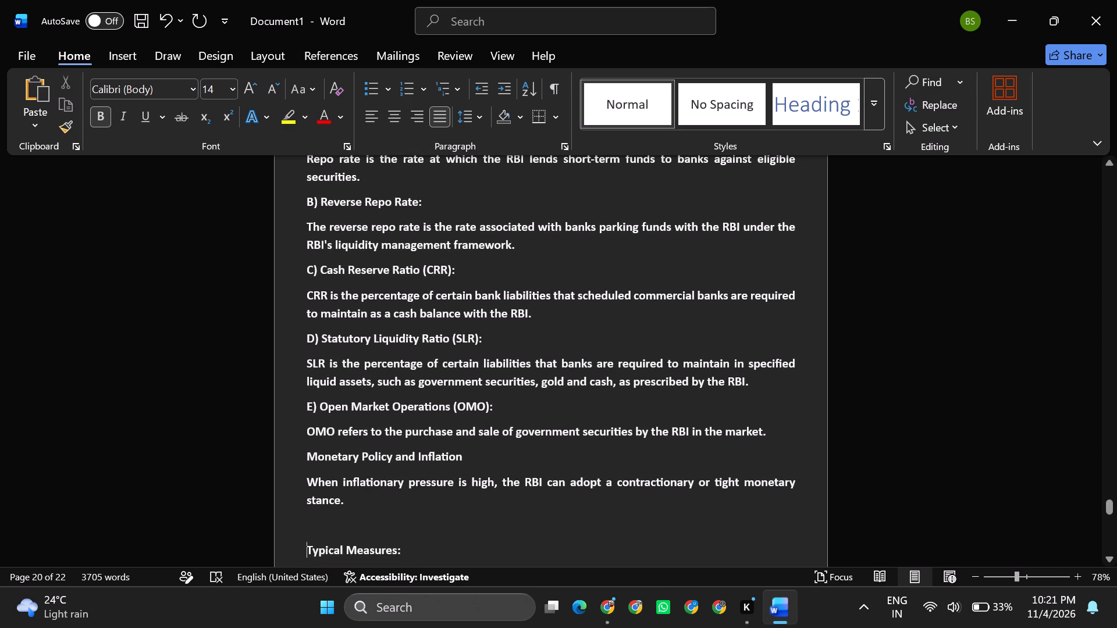
pyautogui.press('BackSpace')
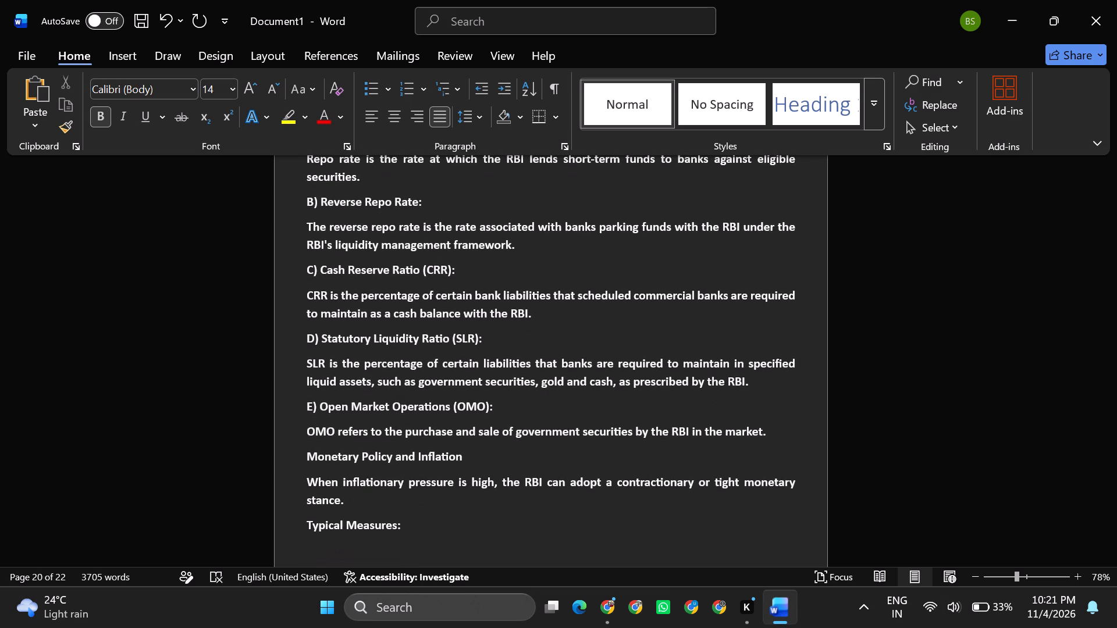
# Remove the blank lines directly above and below the four-item list under "Typical Measures:".
pyautogui.press('Down')
pyautogui.press('Down')
pyautogui.press('BackSpace')
pyautogui.press('Down')
pyautogui.press('Down')
pyautogui.press('Down')
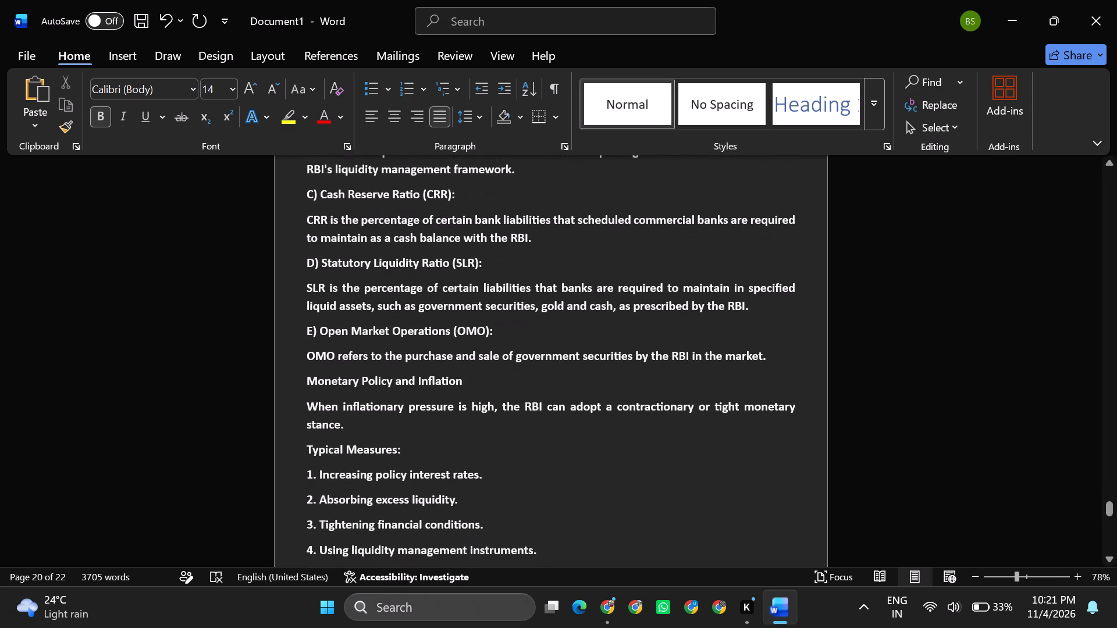
pyautogui.press('Down')
pyautogui.press('Down')
pyautogui.press('BackSpace')
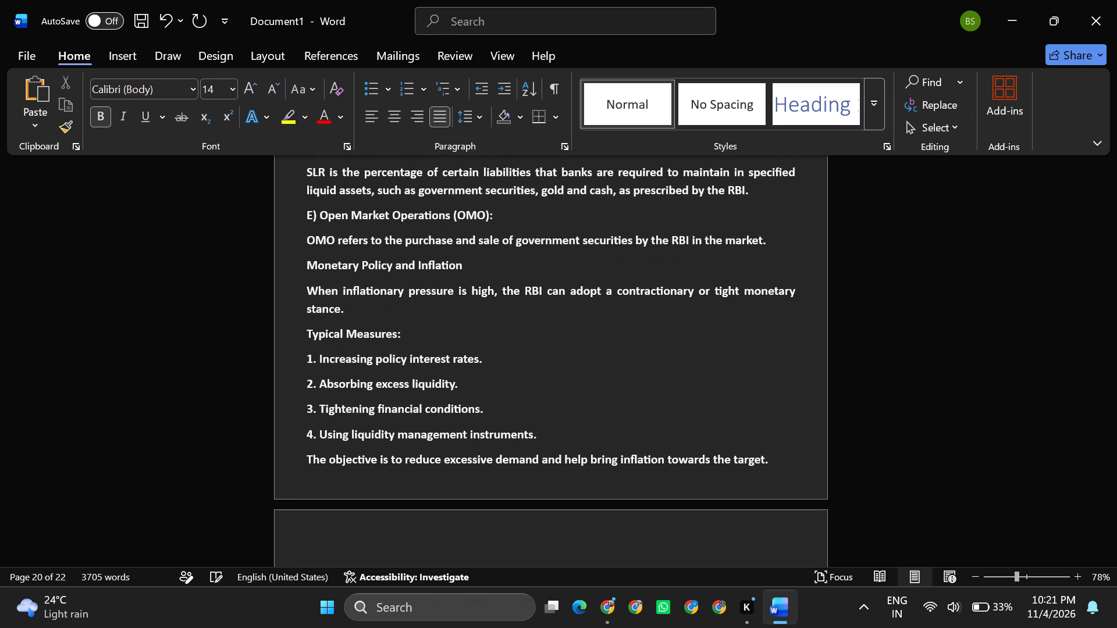
# Remove the blank lines above and below the "Monetary Policy and Economic Growth" heading.
pyautogui.press('Return')
pyautogui.press('BackSpace')
pyautogui.press('Down')
pyautogui.press('Down')
pyautogui.press('BackSpace')
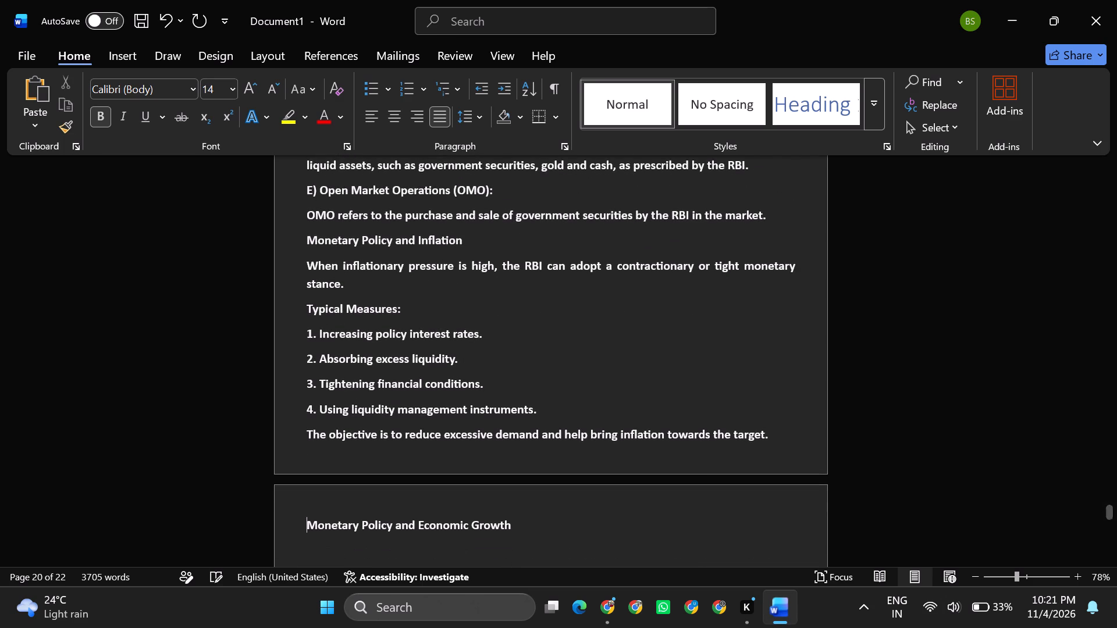
pyautogui.press('Down')
pyautogui.press('Down')
pyautogui.press('BackSpace')
# Remove the blank lines between the paragraphs under "Monetary Policy and Economic Growth" and above the "Short Answers" heading.
pyautogui.press('Down')
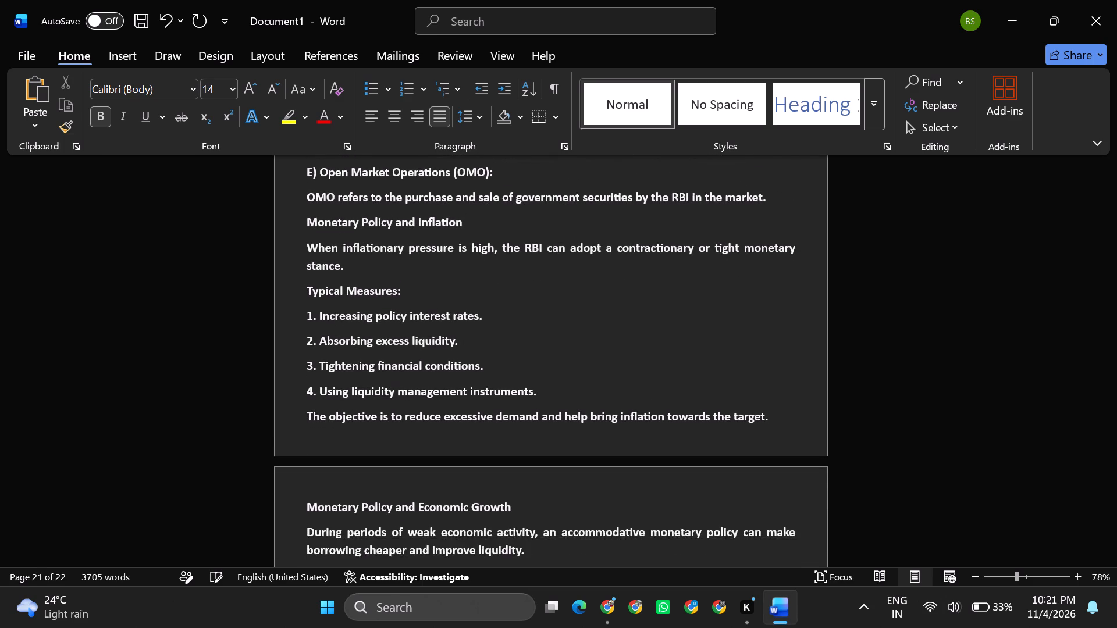
pyautogui.press('Down')
pyautogui.press('Down')
pyautogui.press('BackSpace')
pyautogui.press('Down')
pyautogui.press('Down')
pyautogui.press('Down')
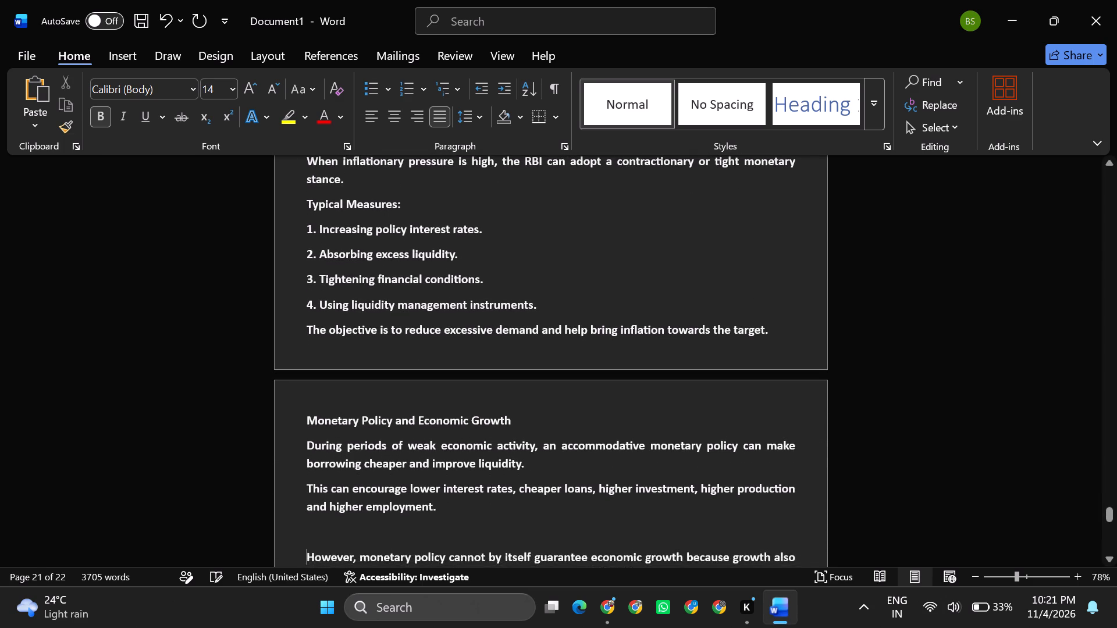
pyautogui.press('BackSpace')
pyautogui.press('Down')
pyautogui.press('Down')
pyautogui.press('Down')
pyautogui.press('BackSpace')
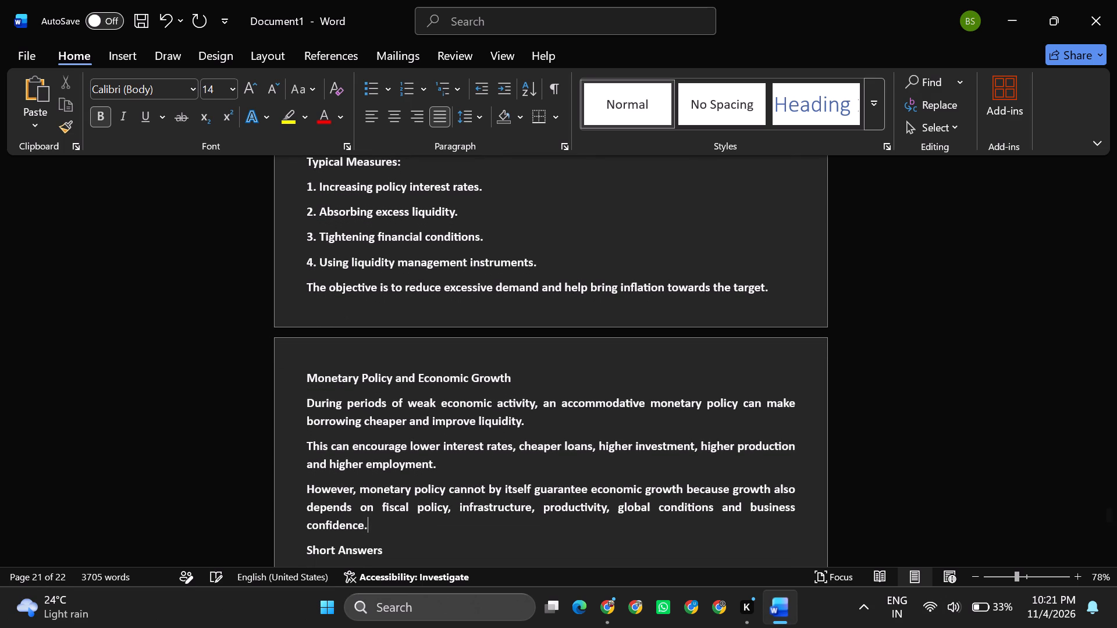
# Insert double divider lines above and below the "Short Answers" heading using === autoformatting.
pyautogui.press('Right')
pyautogui.write('===')
pyautogui.press('Return')
pyautogui.press('Down')
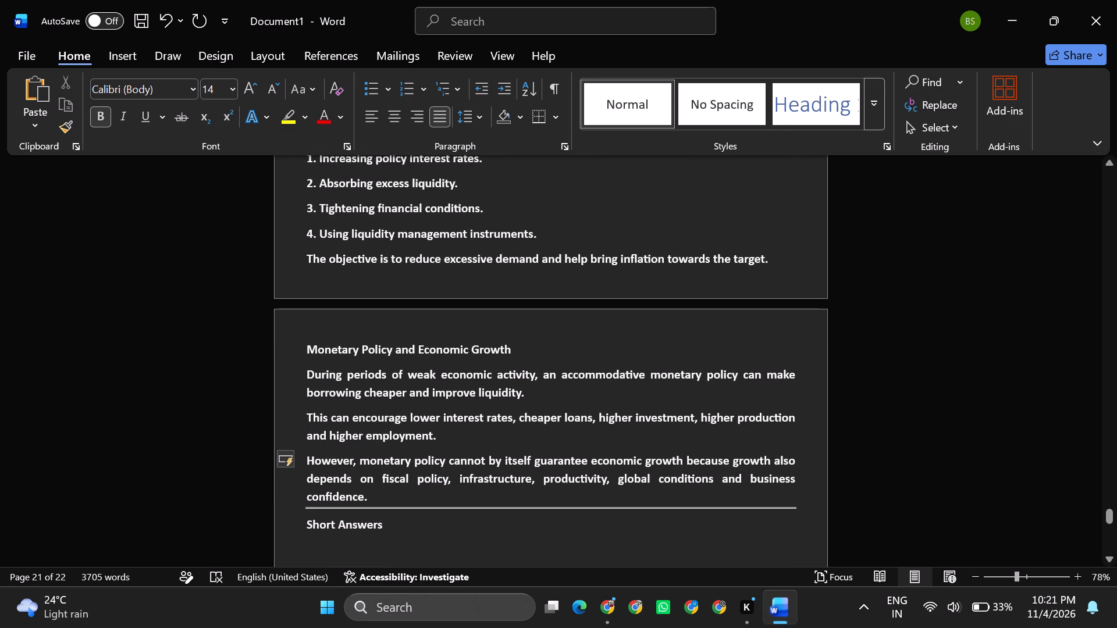
pyautogui.write('===')
pyautogui.press('Return')
# Remove the blank line above the short answer item "1. LPG or New Economic Reforms".
pyautogui.press('Up')
pyautogui.press('Down')
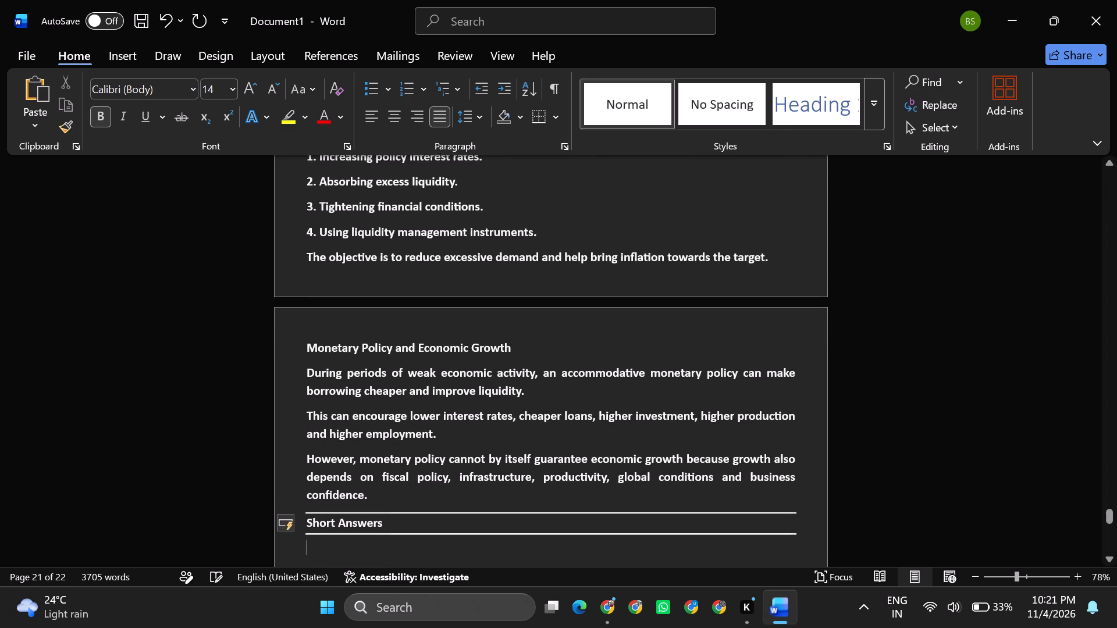
pyautogui.press('Down')
pyautogui.press('Down')
pyautogui.press('Up')
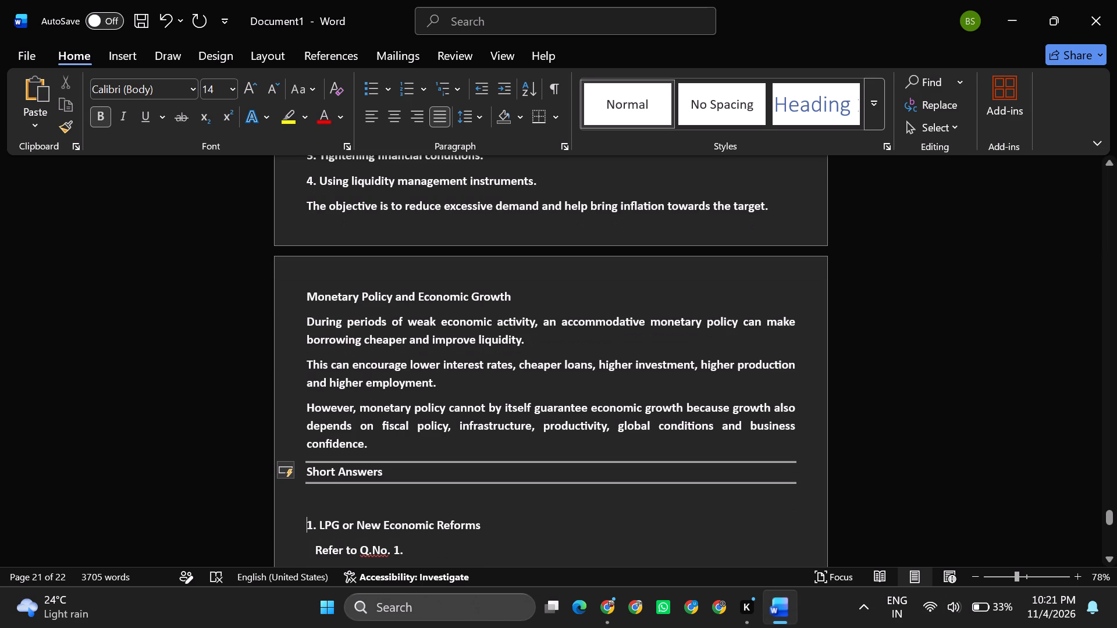
pyautogui.press('BackSpace')
pyautogui.press('Down')
pyautogui.press('Down')
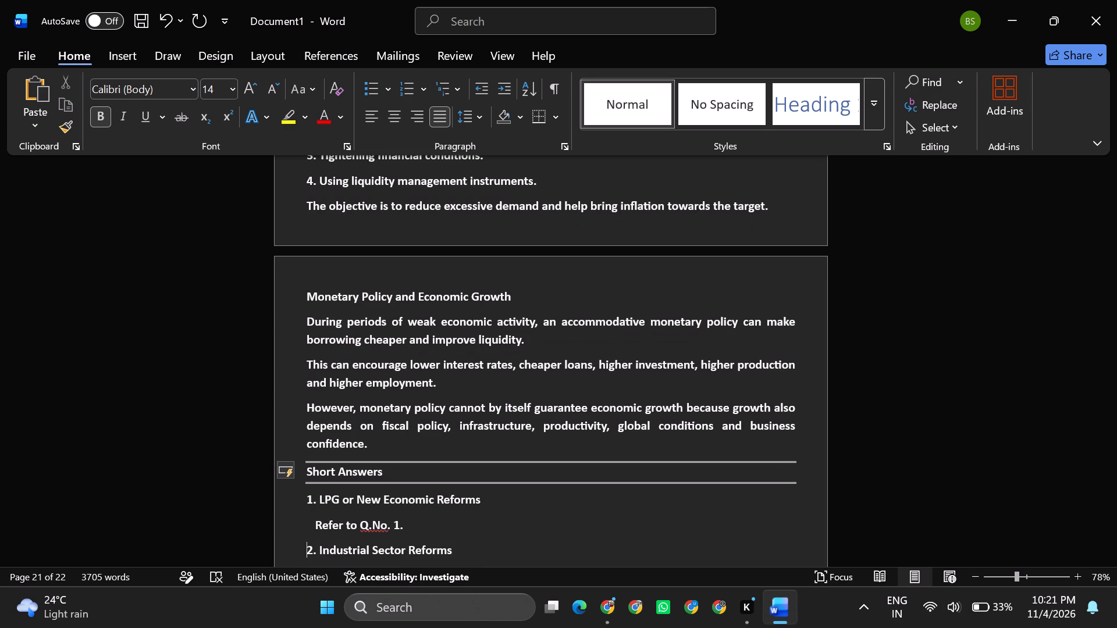
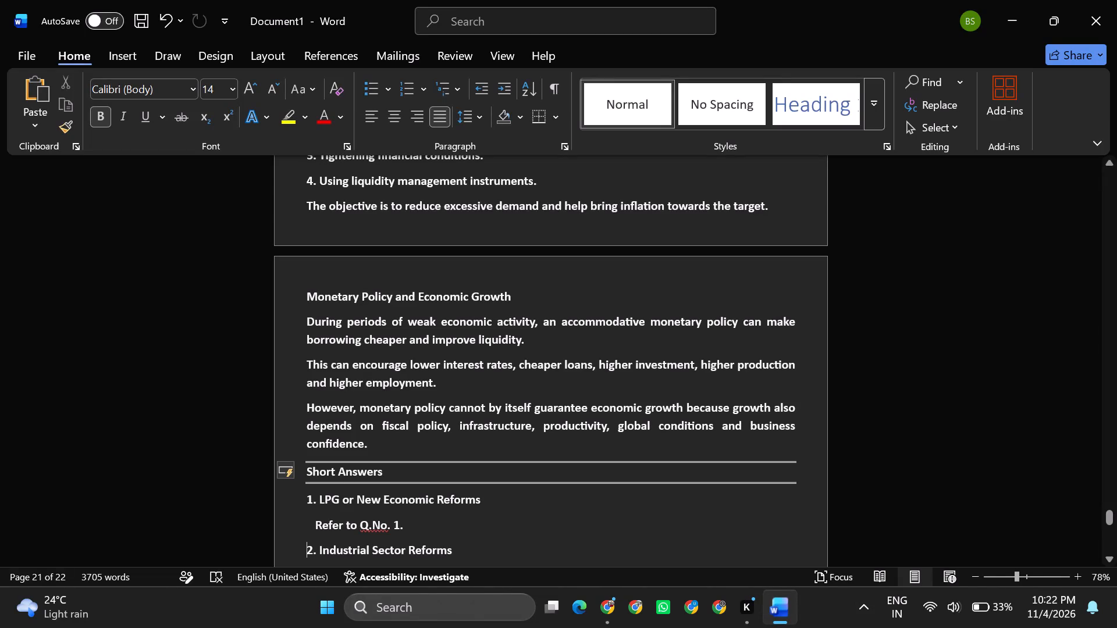
# Insert double divider lines above short answer items 2, 3, 4 and 5 using === autoformatting.
pyautogui.write('===')
pyautogui.press('Return')
pyautogui.press('Down')
pyautogui.press('Down')
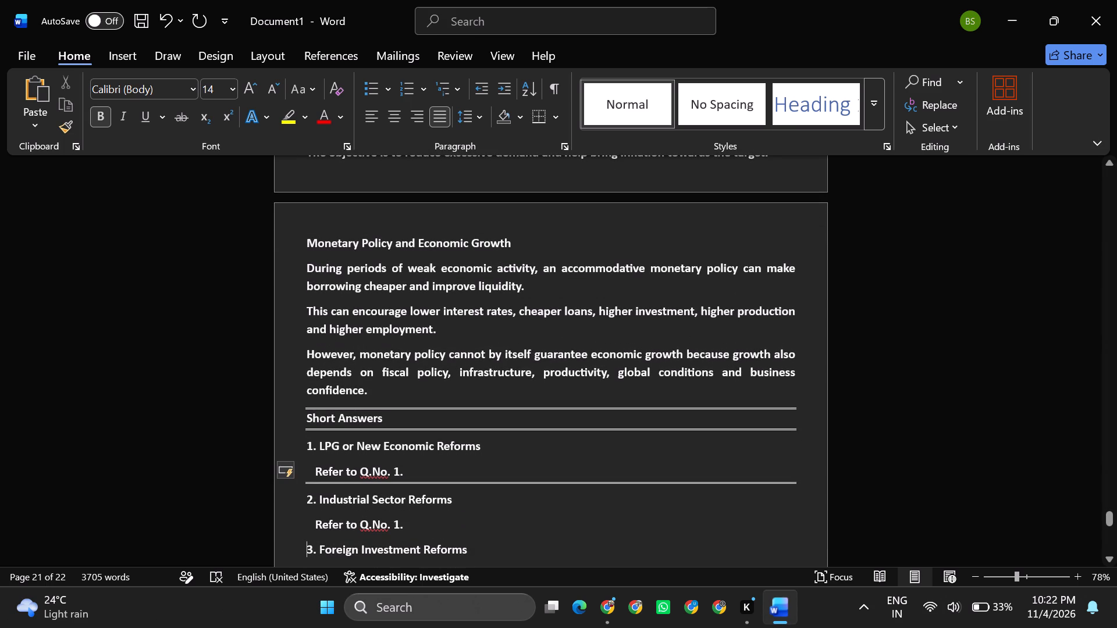
pyautogui.write('===')
pyautogui.press('Return')
pyautogui.press('Down')
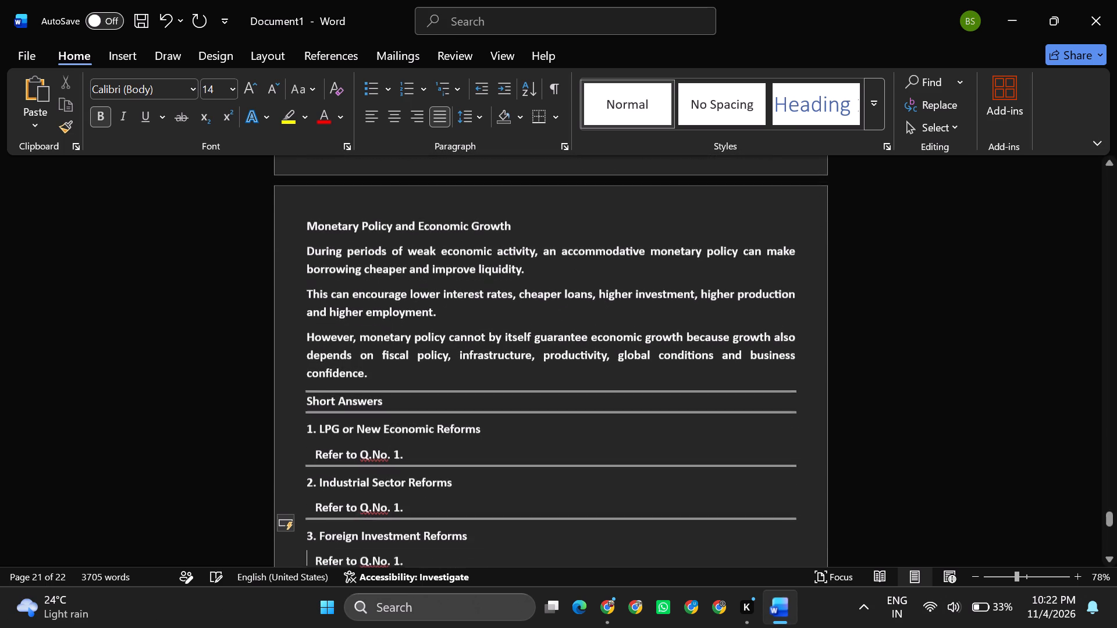
pyautogui.press('Down')
pyautogui.write('===')
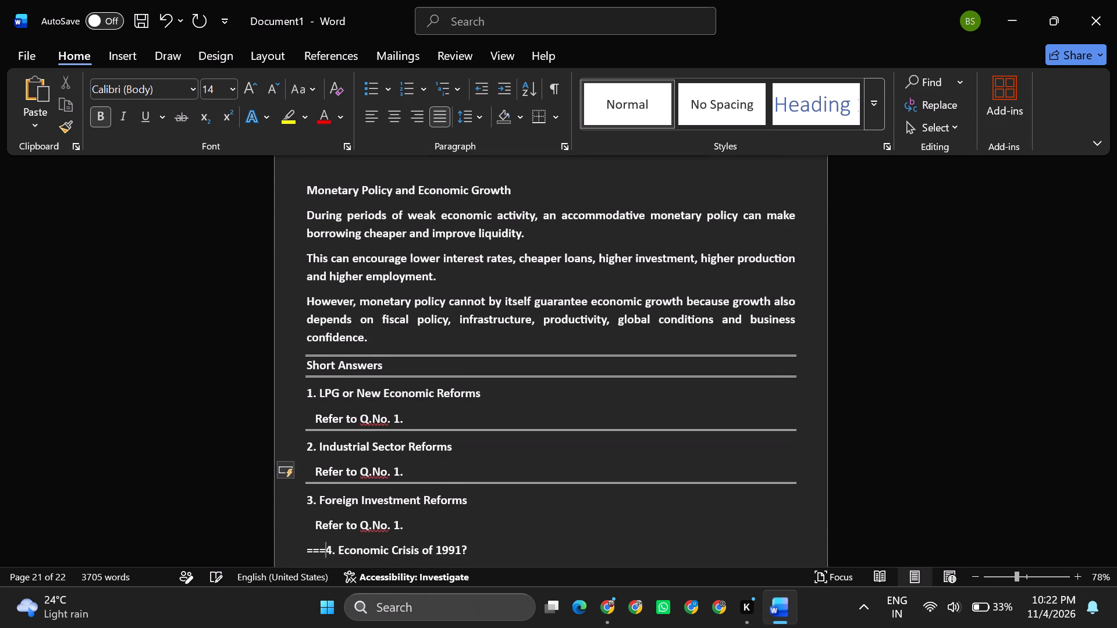
pyautogui.press('Return')
pyautogui.press('Down')
pyautogui.press('Down')
pyautogui.write('===')
pyautogui.press('Return')
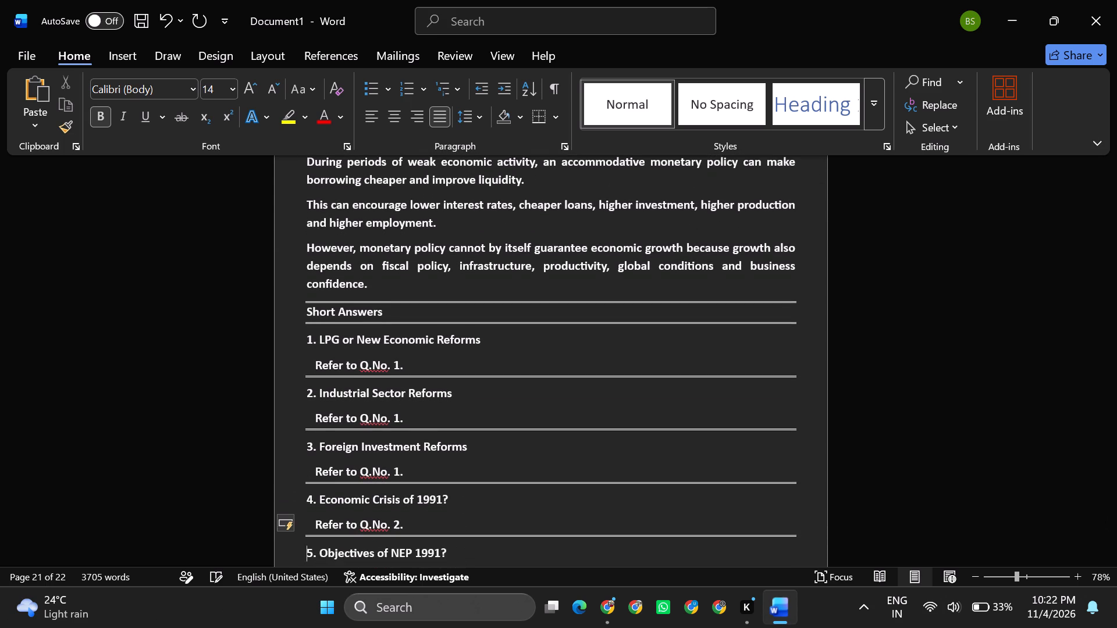
# Insert double === divider lines above short answer items 6, 7 and 8, from "Impact of NEP?" to "Public Sector Policy?".
pyautogui.press('Down')
pyautogui.press('Down')
pyautogui.write('===')
pyautogui.press('Down')
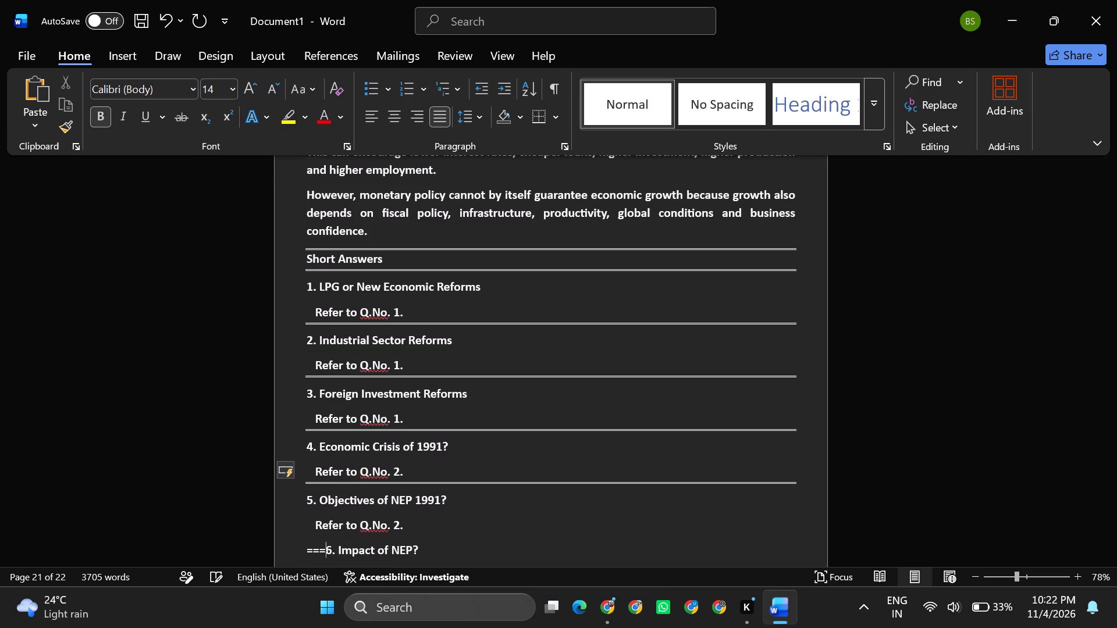
pyautogui.press('Up')
pyautogui.press('Return')
pyautogui.press('Down')
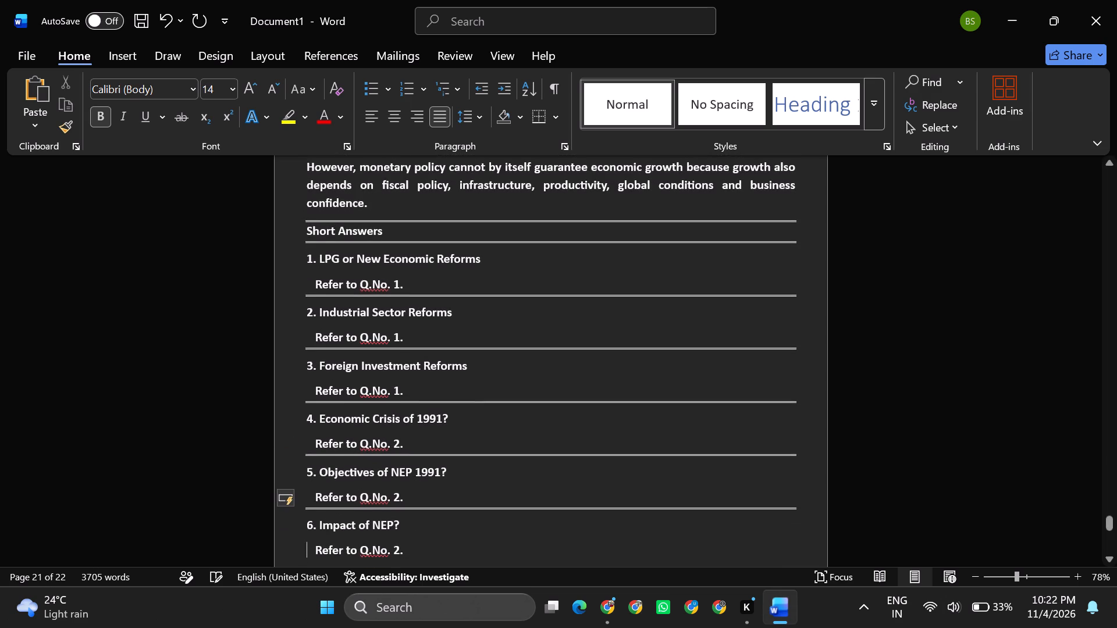
pyautogui.press('Down')
pyautogui.write('===')
pyautogui.press('Return')
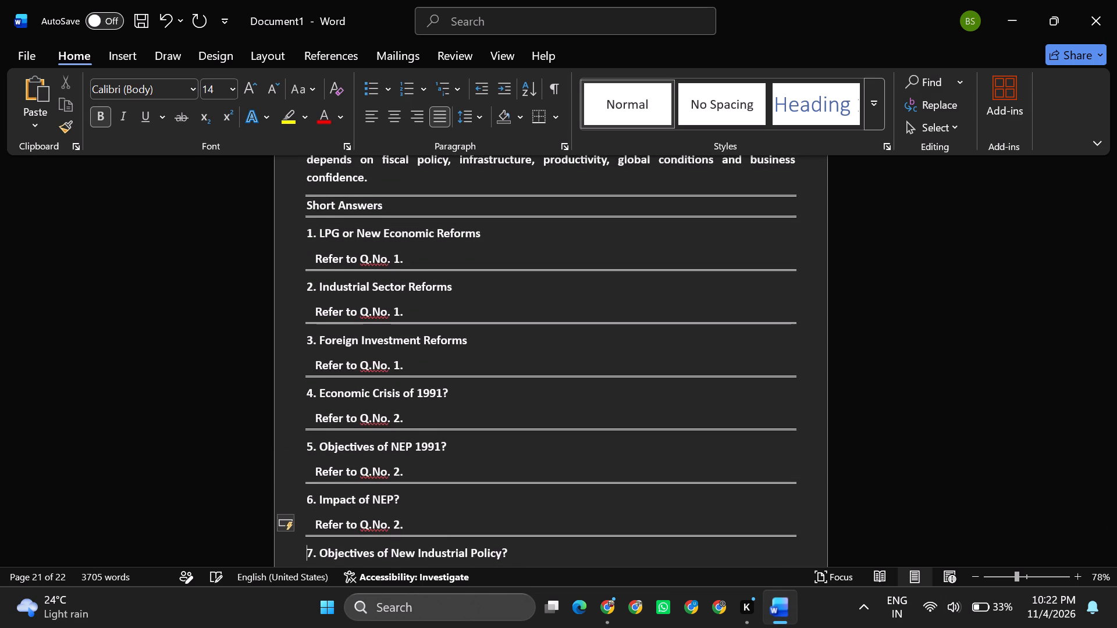
pyautogui.press('Down')
pyautogui.press('Down')
pyautogui.write('===')
pyautogui.press('Return')
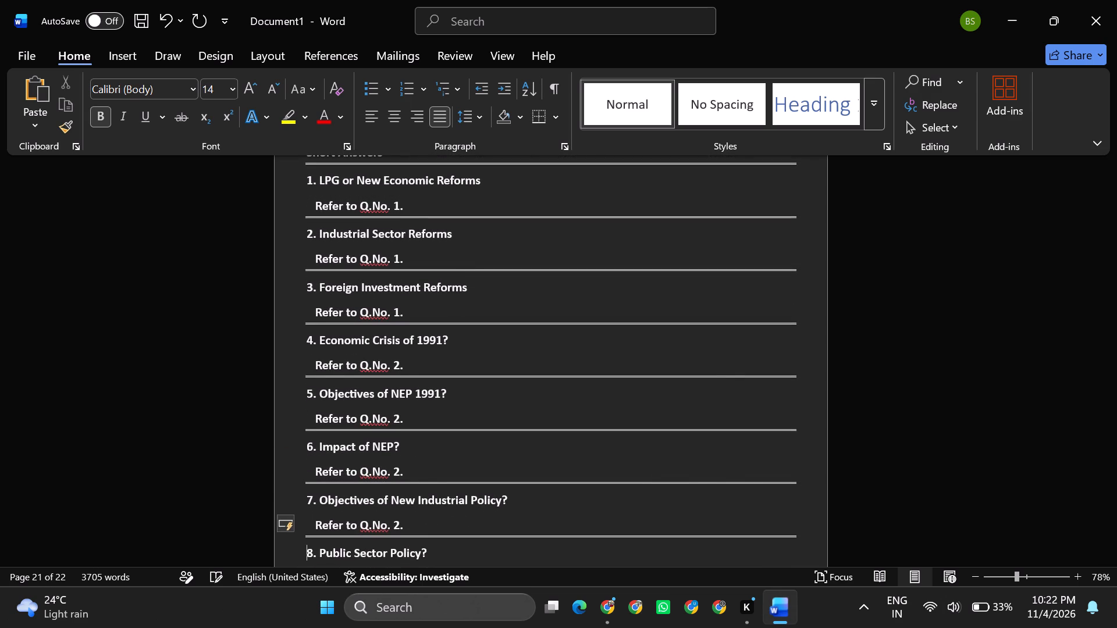
# Insert double === divider lines above short answer items 9, 10 and 11, from "Disinvestment" to "Abuse of Dominant Position".
pyautogui.press('Down')
pyautogui.press('Down')
pyautogui.write('===')
pyautogui.press('Return')
pyautogui.press('Down')
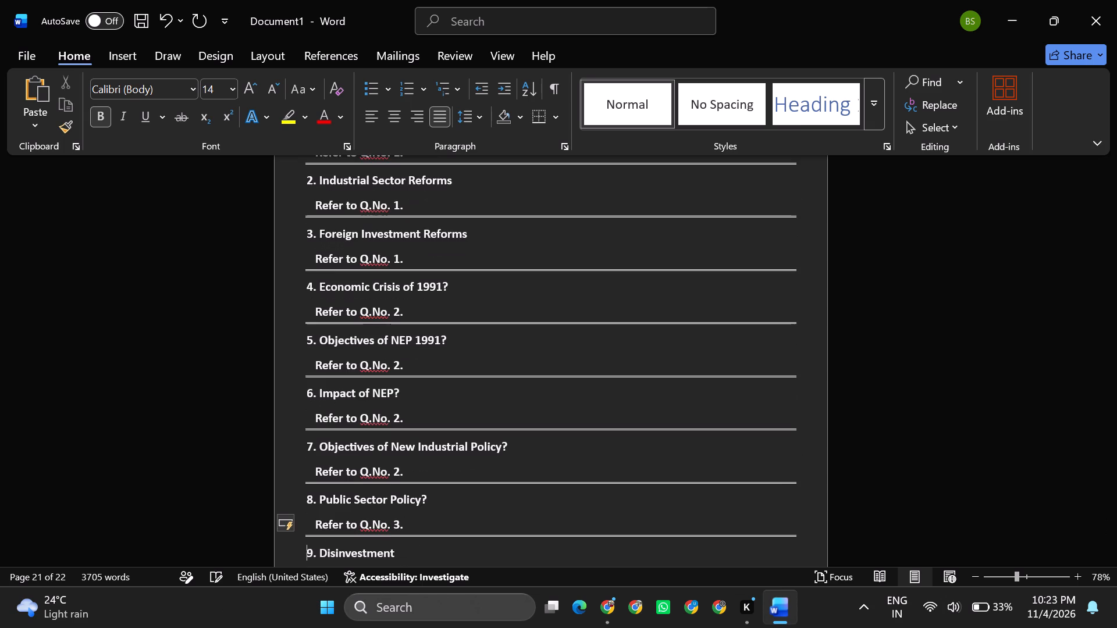
pyautogui.press('Down')
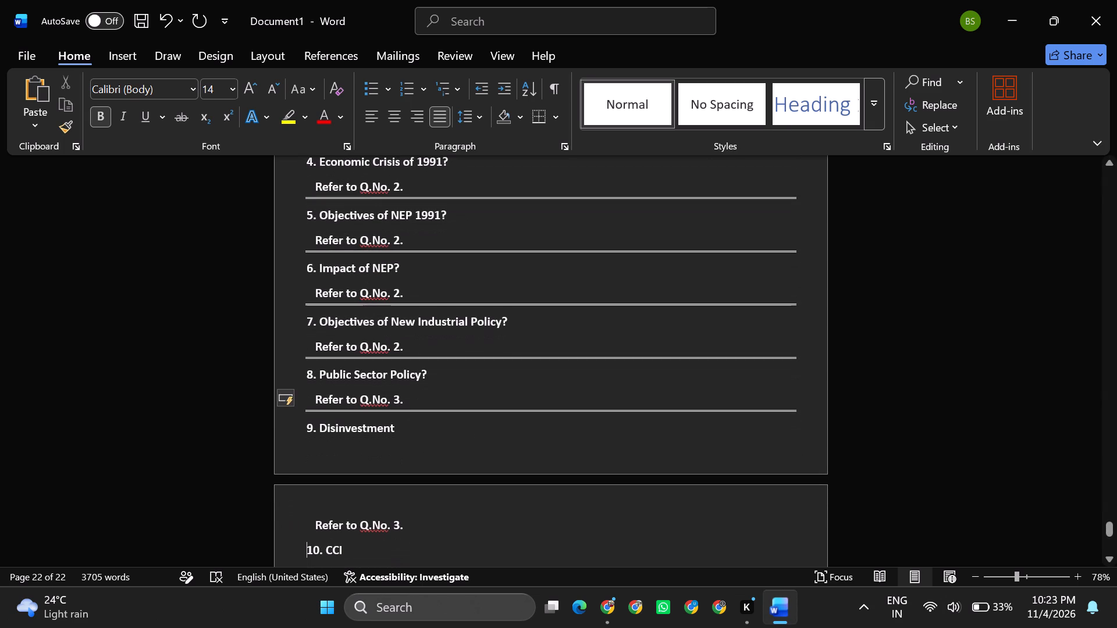
pyautogui.write('===')
pyautogui.press('Return')
pyautogui.press('Down')
pyautogui.press('Down')
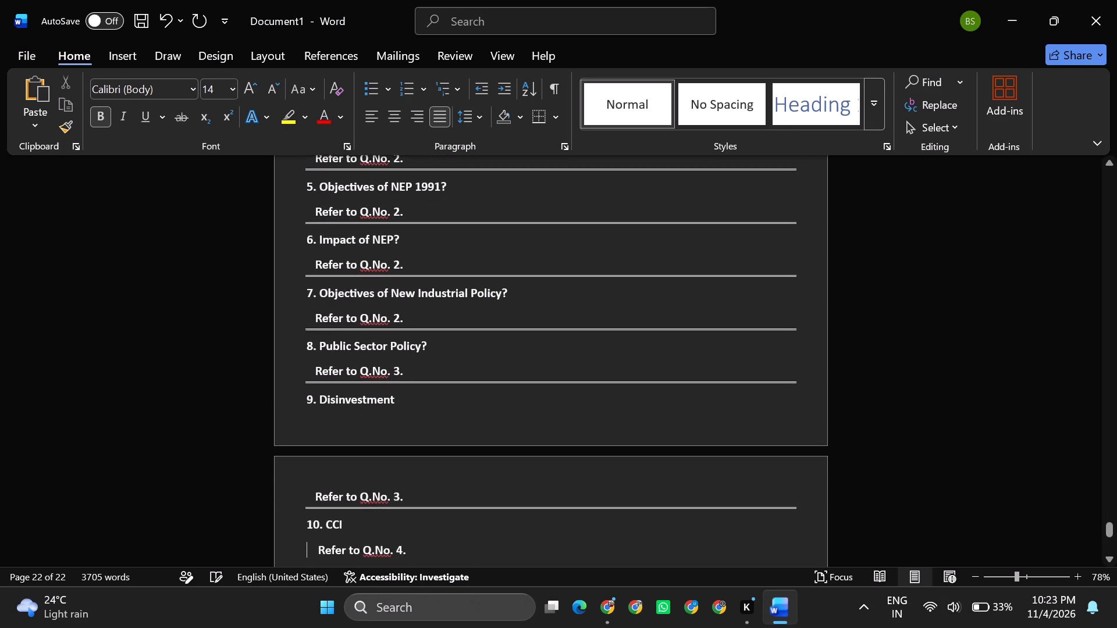
pyautogui.write('===')
pyautogui.press('Return')
# Insert double === divider lines above "12. Objectives of Fiscal Policy" and "13. Government Revenue or Government Expenditure".
pyautogui.press('Down')
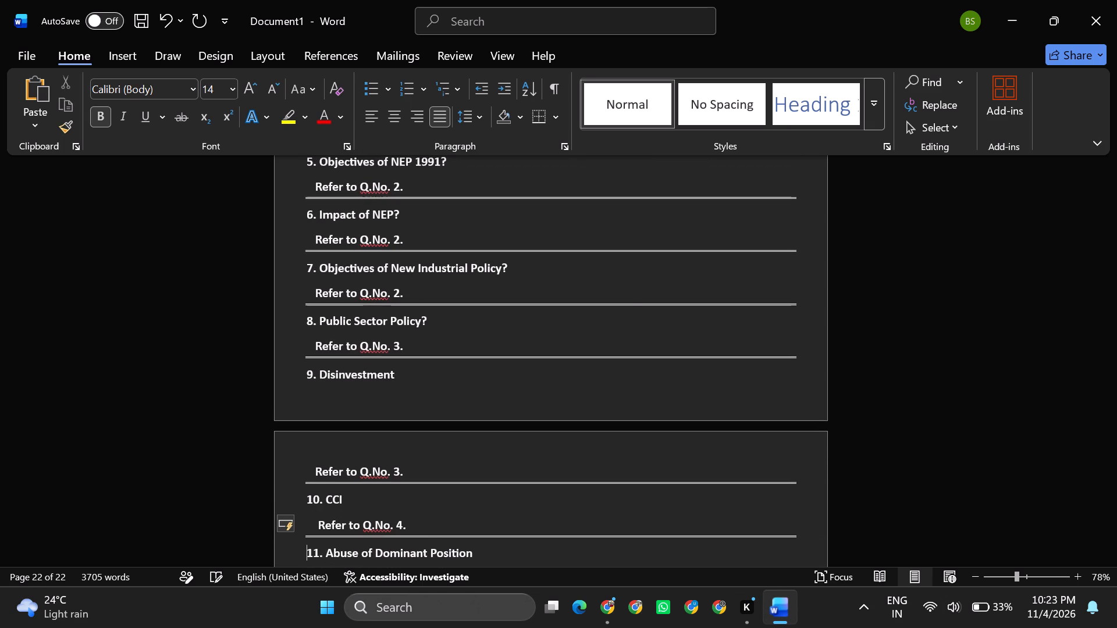
pyautogui.press('Down')
pyautogui.write('===')
pyautogui.press('Down')
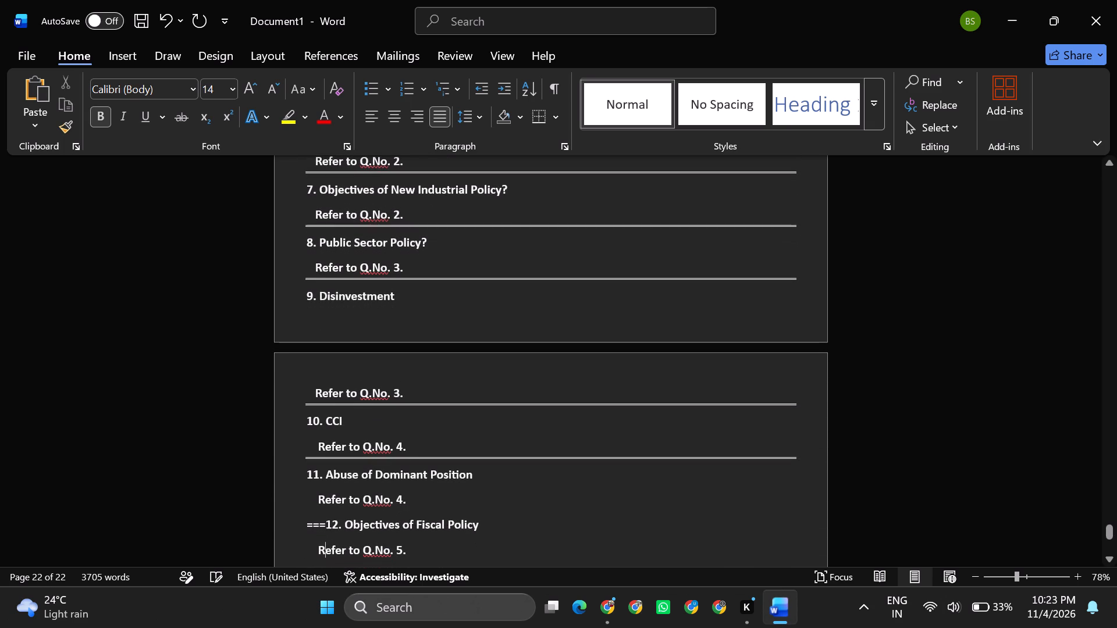
pyautogui.press('Up')
pyautogui.press('Return')
pyautogui.press('Down')
pyautogui.press('Down')
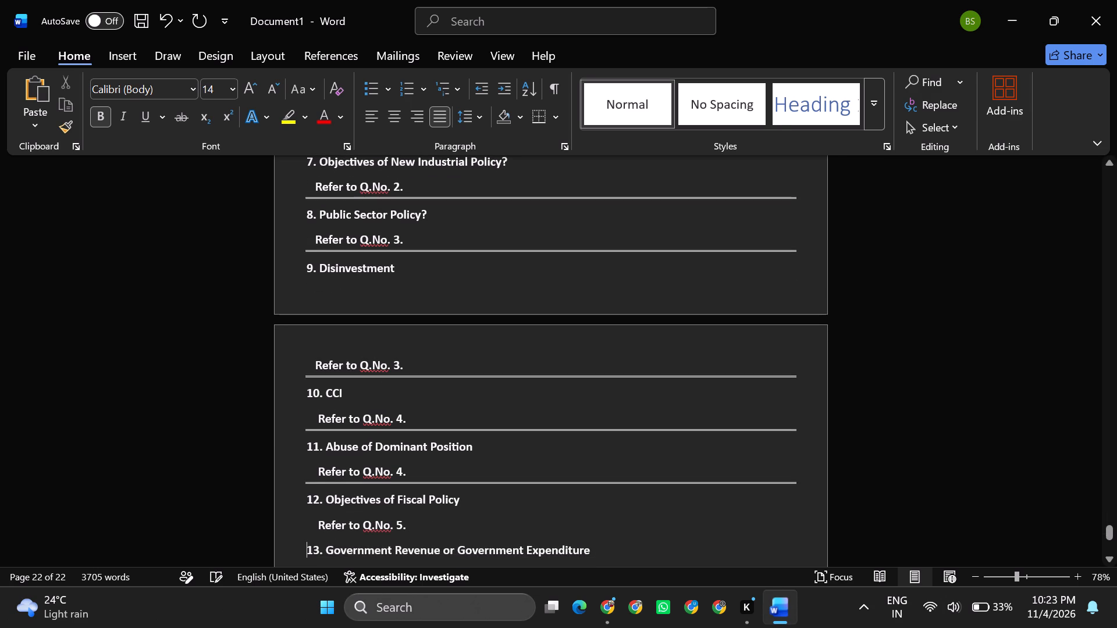
pyautogui.write('===')
pyautogui.press('Return')
# Insert double === divider lines above "14. Fiscal Deficit" and "15. Objectives of Monetary Policy?".
pyautogui.press('Down')
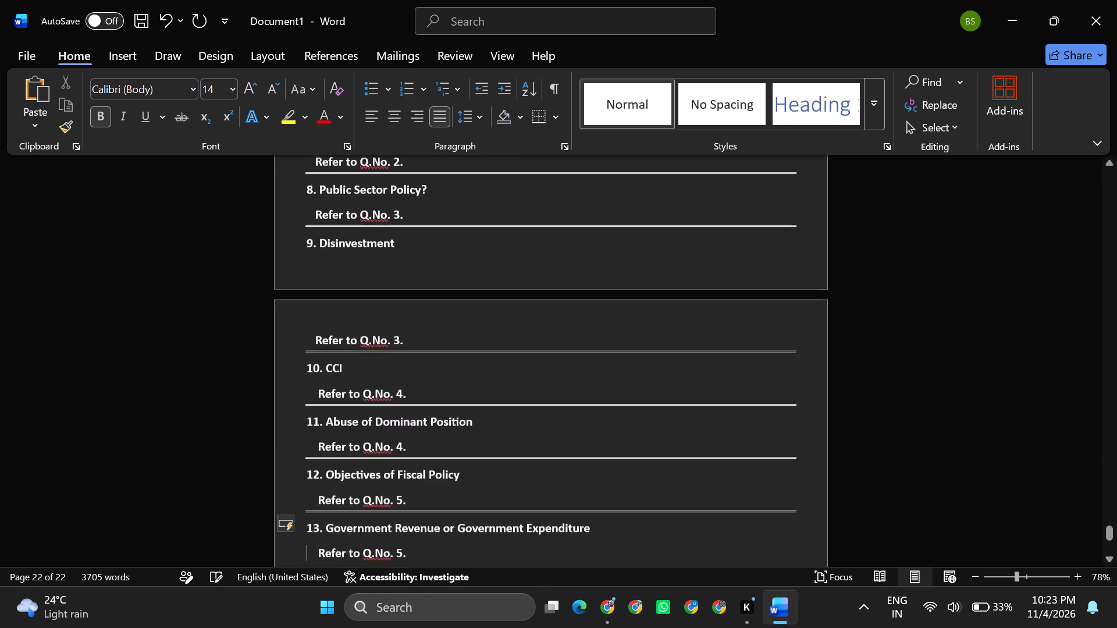
pyautogui.press('Down')
pyautogui.press('Down')
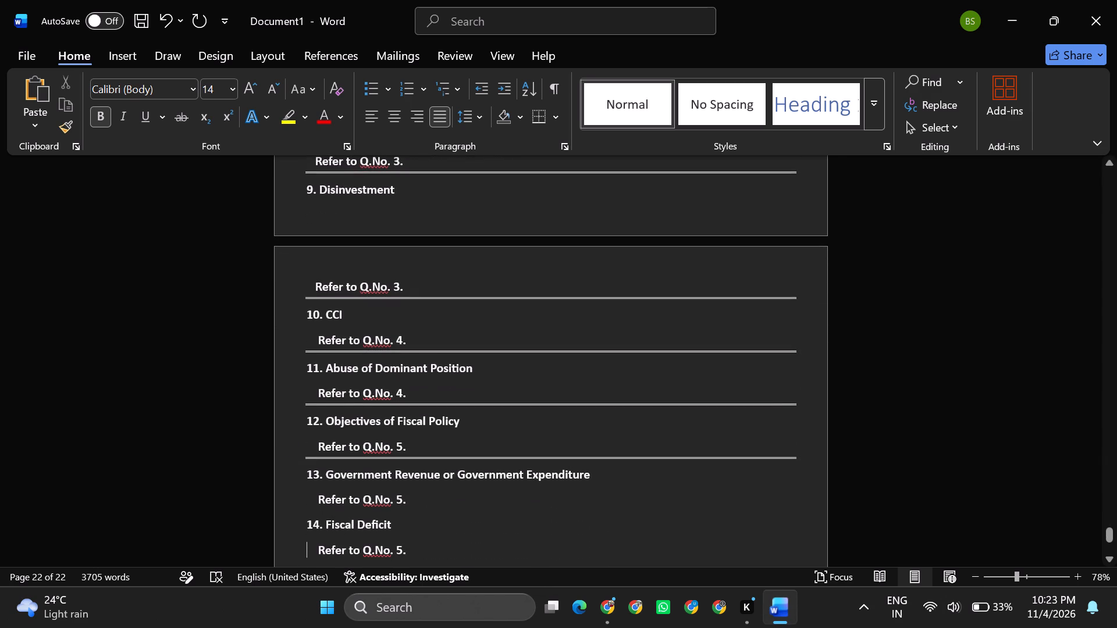
pyautogui.press('Up')
pyautogui.write('===')
pyautogui.press('Return')
pyautogui.press('Down')
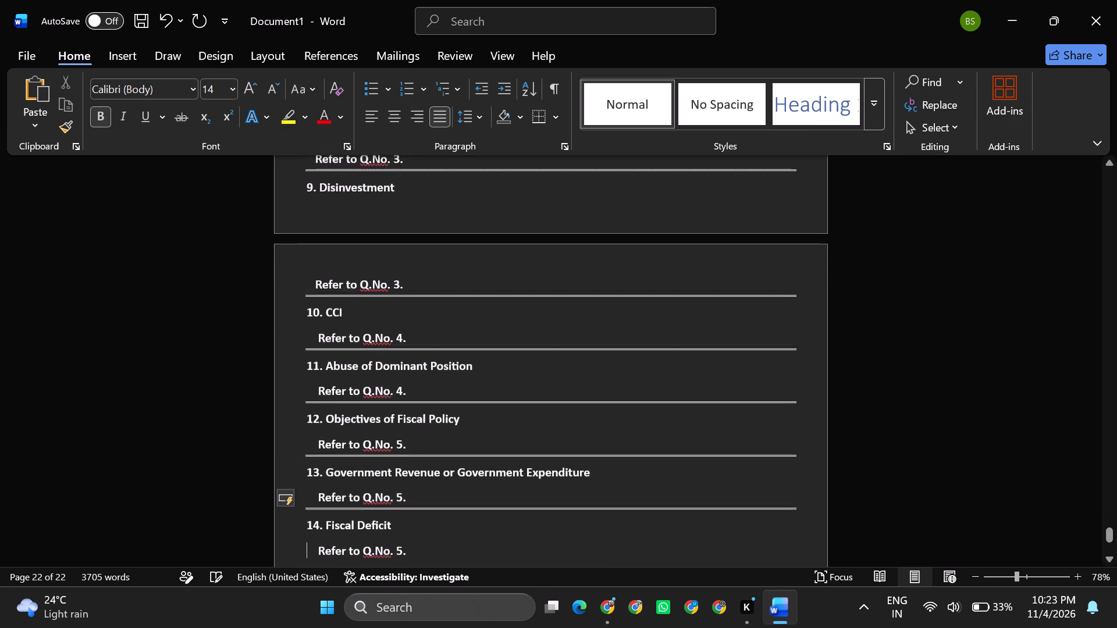
pyautogui.press('Down')
pyautogui.write('===')
pyautogui.press('Return')
pyautogui.press('Down')
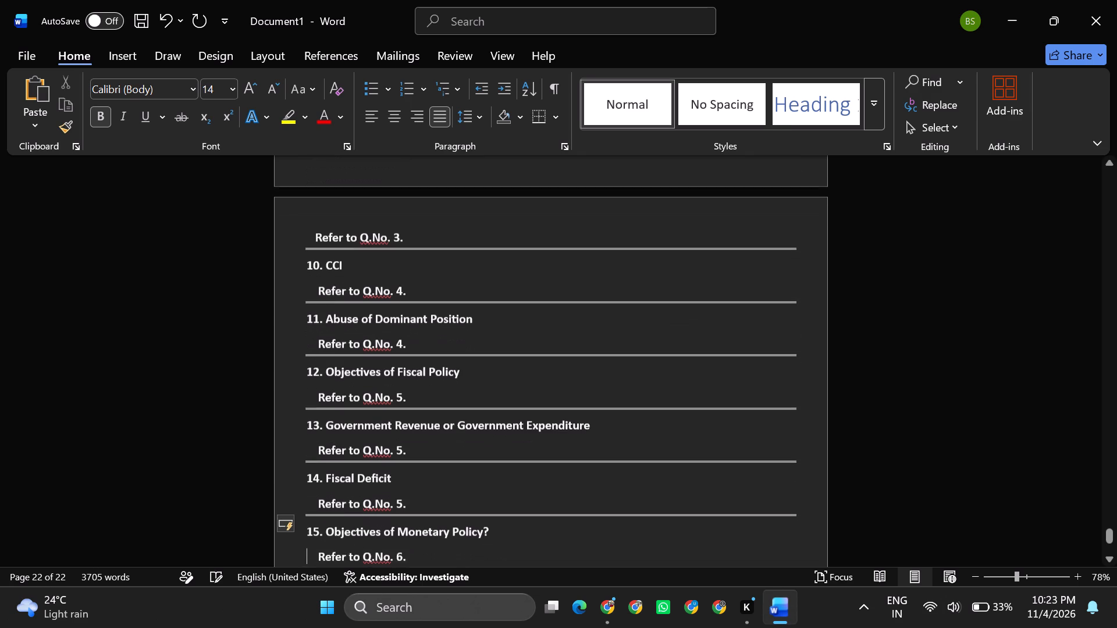
pyautogui.press('Down')
pyautogui.press('Down')
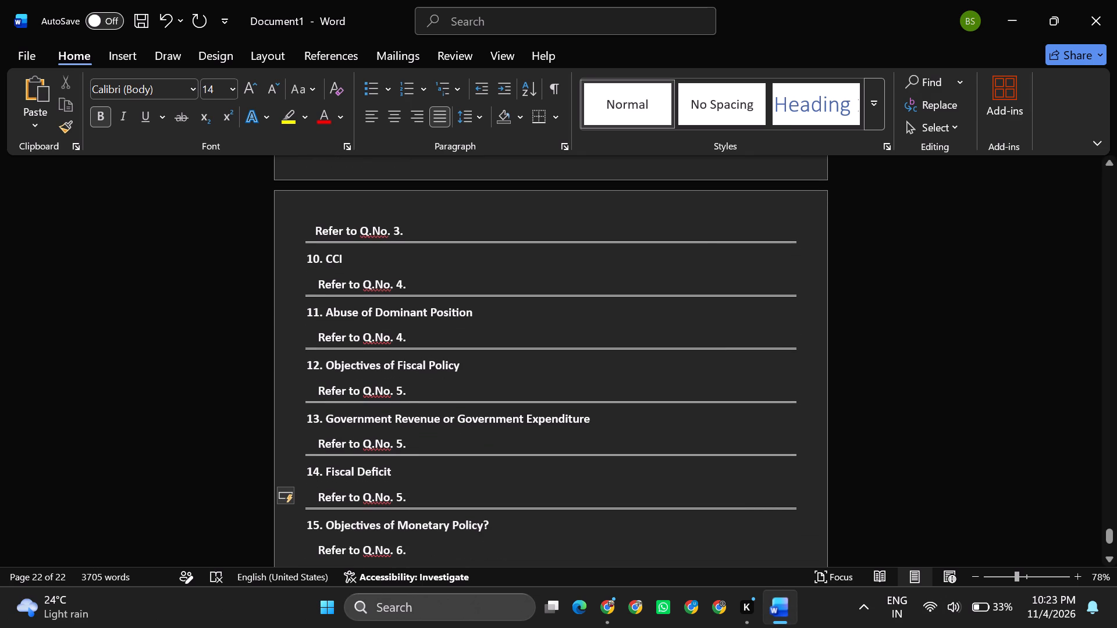
# Save the document as UNIT-3 in the OneDrive Documents folder.
pyautogui.hotkey('ctrl', 's')
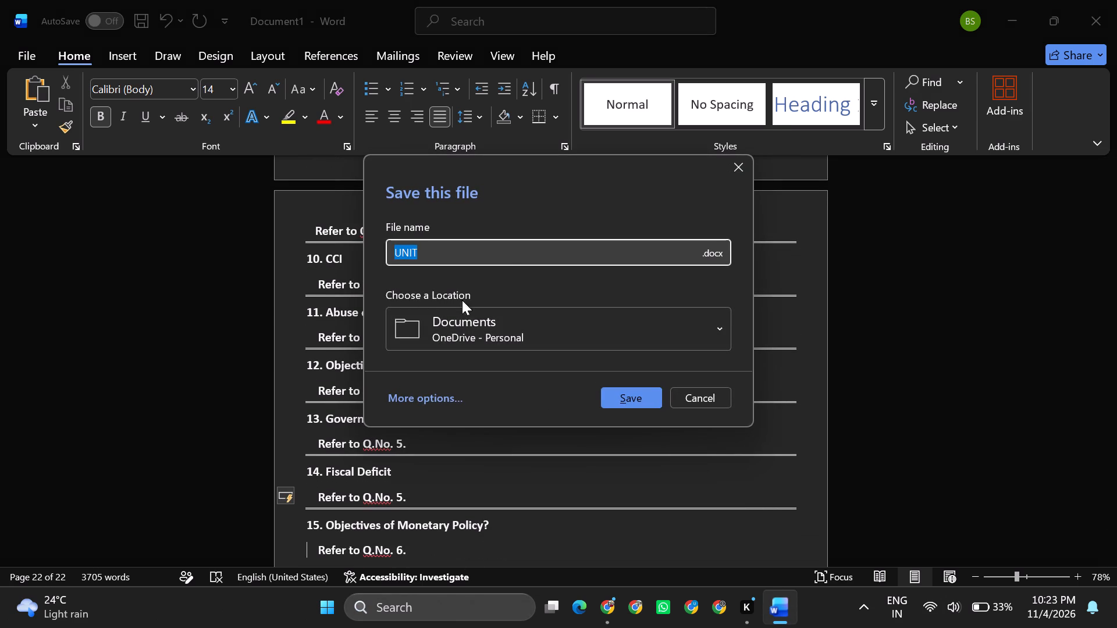
pyautogui.click(516, 262)
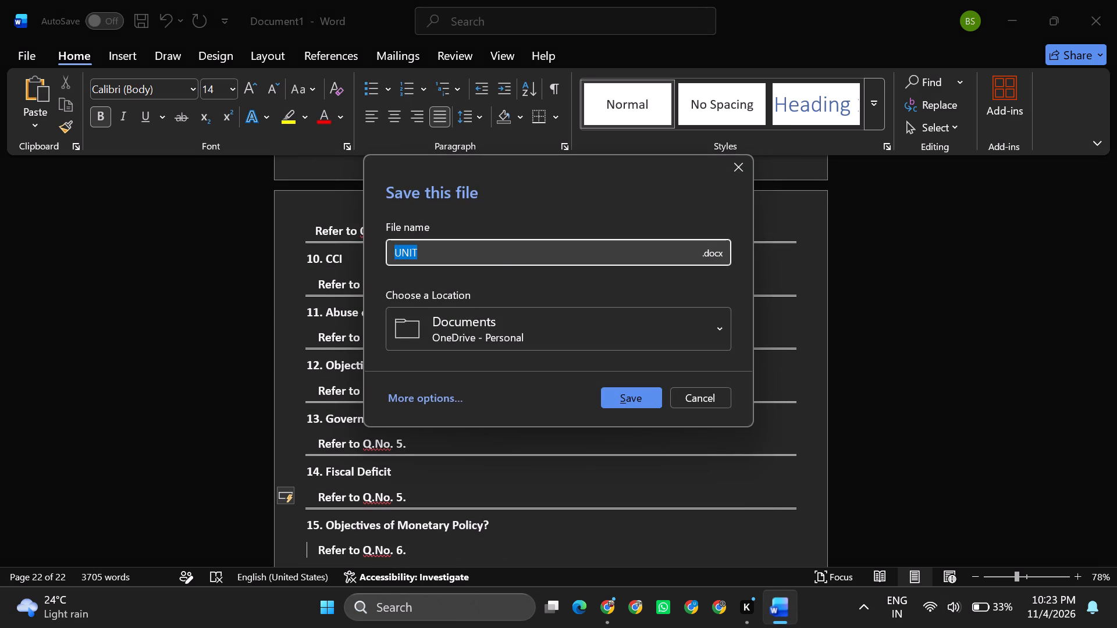
pyautogui.click(485, 250)
pyautogui.write('-3')
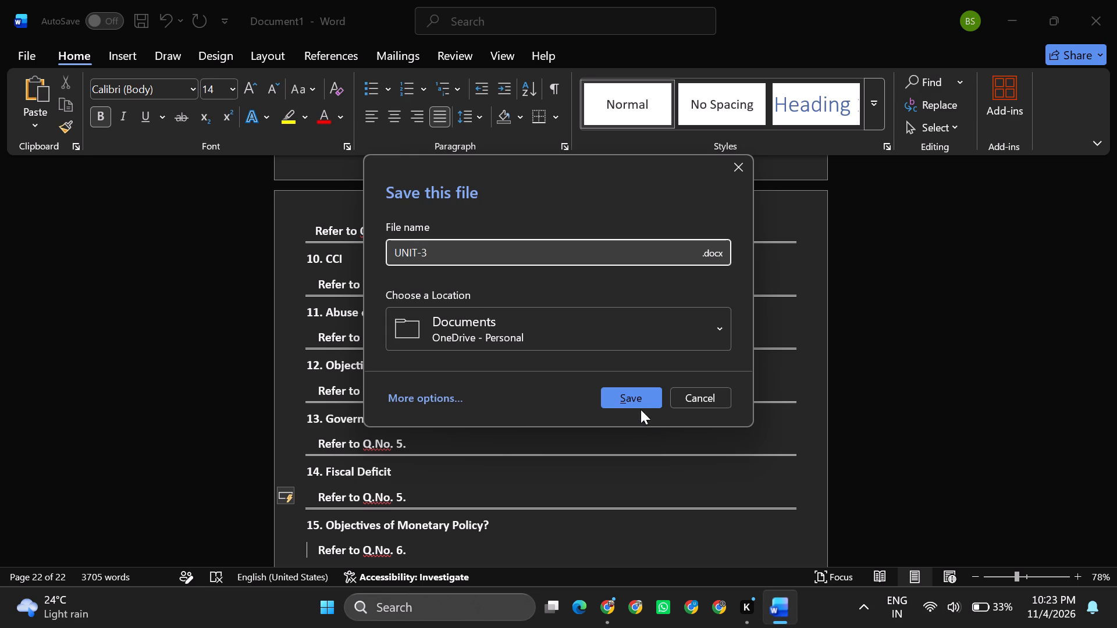
pyautogui.click(637, 396)
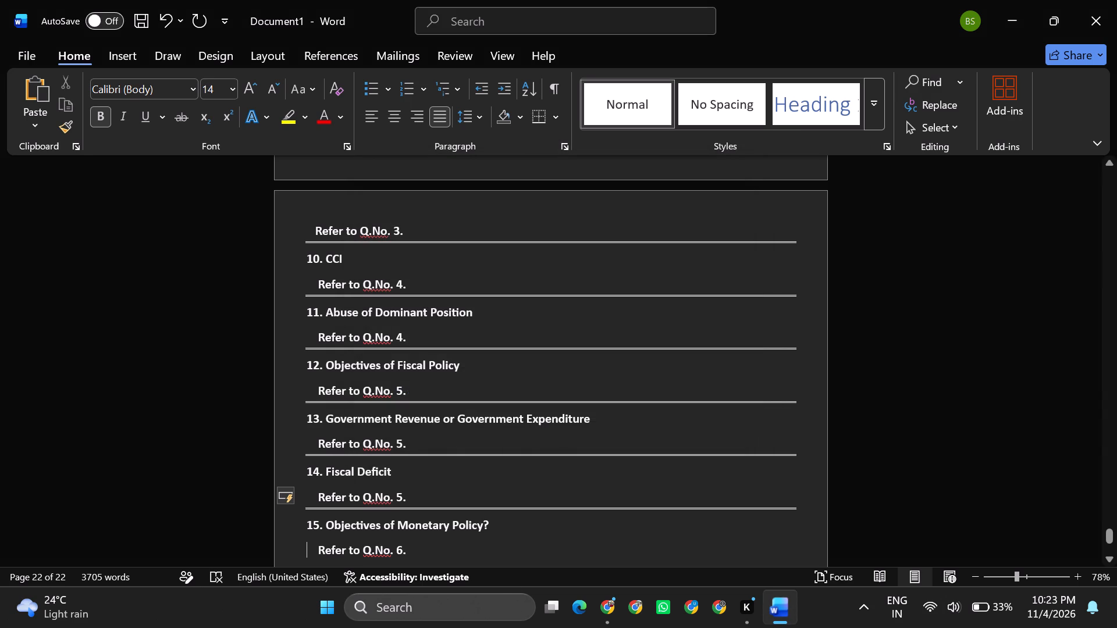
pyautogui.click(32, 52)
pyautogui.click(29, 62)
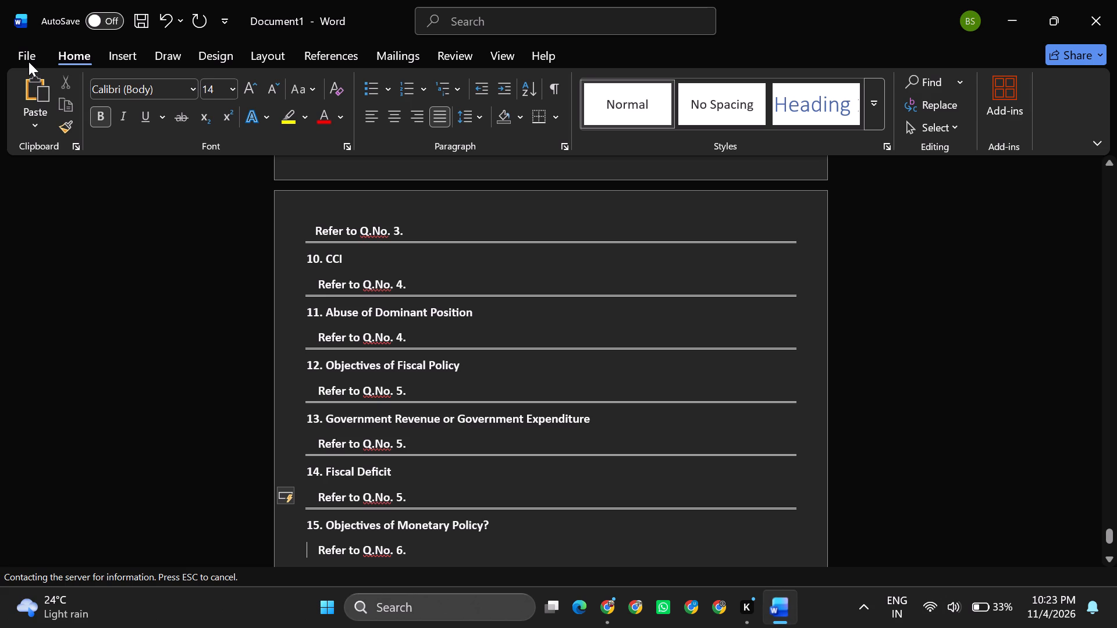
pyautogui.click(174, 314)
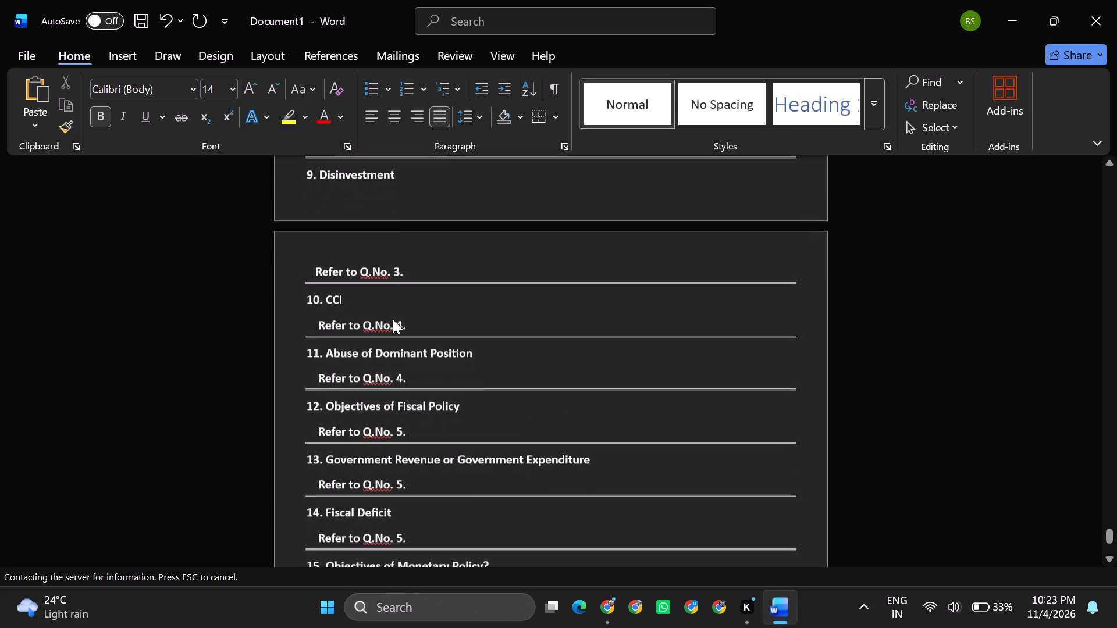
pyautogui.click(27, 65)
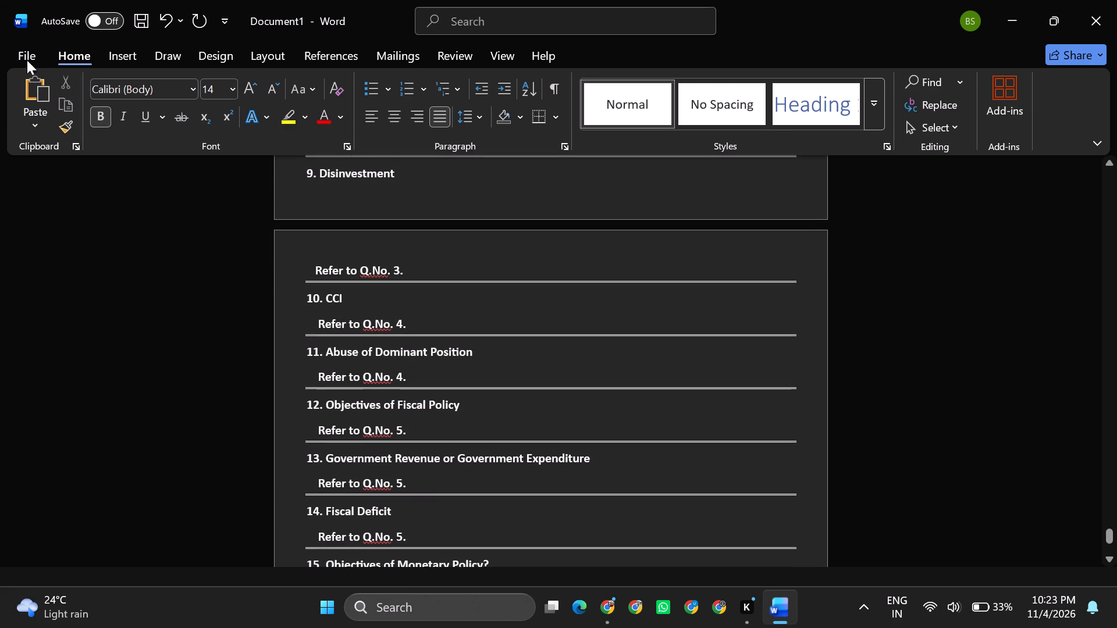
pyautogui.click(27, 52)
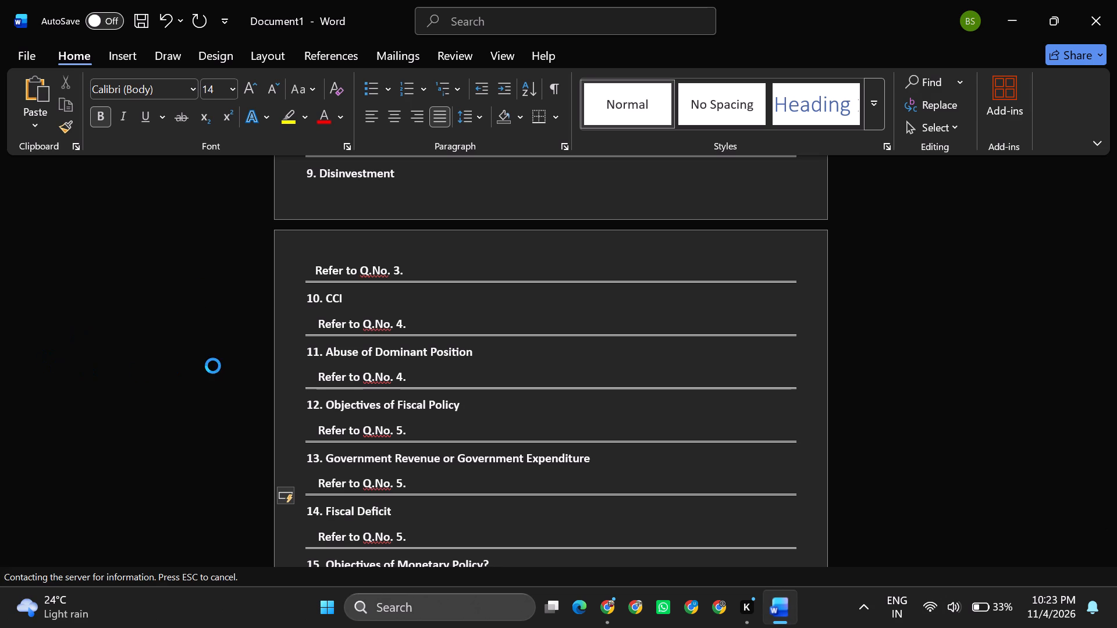
# Check the Downloads folder in File Explorer for the saved unit files, then return to Word.
pyautogui.press('super+e')
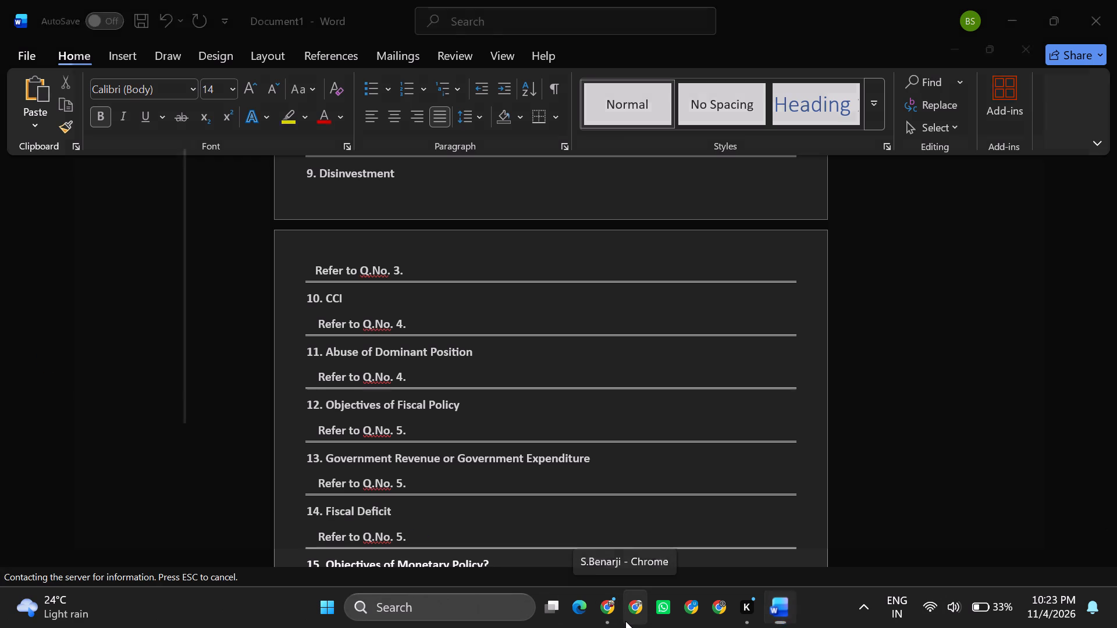
pyautogui.click(67, 324)
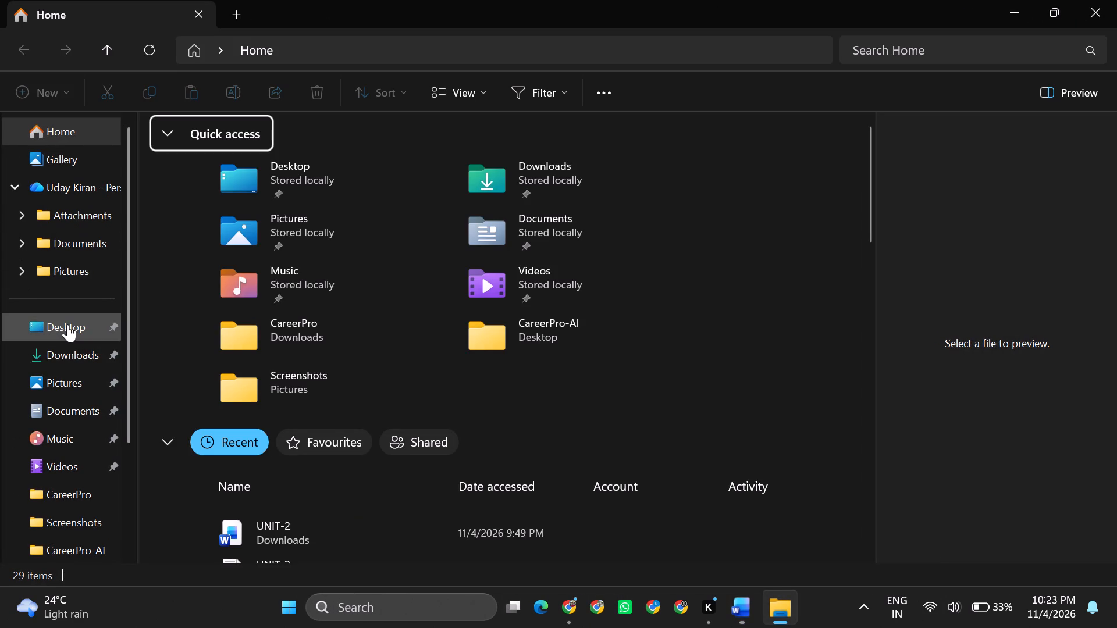
pyautogui.click(90, 348)
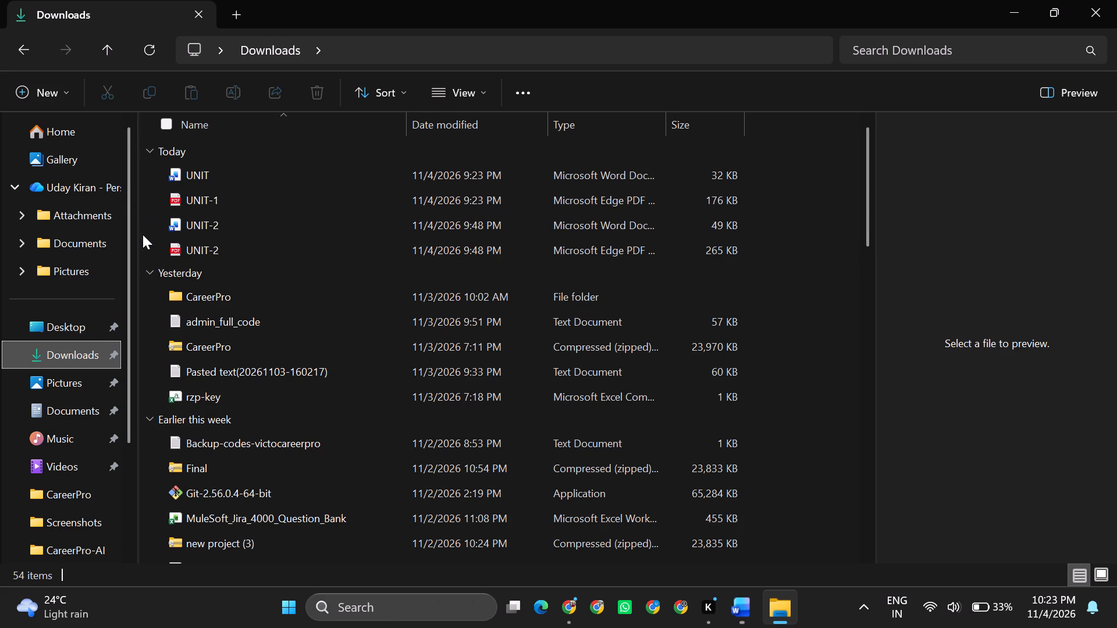
pyautogui.hotkey('alt', 'Tab')
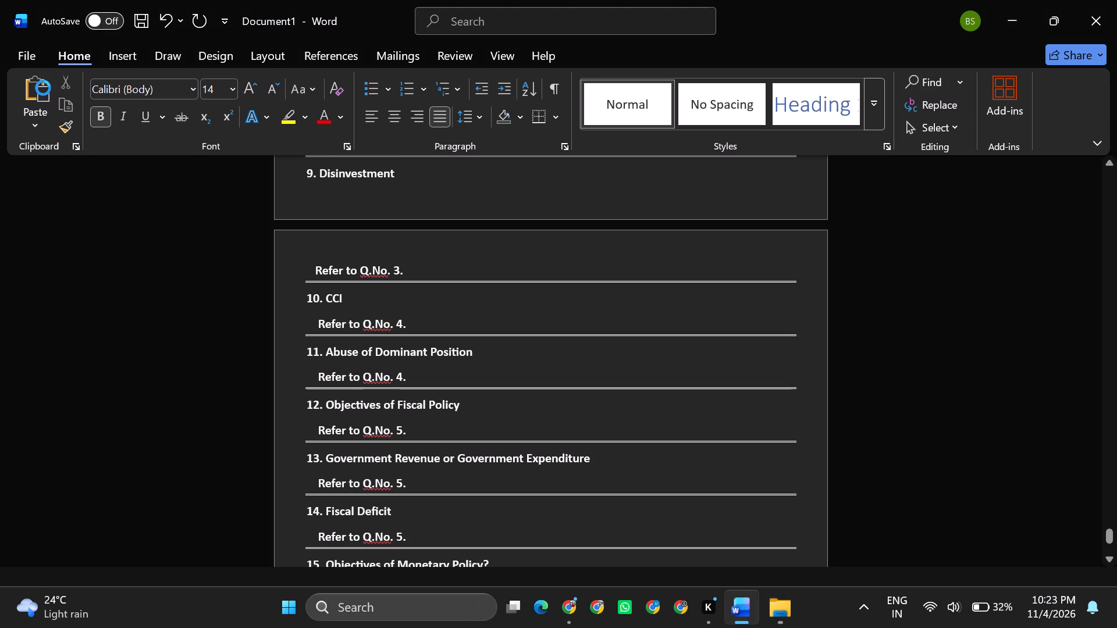
# Save a PDF copy of the UNIT-3 document to the Downloads folder.
pyautogui.scroll(5, 43, 88)
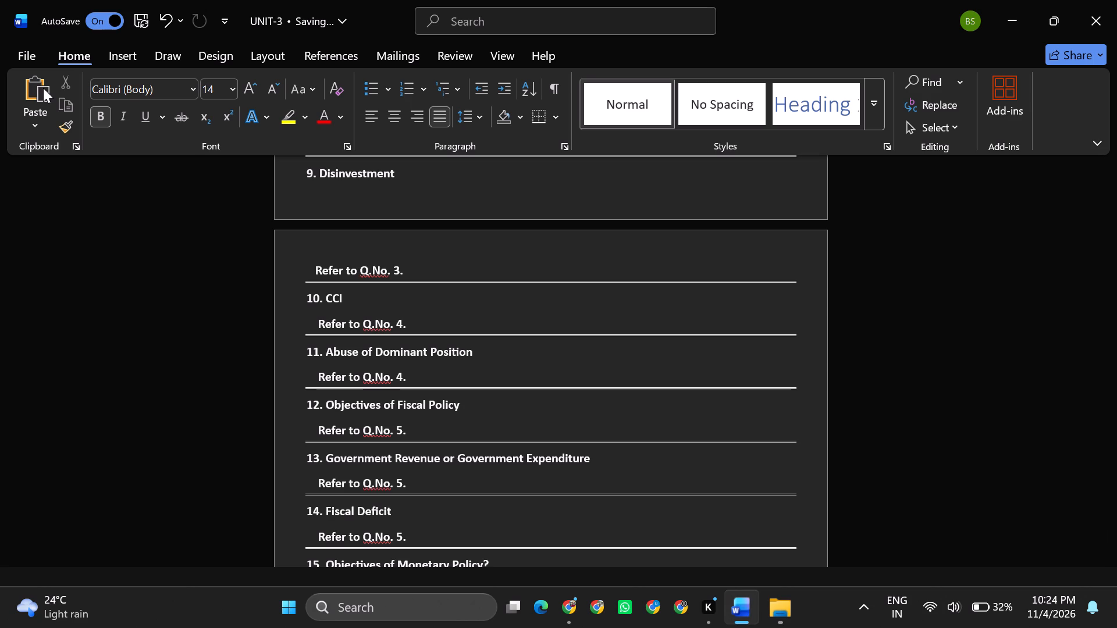
pyautogui.click(26, 56)
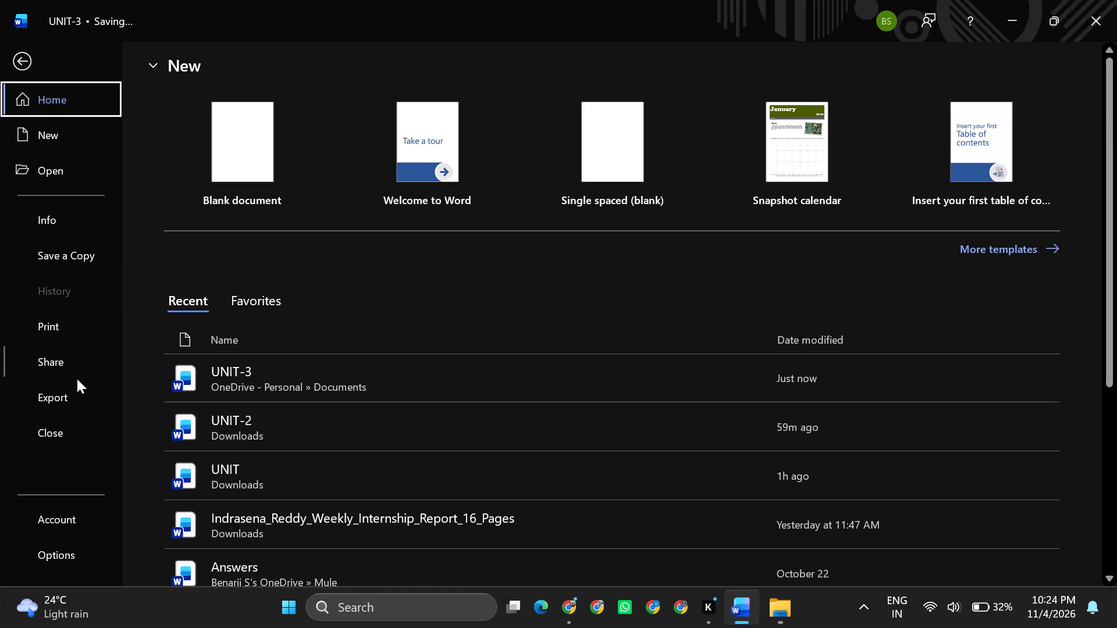
pyautogui.click(79, 261)
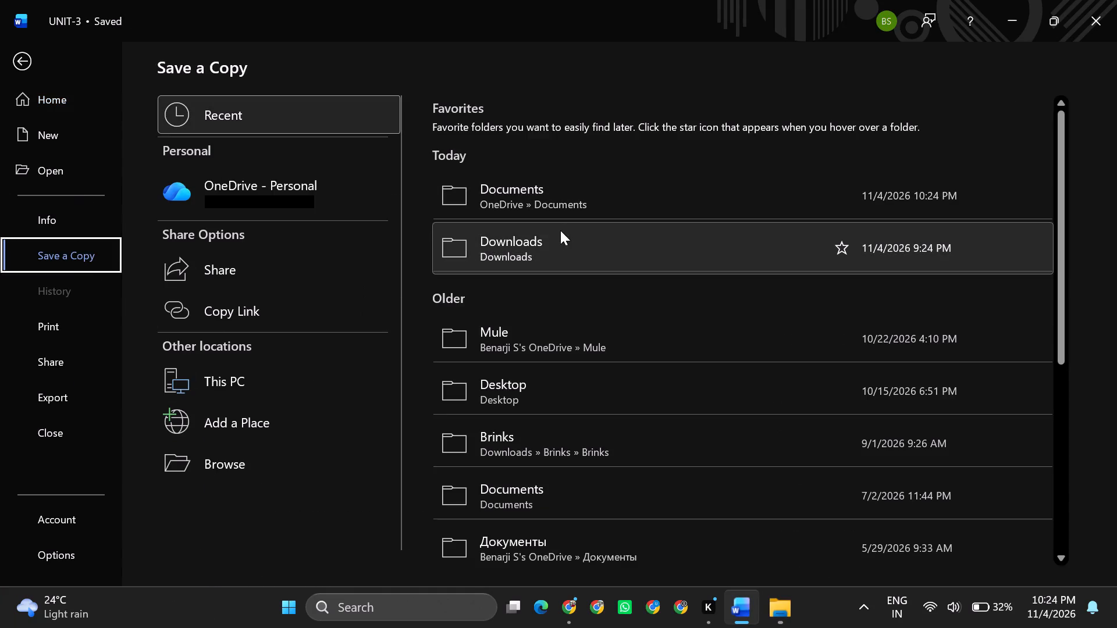
pyautogui.click(560, 230)
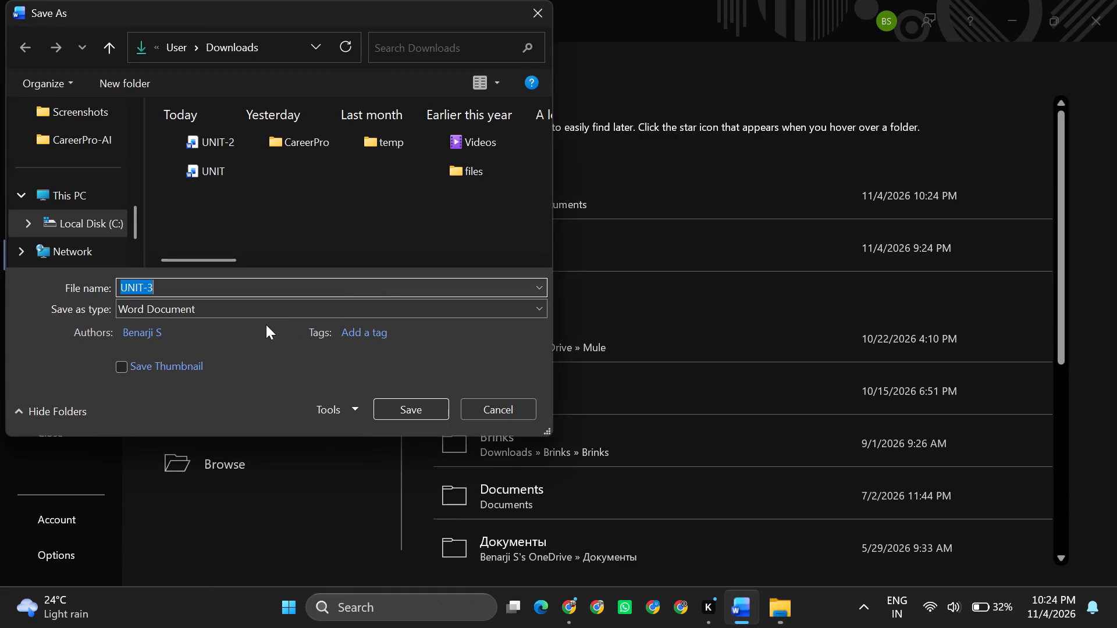
# Save UNIT-3 in PDF format to the Downloads folder.
pyautogui.click(259, 309)
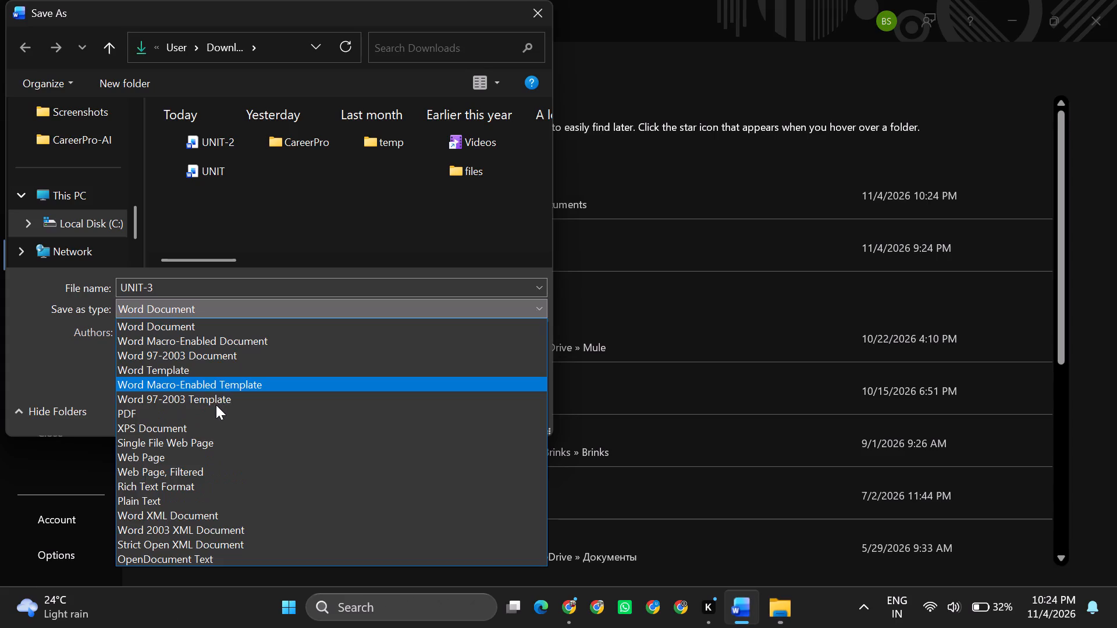
pyautogui.click(212, 411)
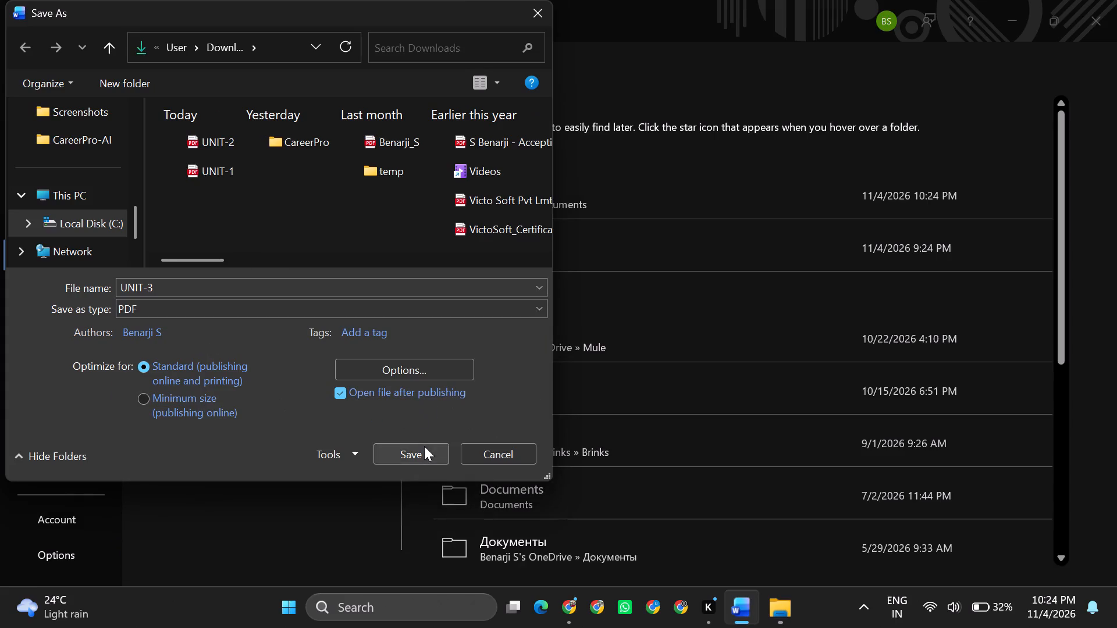
pyautogui.click(424, 446)
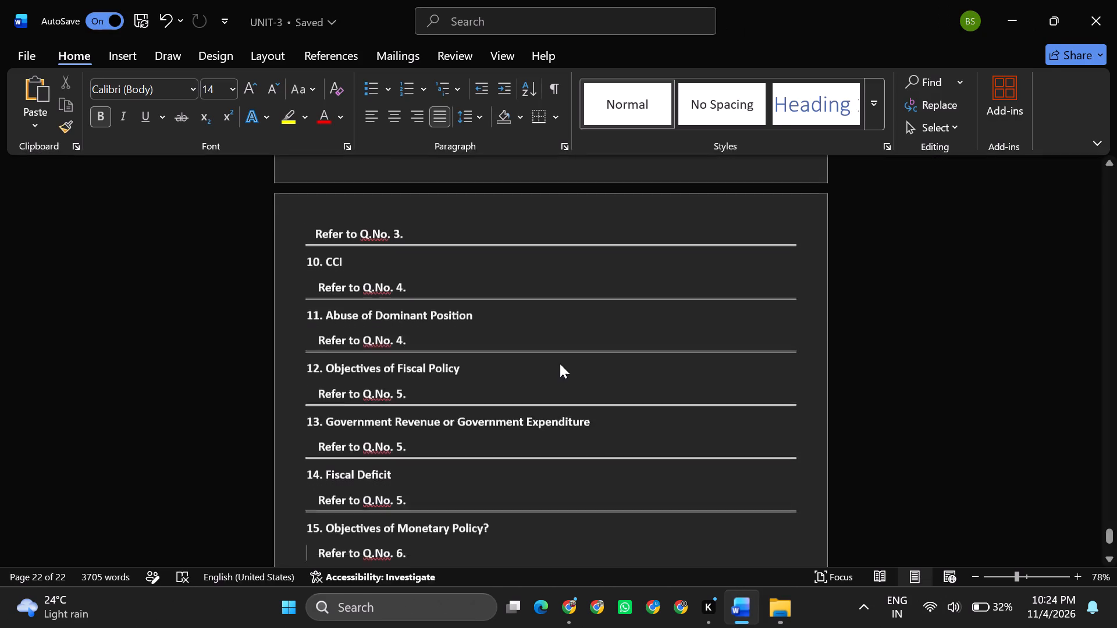
# Close the UNIT-3 PDF opened in Edge and the UNIT-3 document in Word.
pyautogui.click(1115, 2)
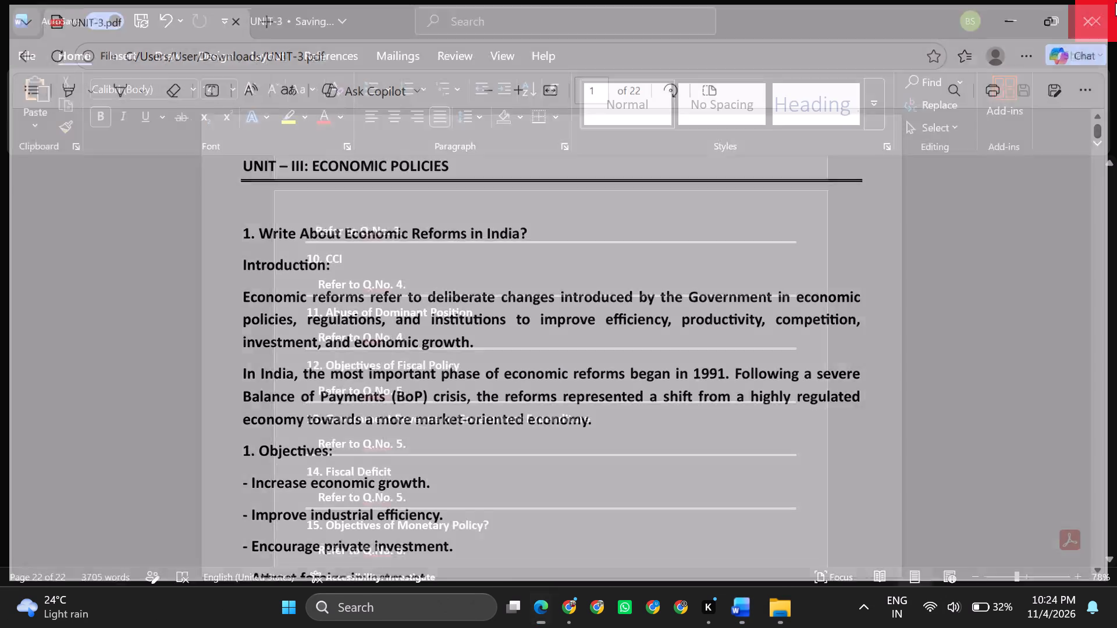
pyautogui.click(1116, 0)
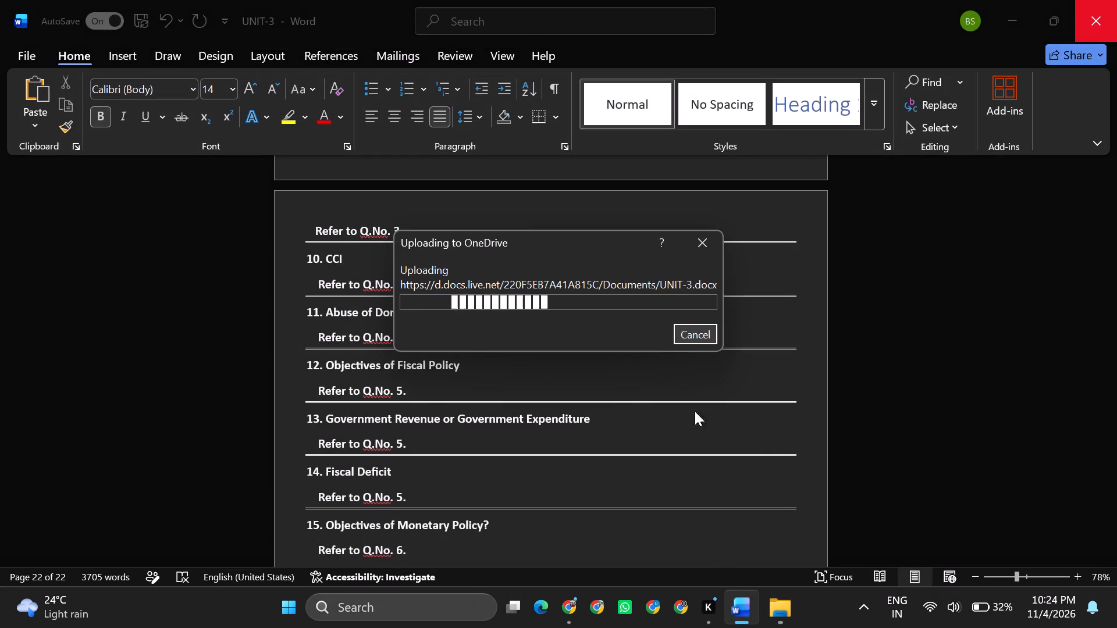
# Switch to File Explorer to check the Downloads folder for the UNIT-3 PDF.
pyautogui.click(779, 599)
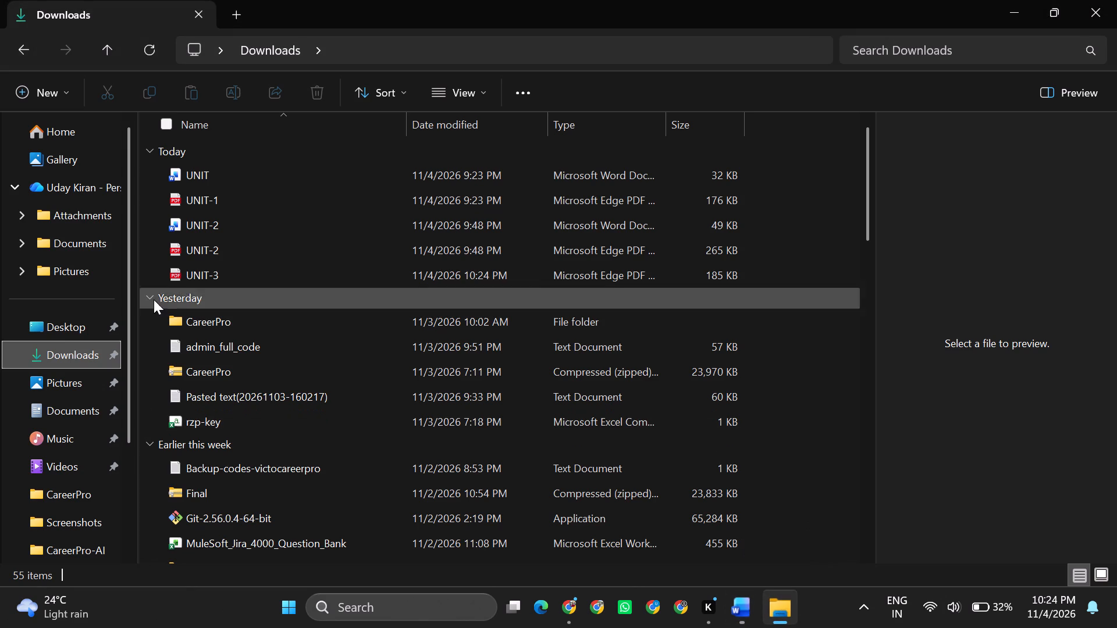
# Look for the saved UNIT-3 document in the OneDrive Documents folder and the local Documents folder.
pyautogui.click(92, 194)
pyautogui.doubleClick(236, 187)
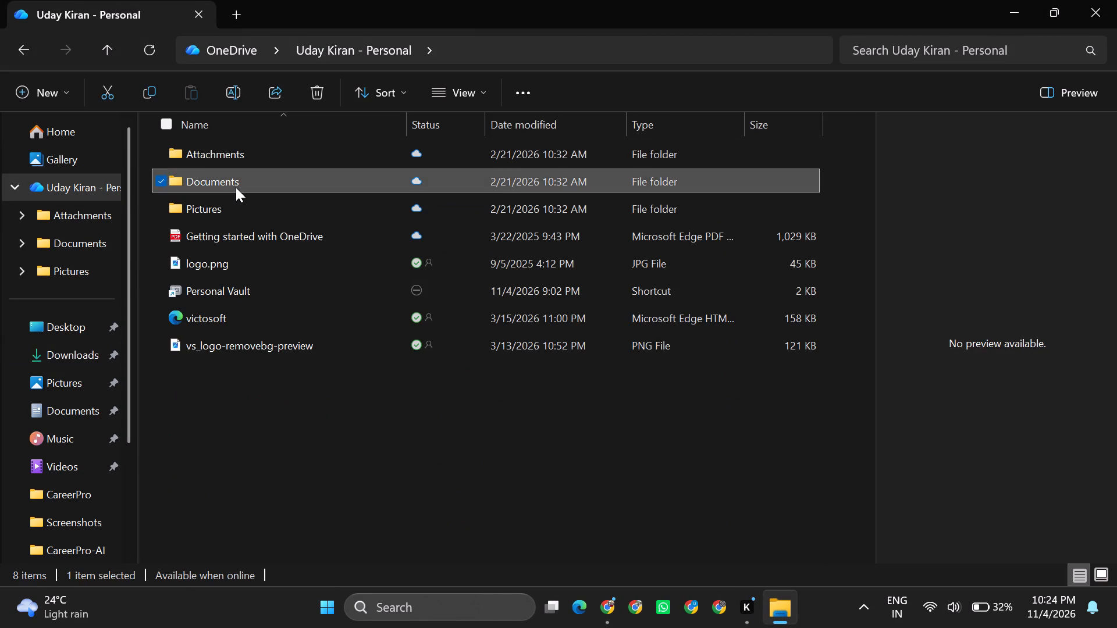
pyautogui.click(377, 194)
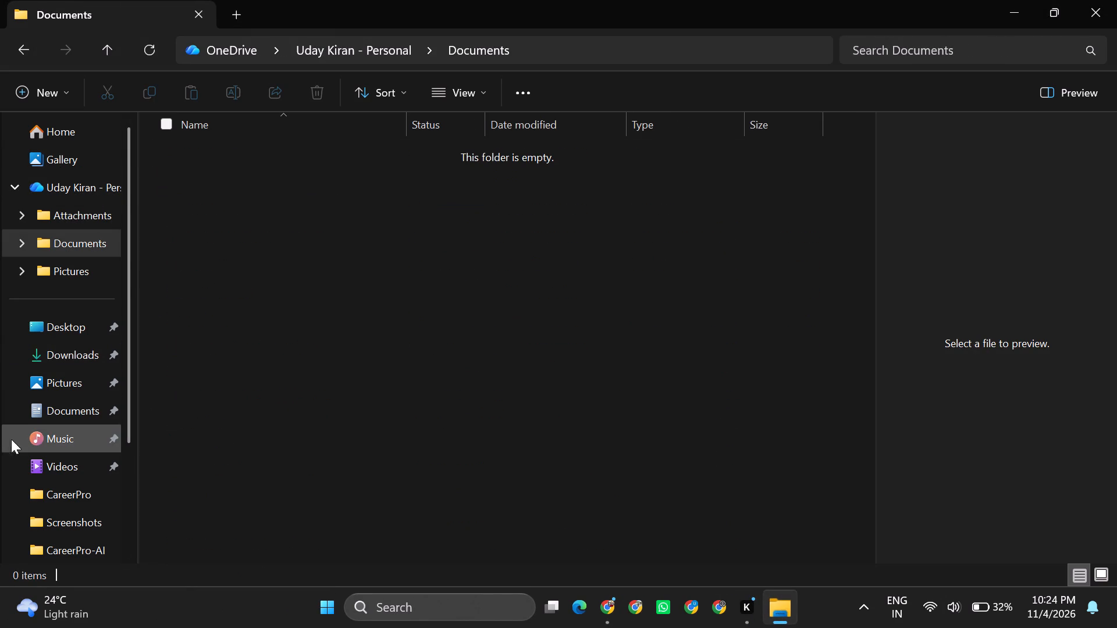
pyautogui.click(49, 406)
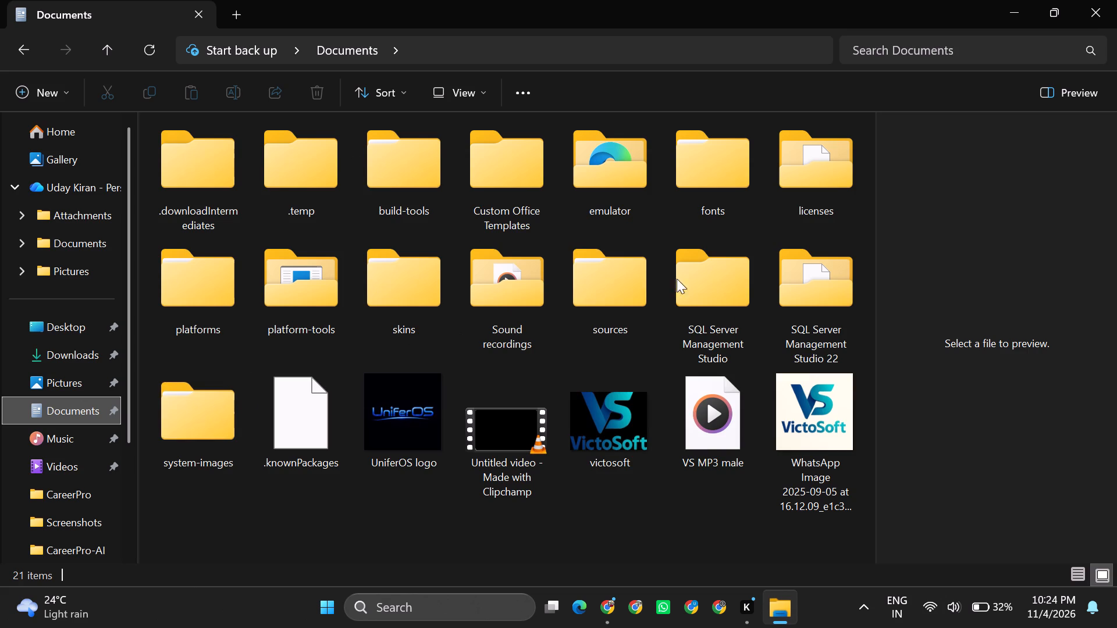
# Launch Word to bring up its list of recent documents.
pyautogui.press('w')
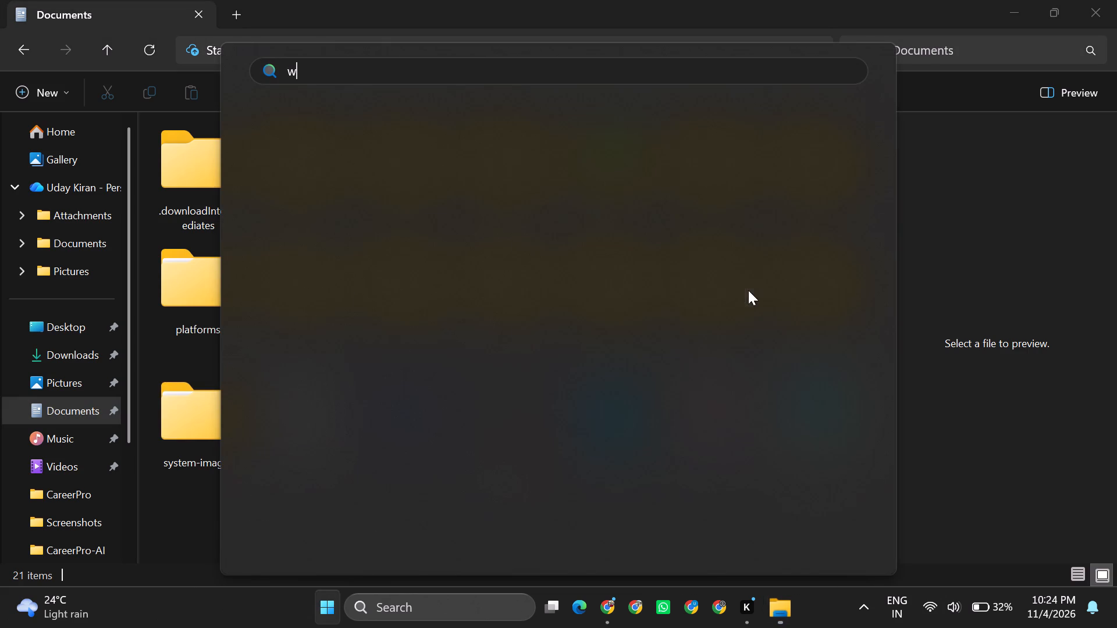
pyautogui.press('Return')
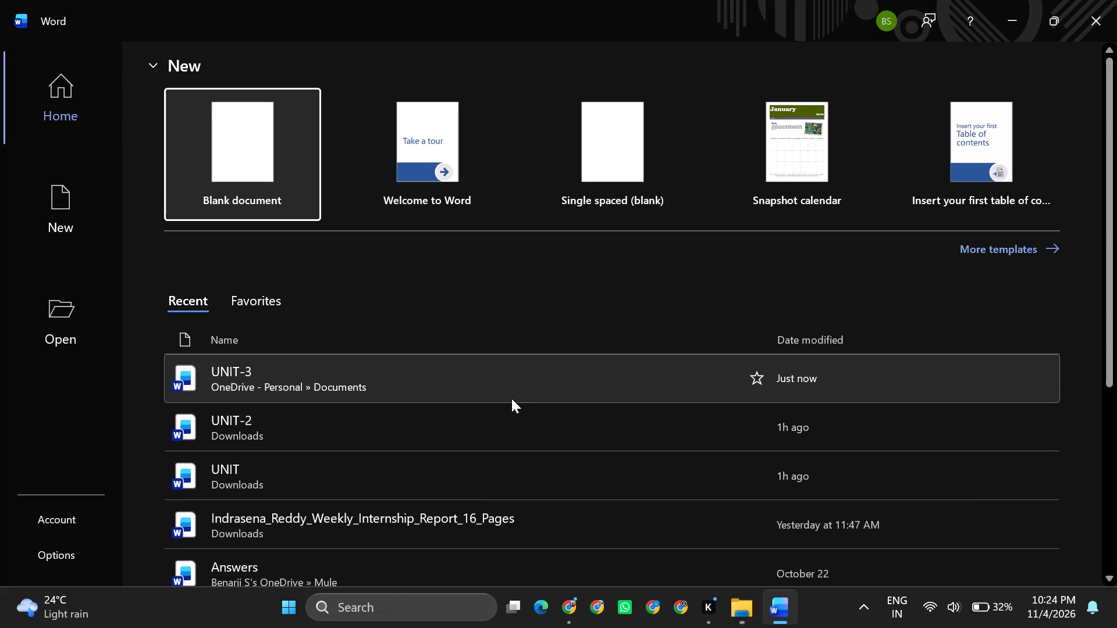
# Return to File Explorer and recheck the OneDrive folders for the UNIT-3 document, refreshing the Documents folder listing.
pyautogui.hotkey('alt', 'Tab')
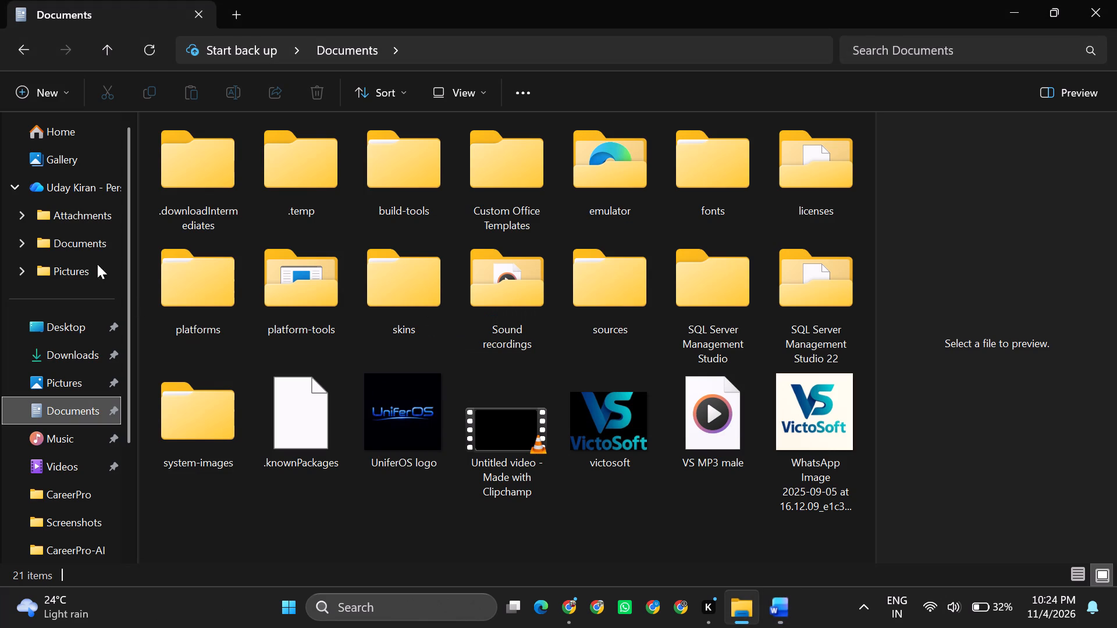
pyautogui.click(83, 181)
pyautogui.scroll(2, 83, 181)
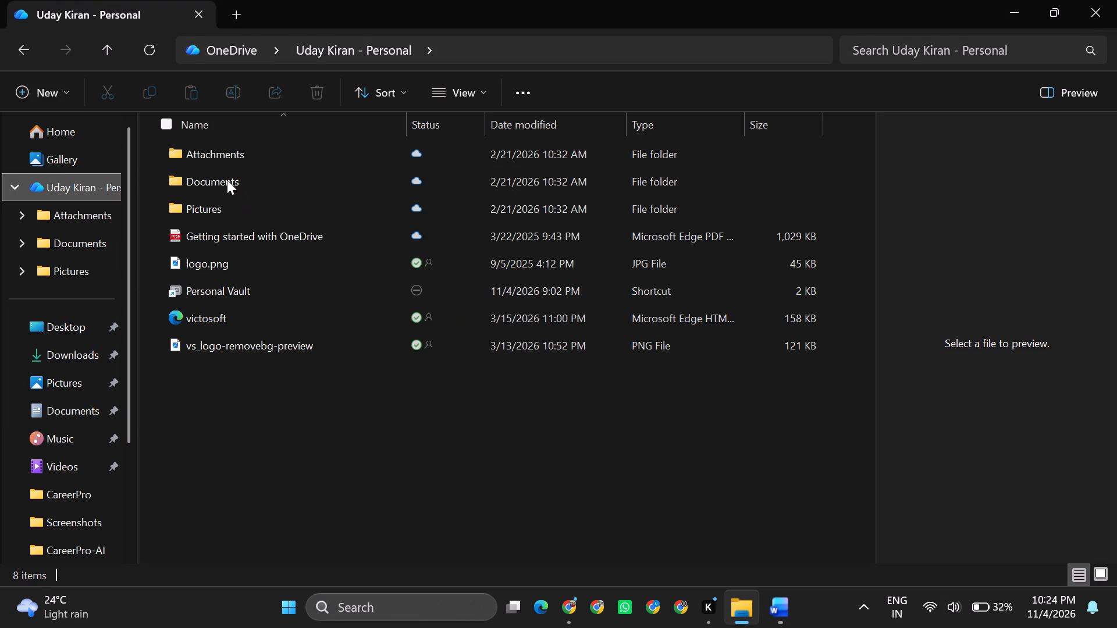
pyautogui.scroll(4, 93, 211)
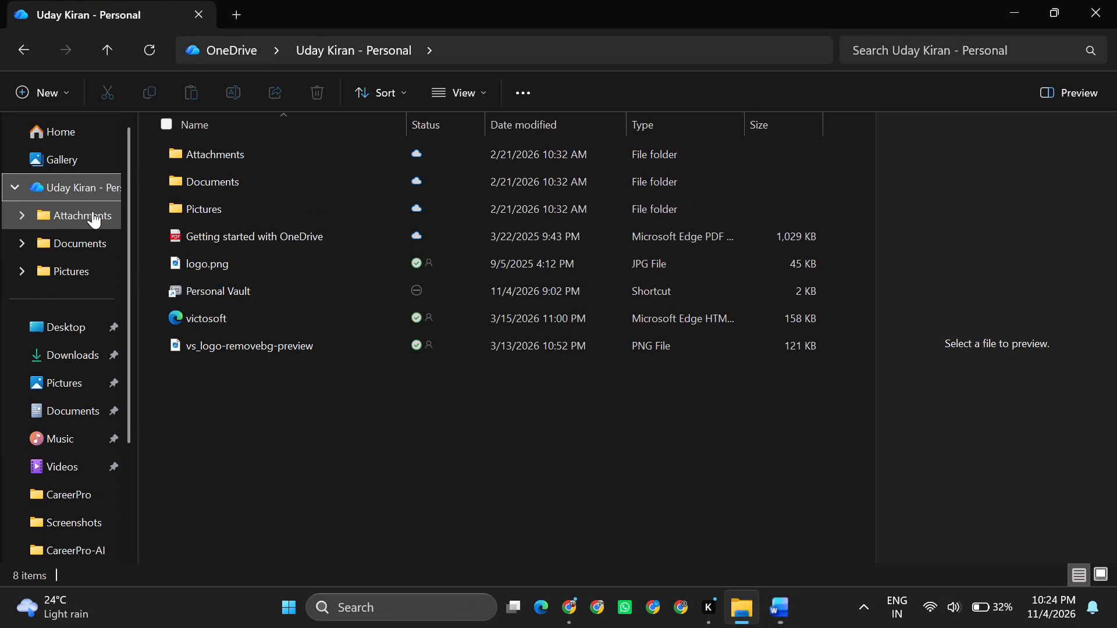
pyautogui.click(73, 122)
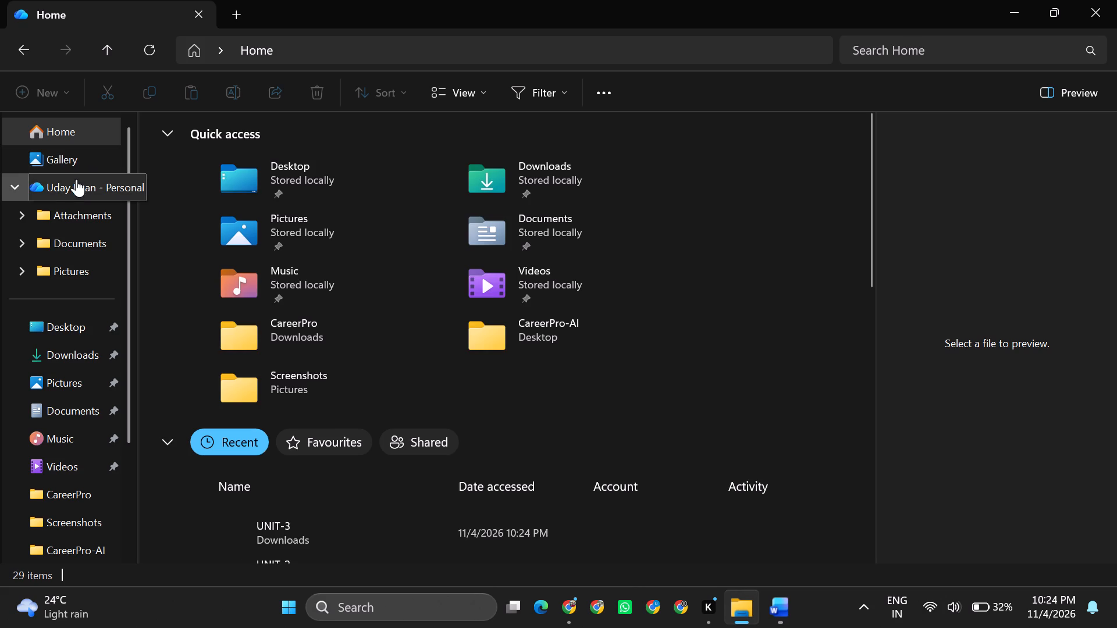
pyautogui.click(63, 243)
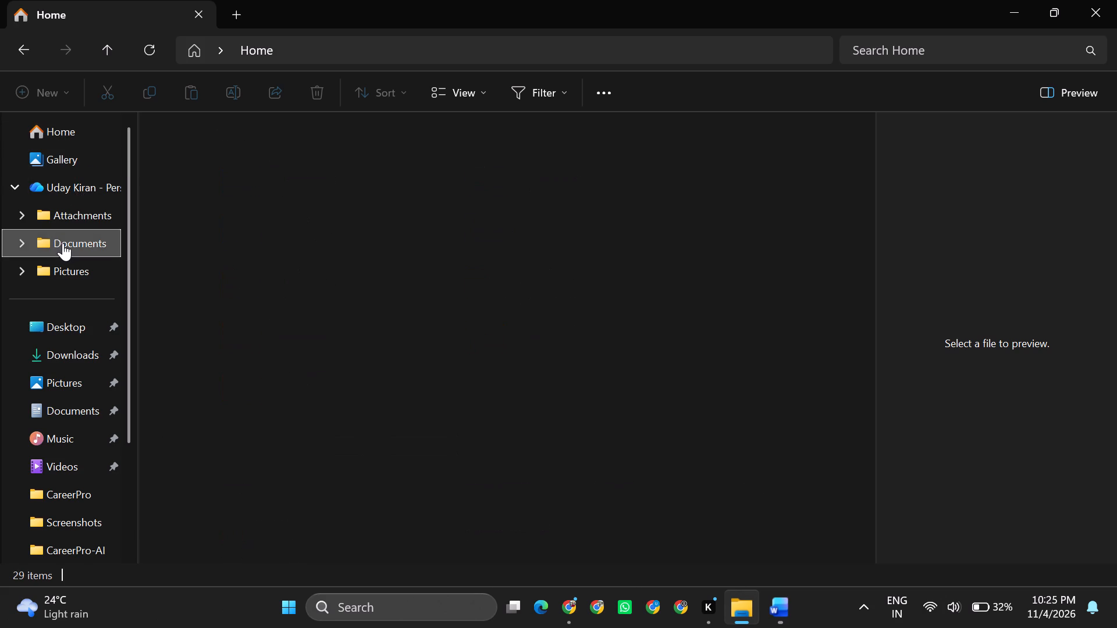
pyautogui.click(16, 216)
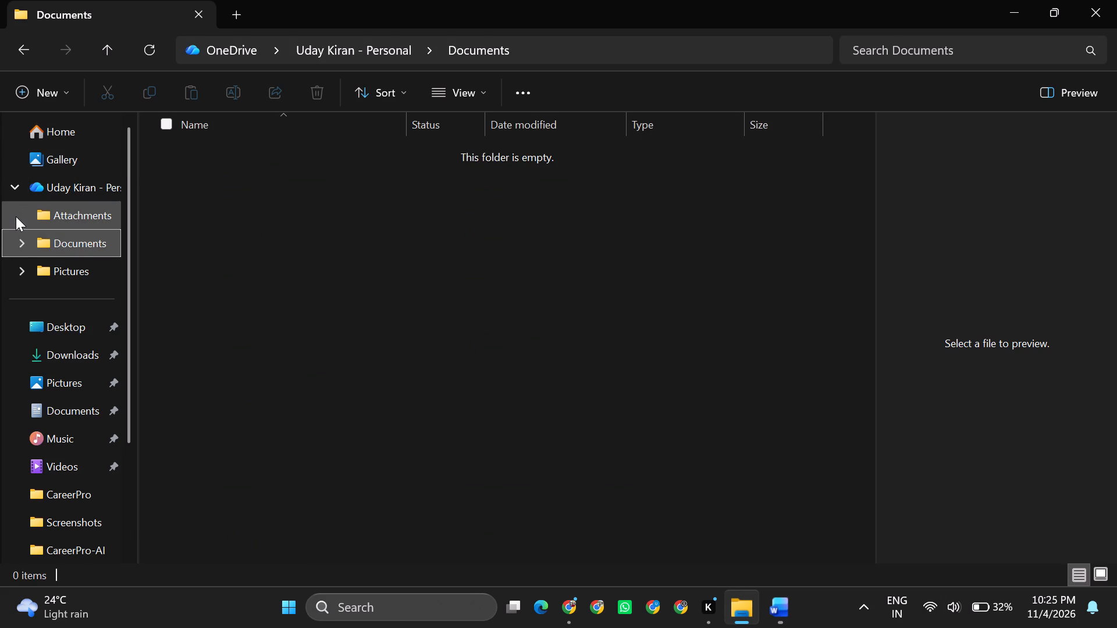
pyautogui.click(23, 242)
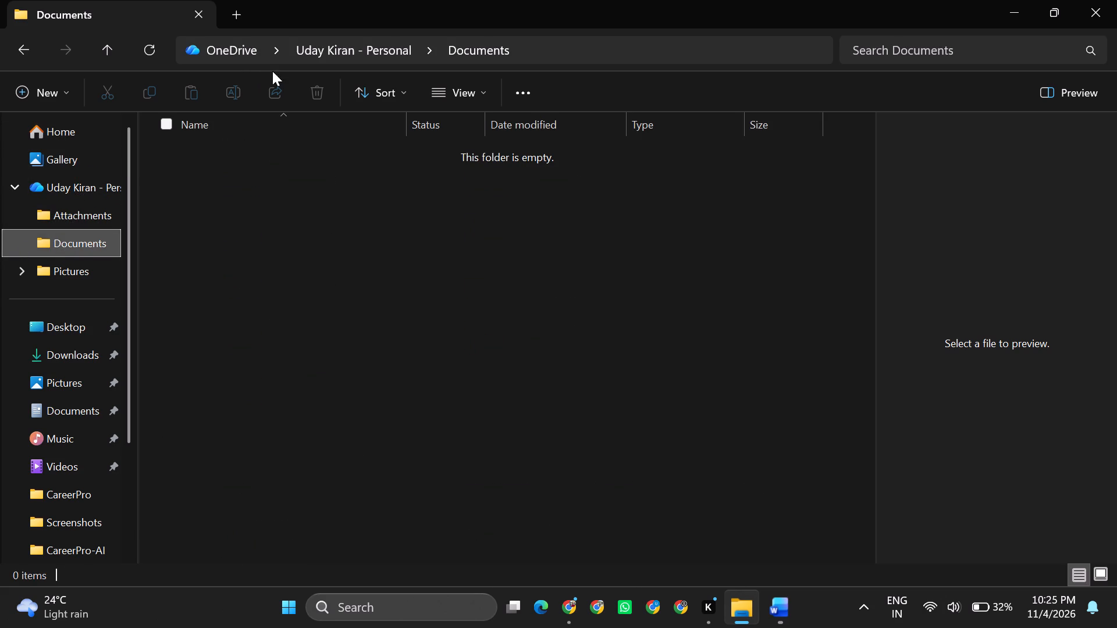
pyautogui.hotkey('alt', 'Tab')
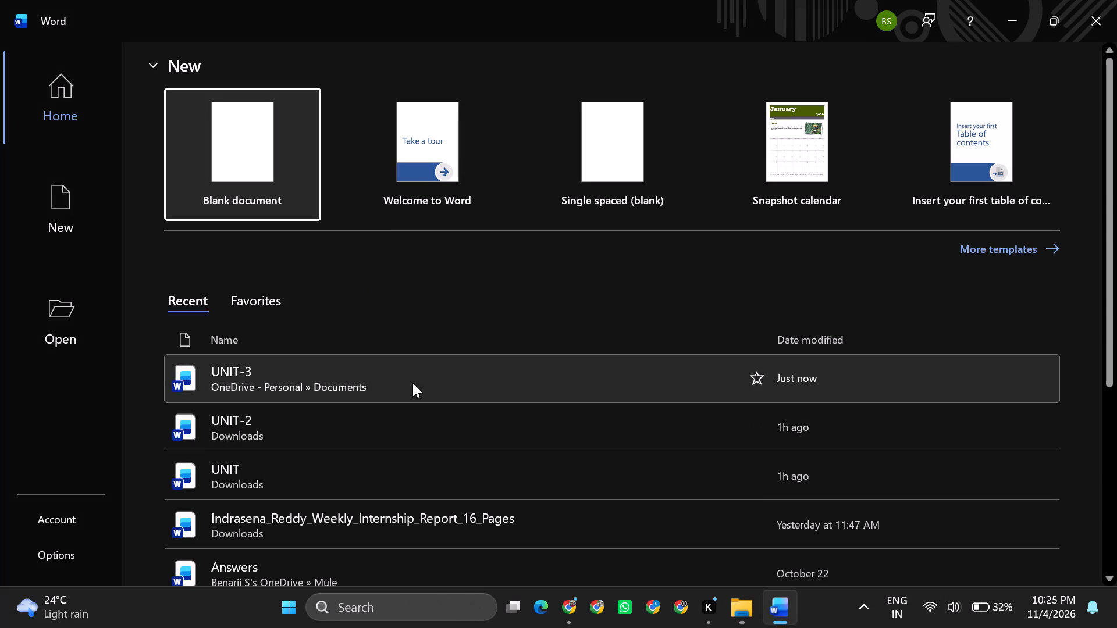
pyautogui.hotkey('alt', 'Tab')
pyautogui.click(578, 340)
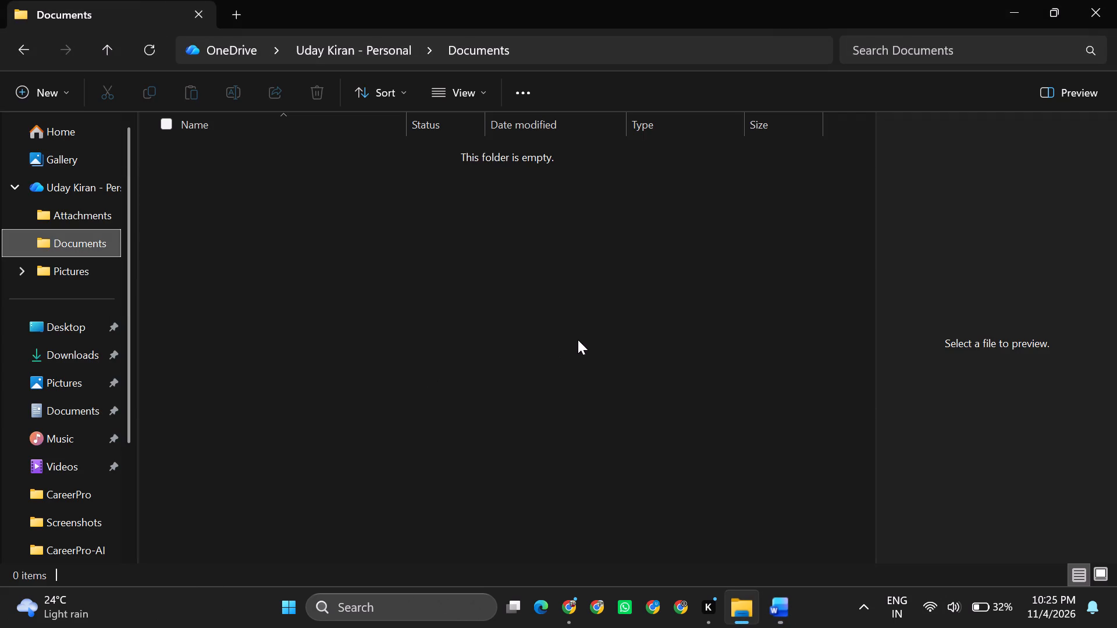
pyautogui.hotkey('ctrl', 'r')
pyautogui.click(91, 158)
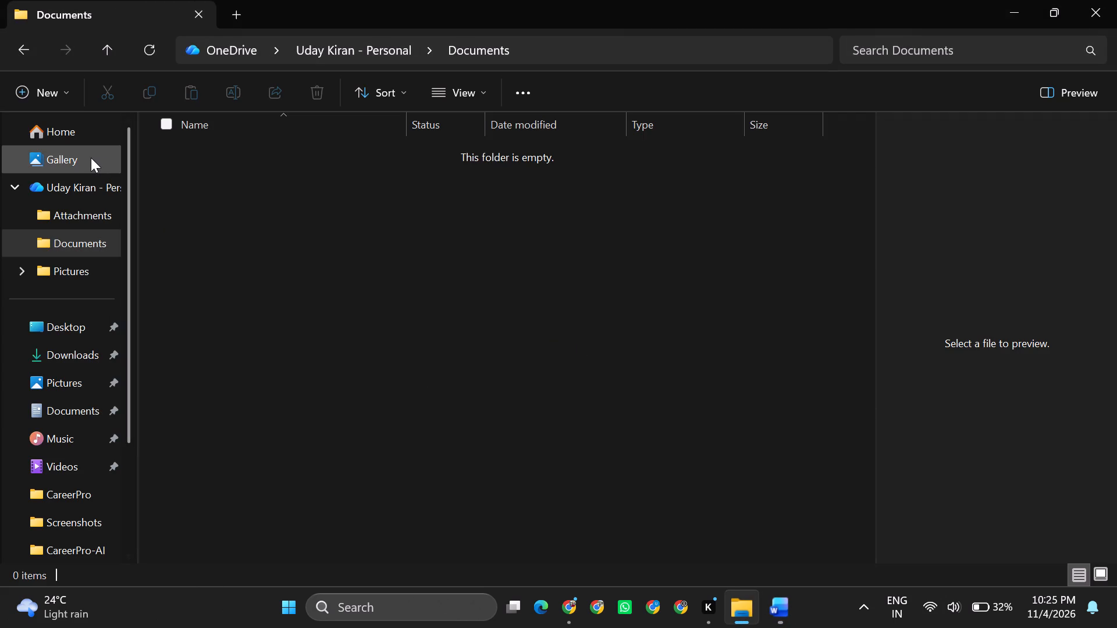
pyautogui.click(87, 183)
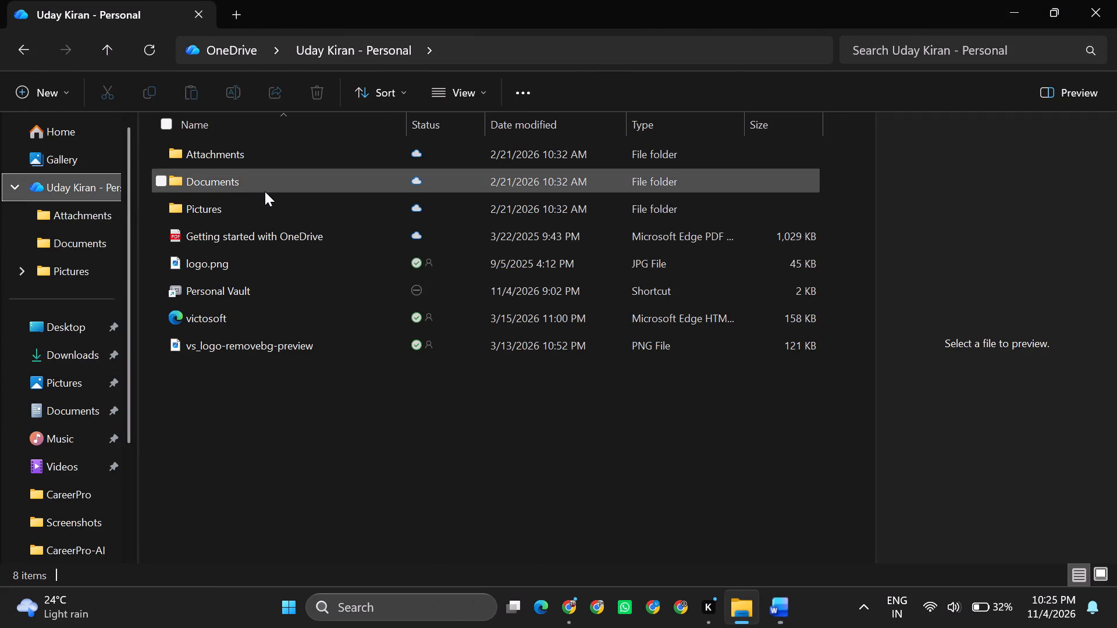
pyautogui.doubleClick(229, 172)
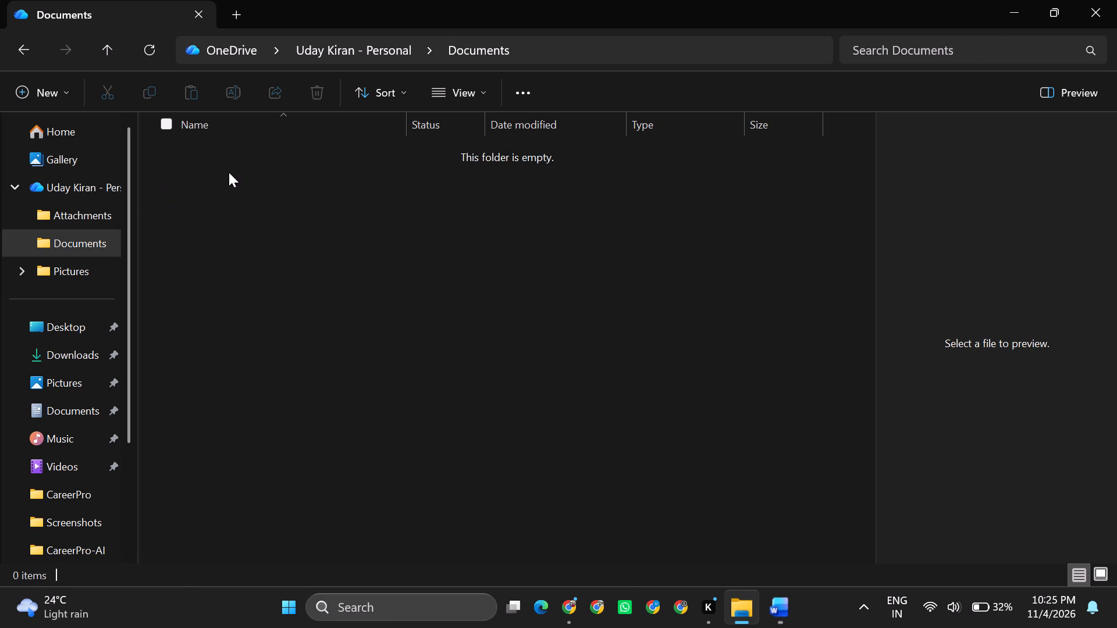
pyautogui.doubleClick(350, 181)
# Switch to Word and open the recent UNIT-3 document stored in OneDrive Documents.
pyautogui.hotkey('alt', 'Tab')
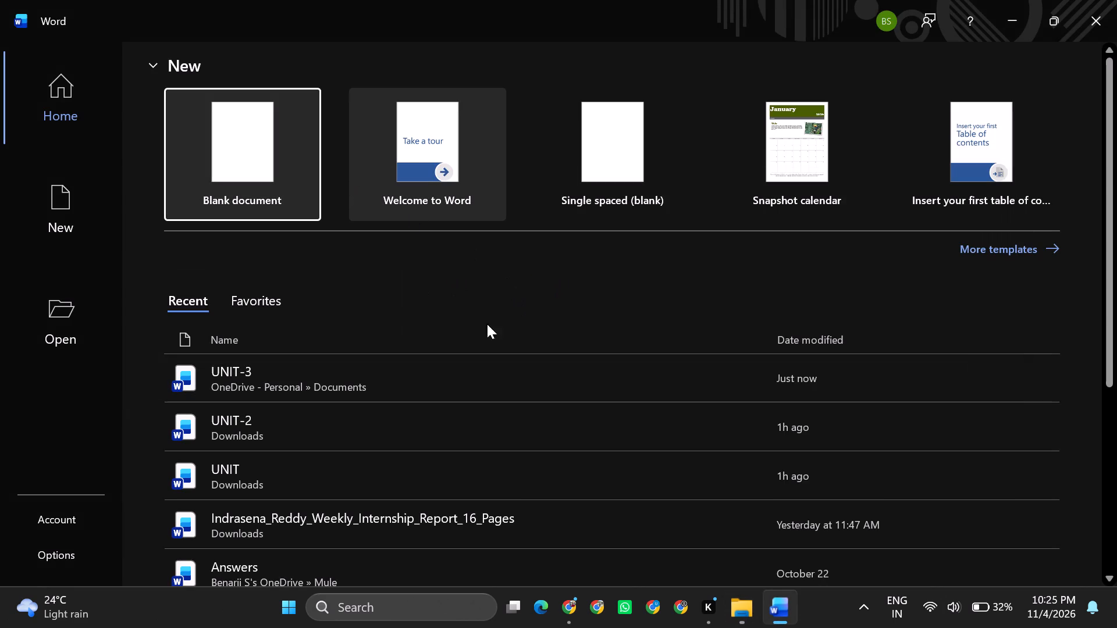
pyautogui.doubleClick(343, 391)
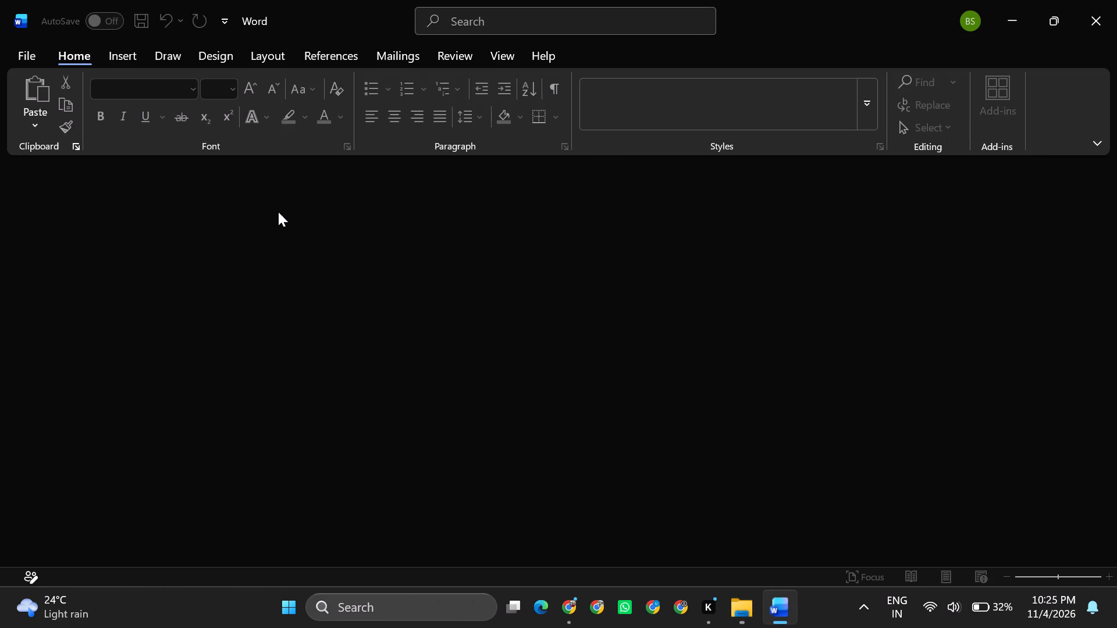
pyautogui.click(17, 60)
pyautogui.click(191, 297)
pyautogui.scroll(5, 191, 297)
pyautogui.scroll(-3, 191, 297)
pyautogui.scroll(1, 191, 297)
# Switch to File Explorer and close its window.
pyautogui.hotkey('alt', 'Tab')
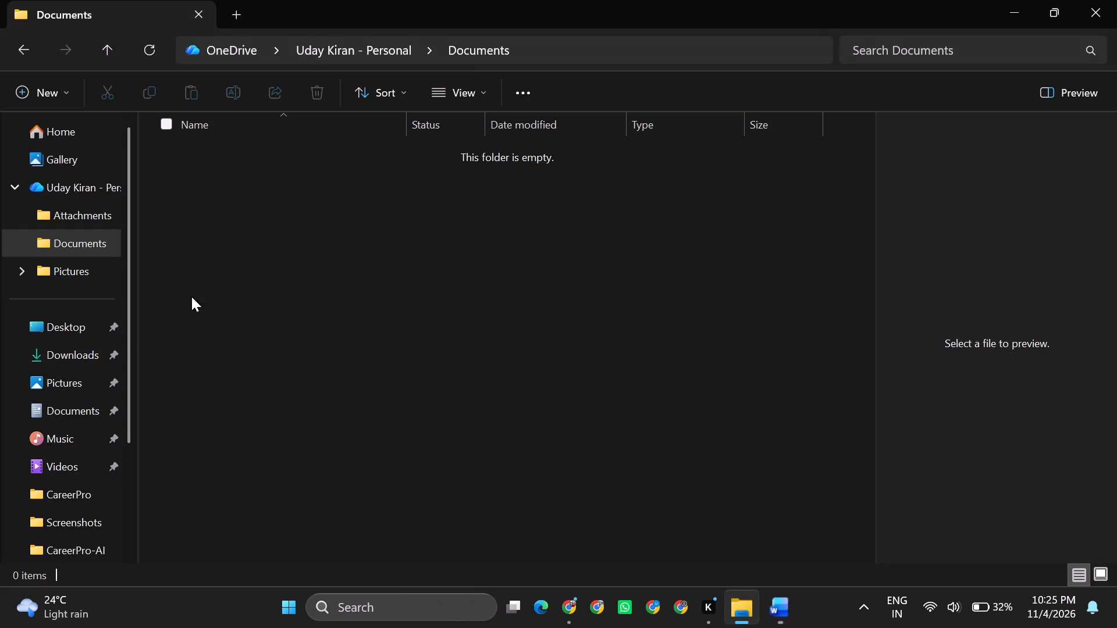
pyautogui.click(287, 295)
pyautogui.click(1087, 0)
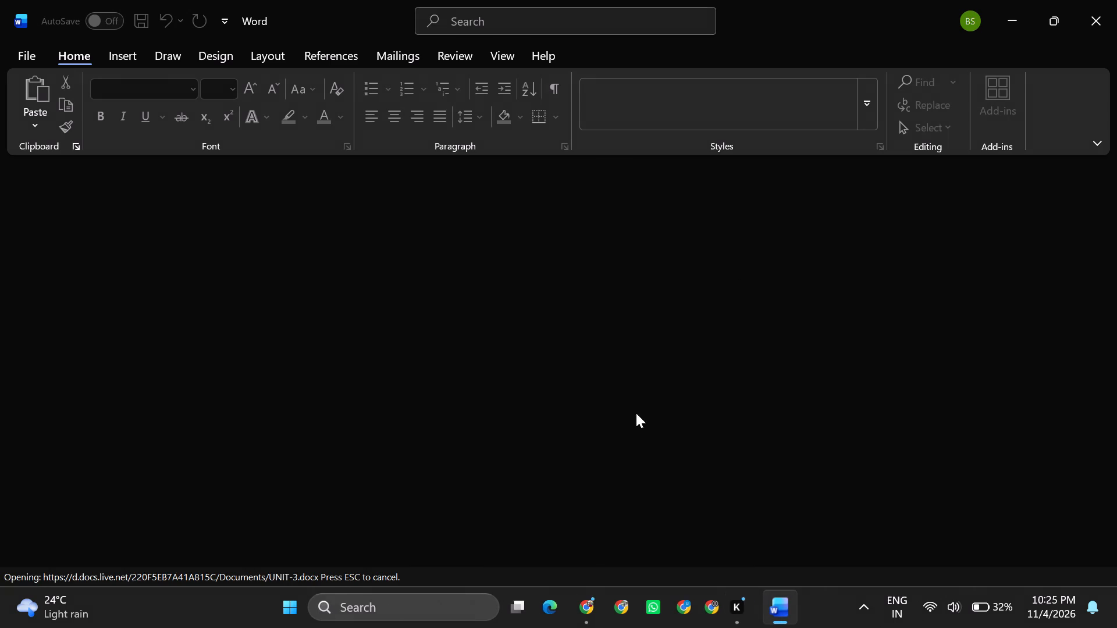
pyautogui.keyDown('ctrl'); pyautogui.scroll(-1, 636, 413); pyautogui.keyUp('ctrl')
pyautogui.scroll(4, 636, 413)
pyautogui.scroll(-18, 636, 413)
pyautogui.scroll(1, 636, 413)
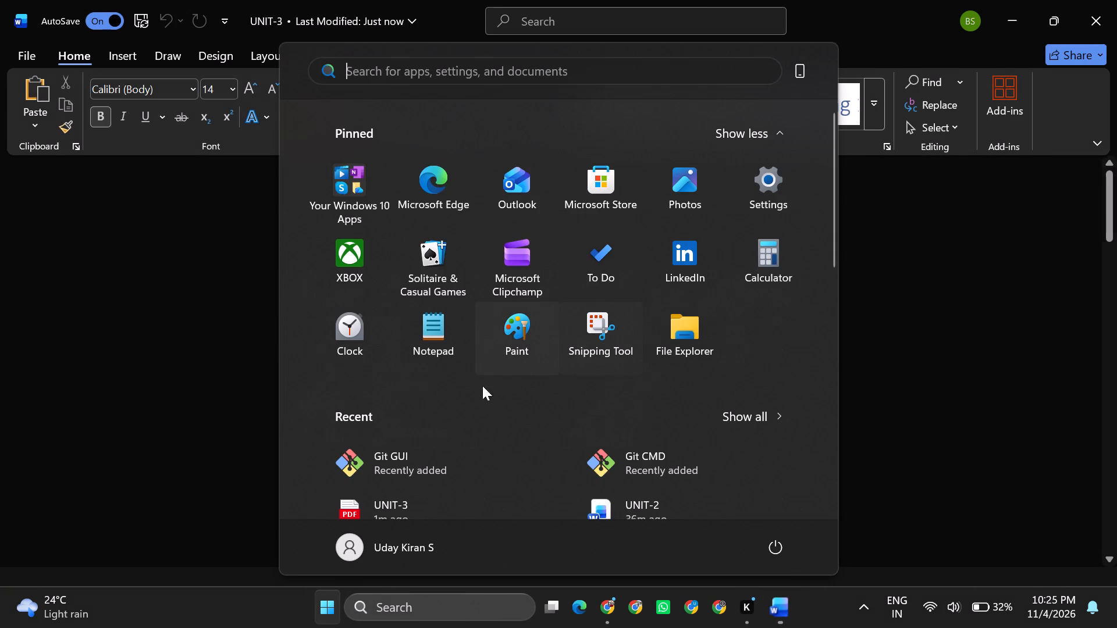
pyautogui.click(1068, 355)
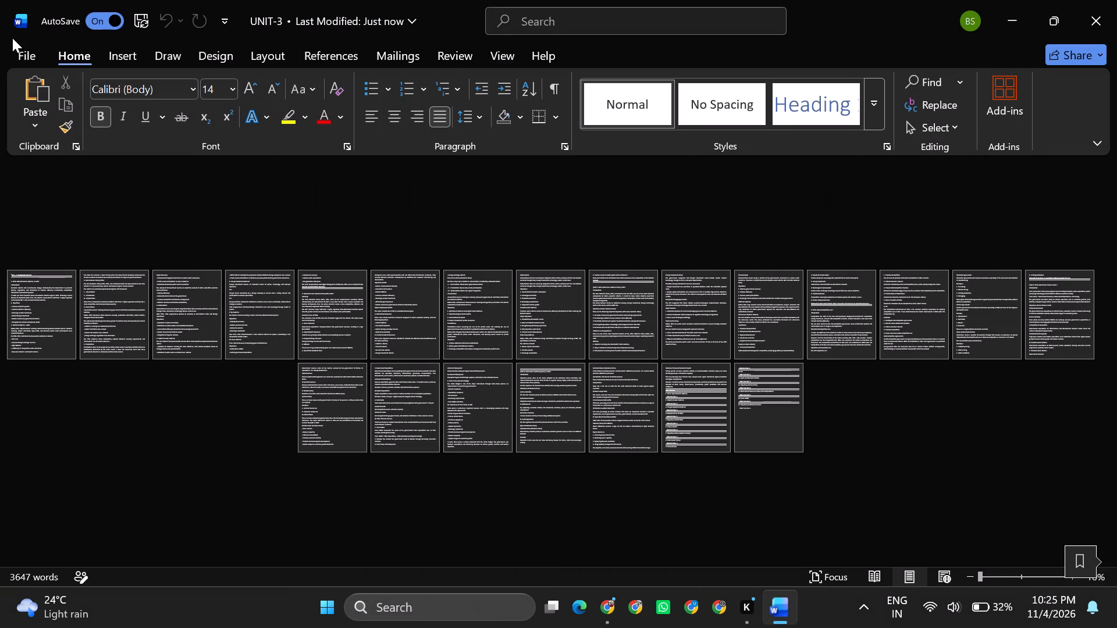
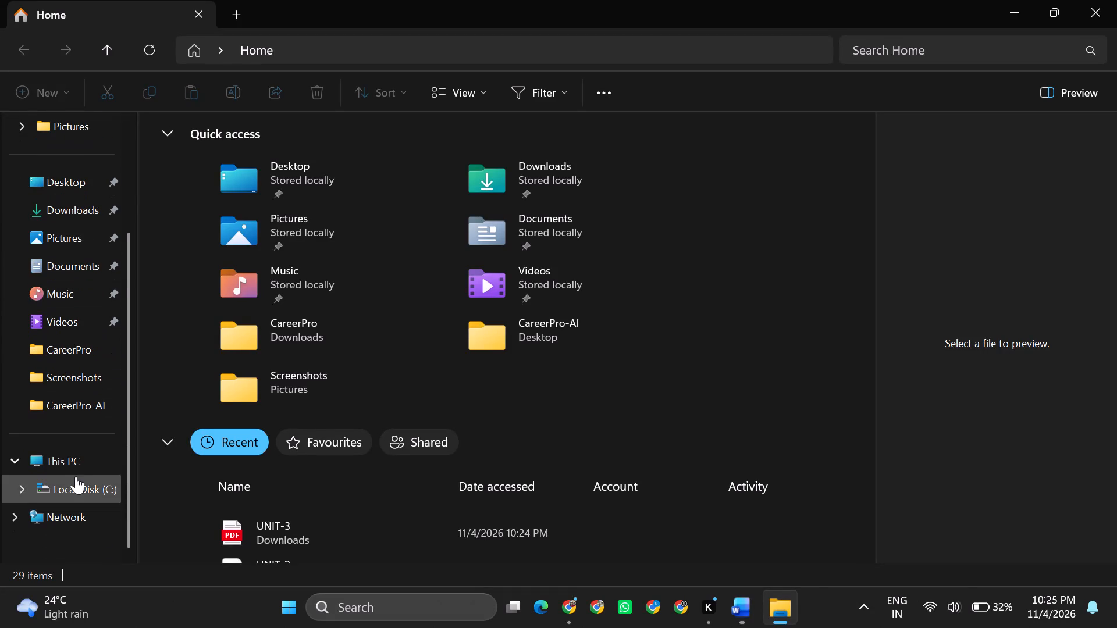
# Check the local Documents folder and the personal OneDrive's Documents, Attachments and Pictures folders for the UNIT-3 Word document.
pyautogui.click(72, 266)
pyautogui.scroll(2, 112, 261)
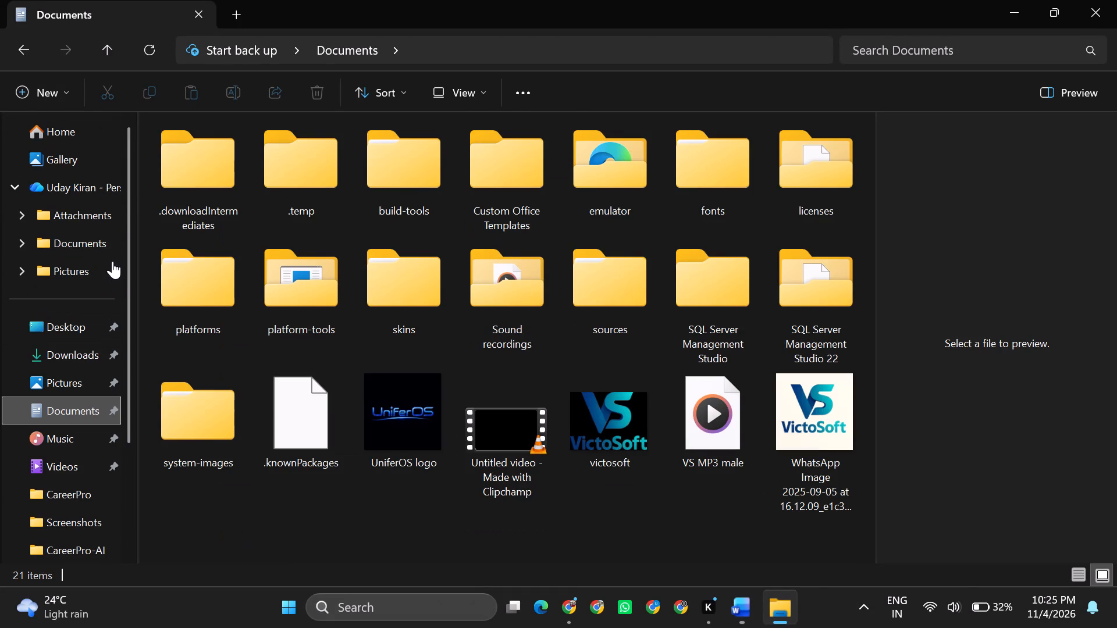
pyautogui.click(77, 180)
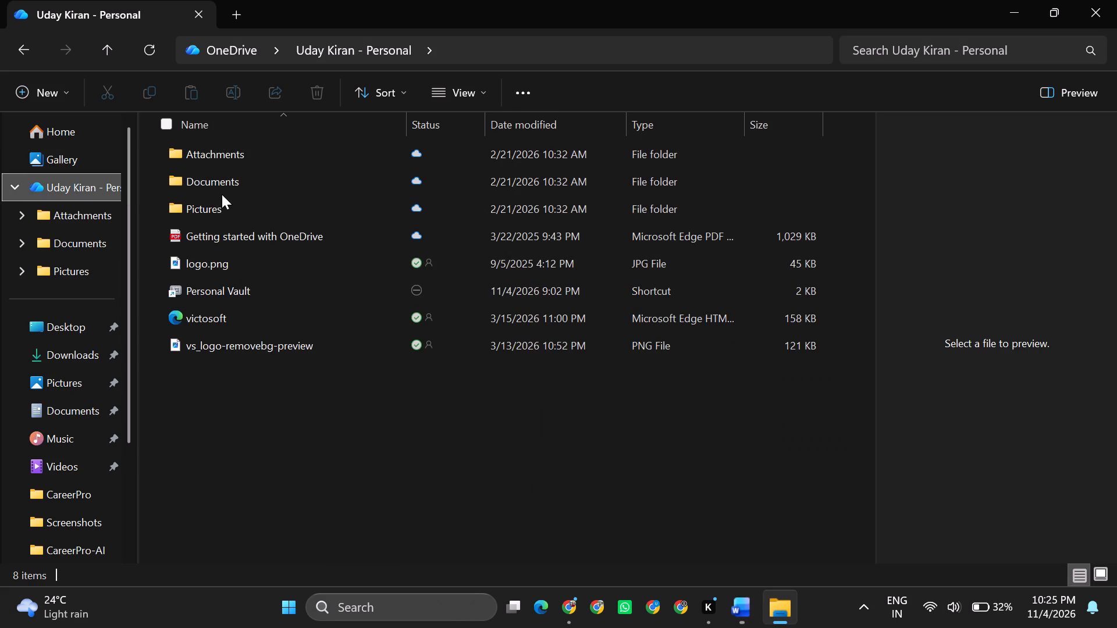
pyautogui.doubleClick(238, 180)
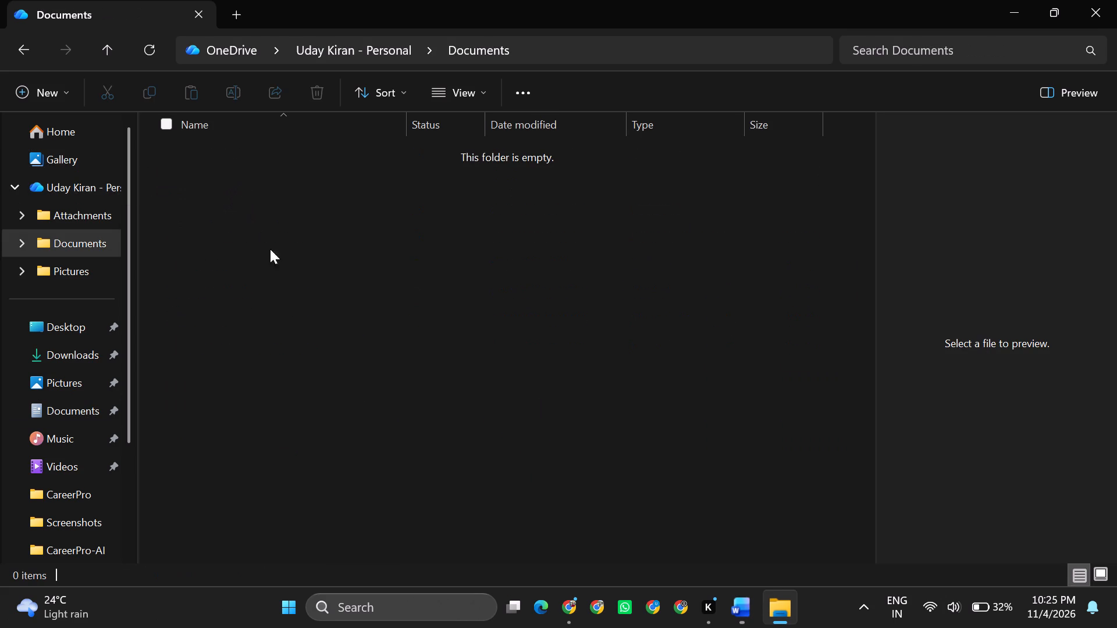
pyautogui.click(286, 284)
pyautogui.press('\\')
pyautogui.press('BackSpace')
pyautogui.press('Up')
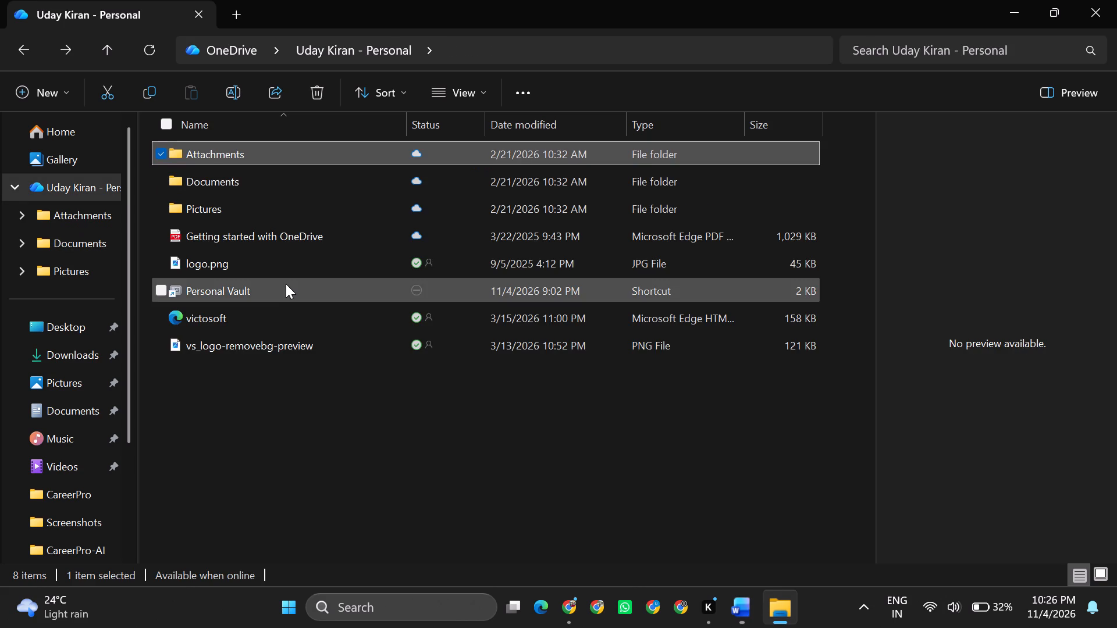
pyautogui.press('Return')
pyautogui.press('BackSpace')
pyautogui.press('Down')
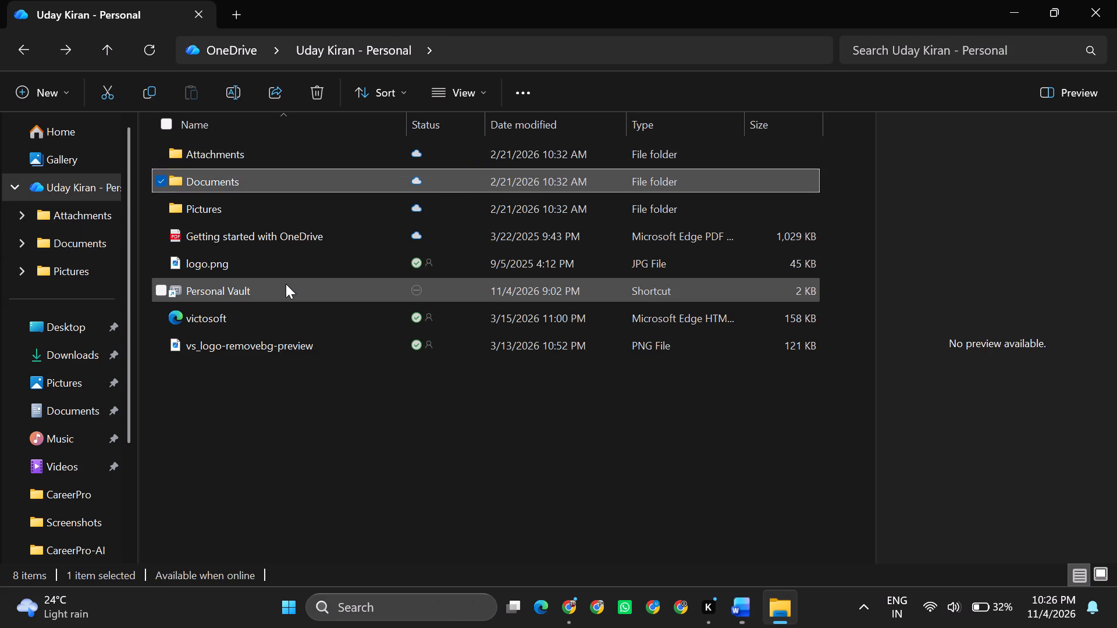
pyautogui.press('Down')
pyautogui.press('Return')
pyautogui.press('BackSpace')
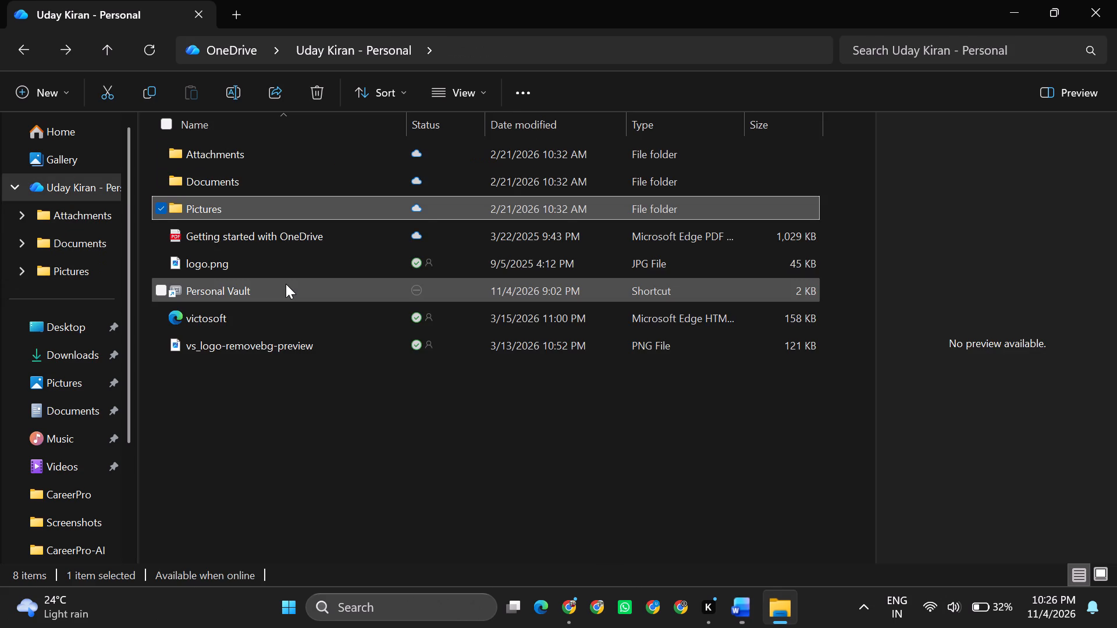
pyautogui.press('Down')
pyautogui.press('Down')
pyautogui.press('Down')
pyautogui.press('Down')
pyautogui.press('Down')
pyautogui.press('Down')
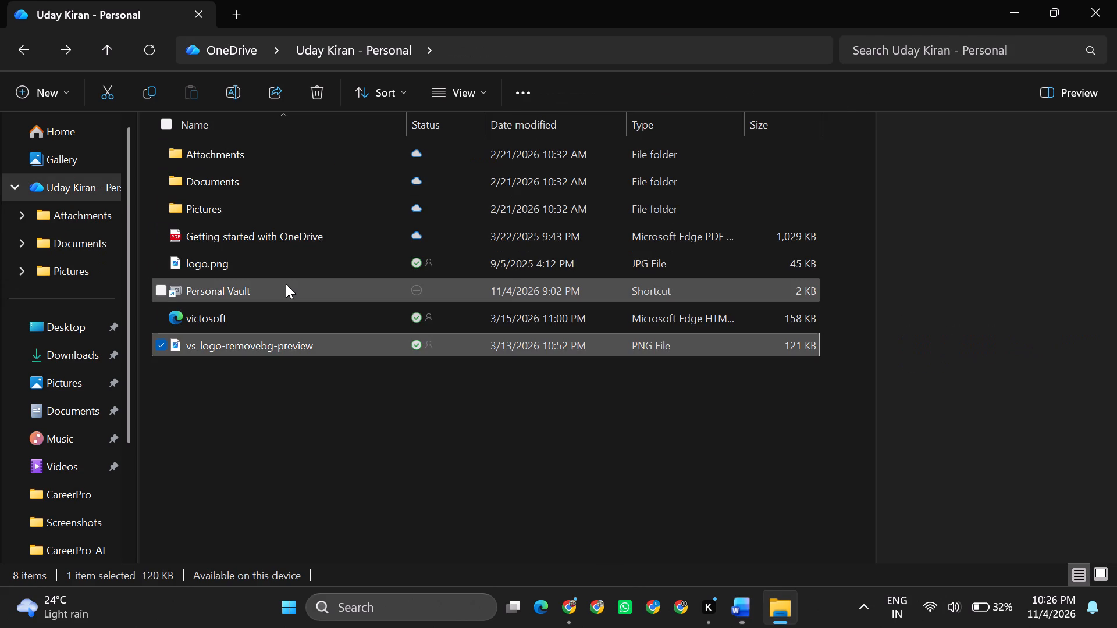
# Return to File Explorer's Home view and look through the recent files for the UNIT-3 Word document.
pyautogui.click(79, 162)
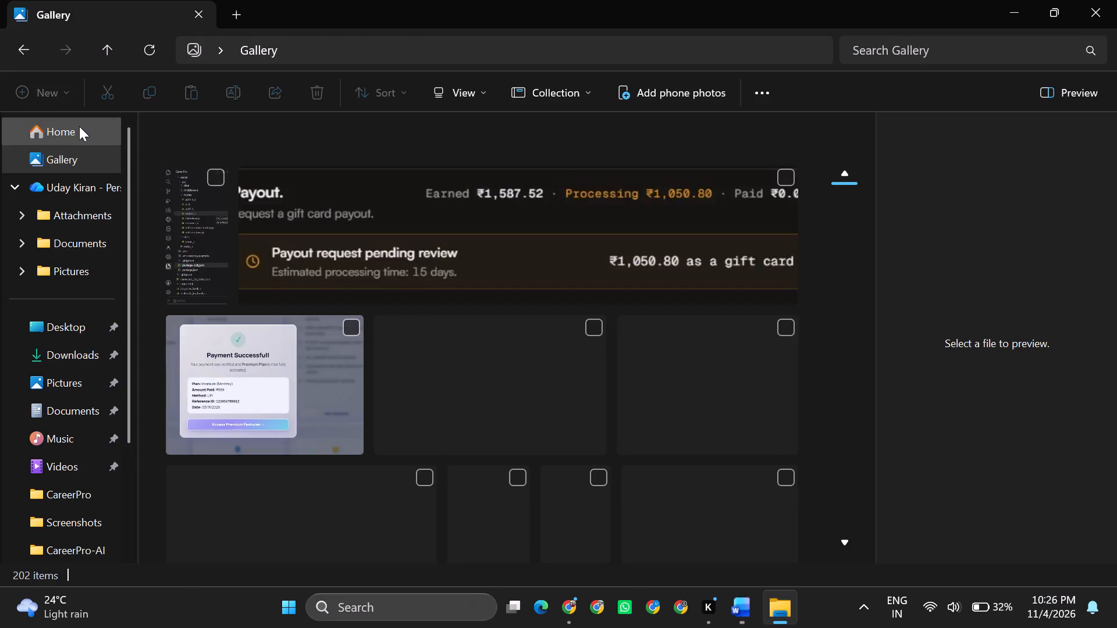
pyautogui.click(78, 127)
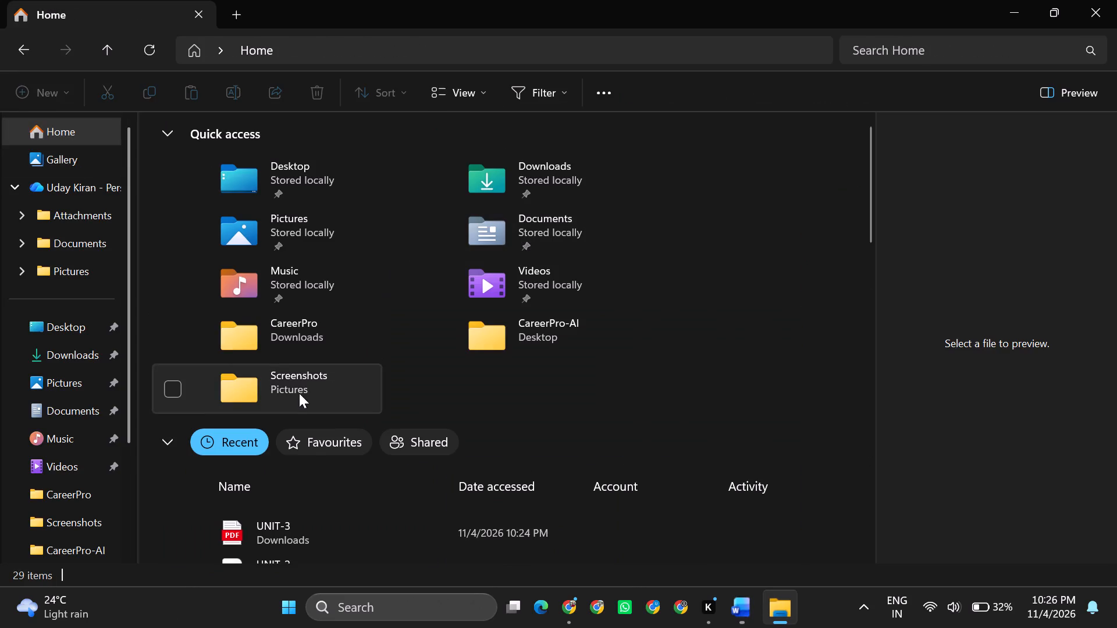
pyautogui.scroll(-1, 310, 456)
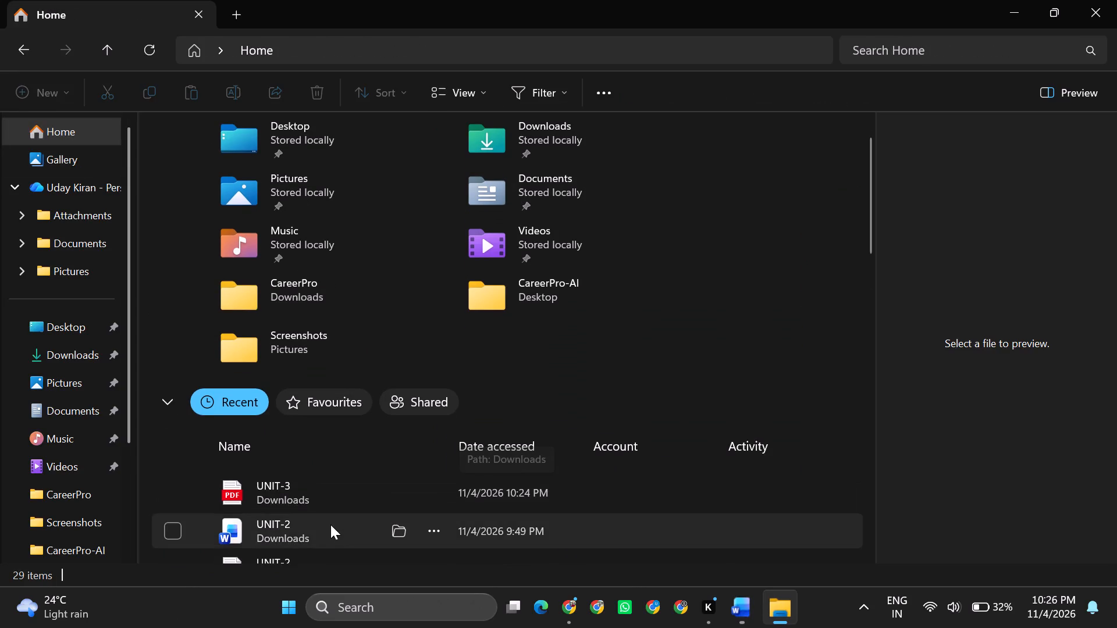
pyautogui.scroll(-2, 385, 497)
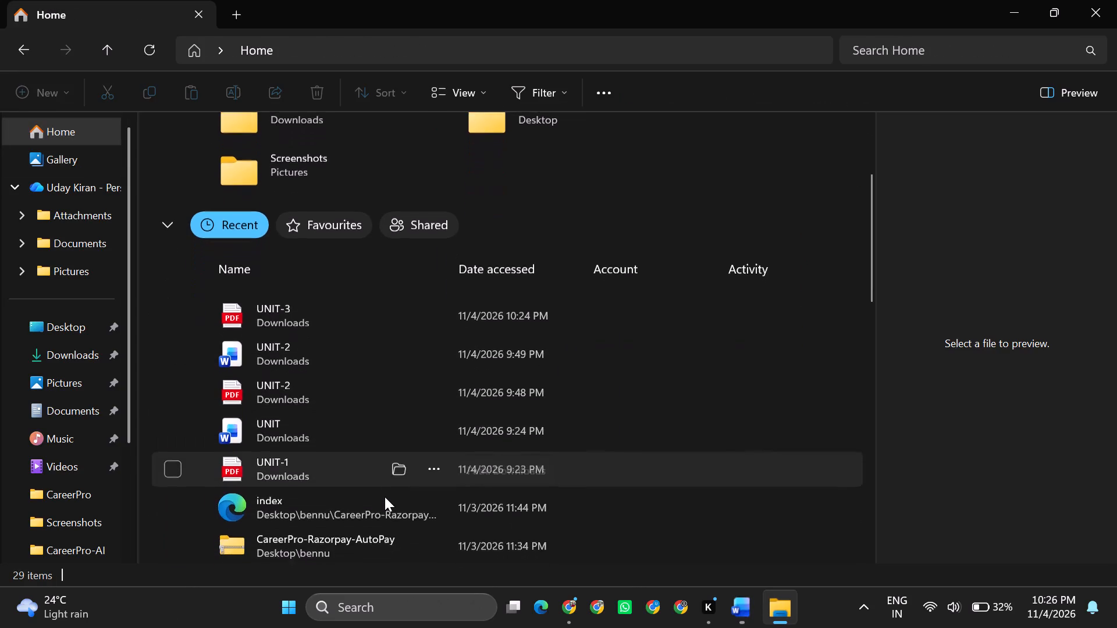
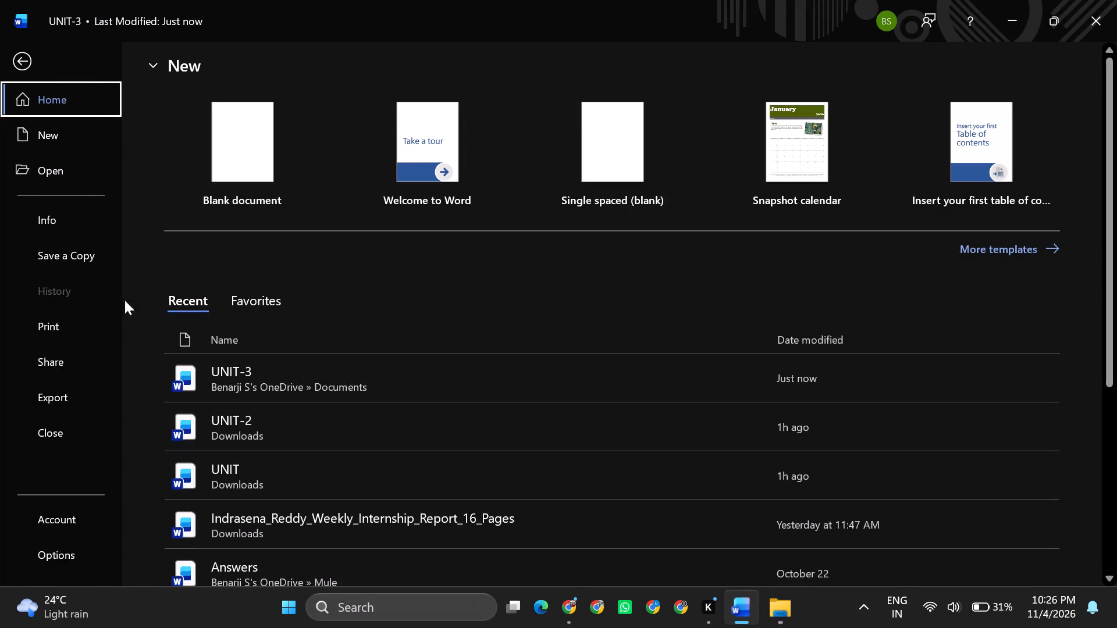
# Save a copy of the UNIT-3 Word document, choosing the Downloads folder as its location.
pyautogui.click(86, 256)
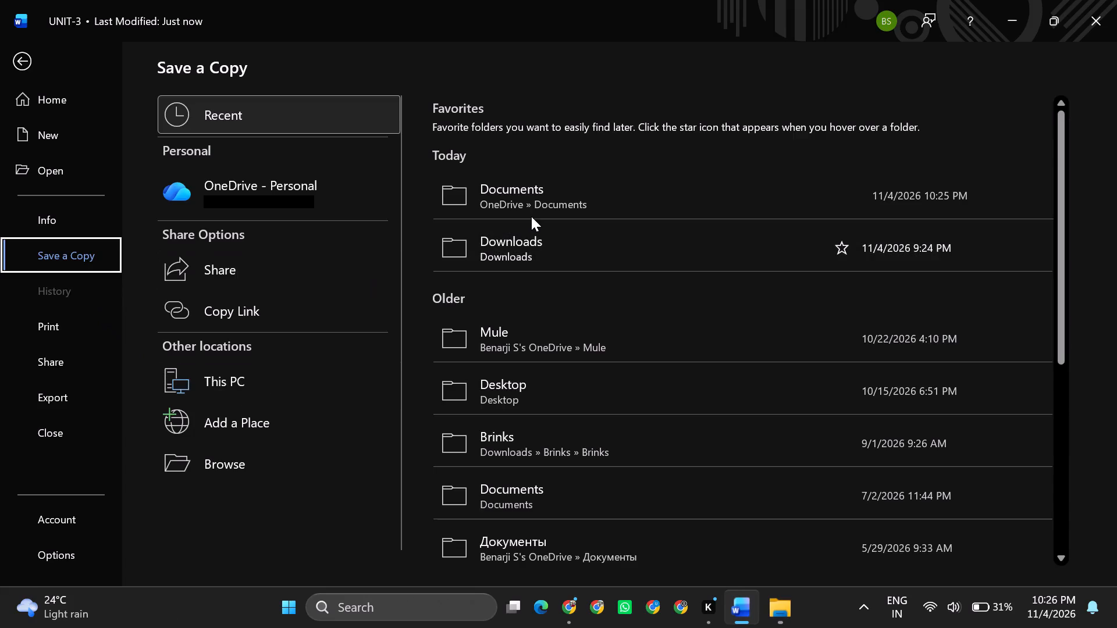
pyautogui.click(515, 242)
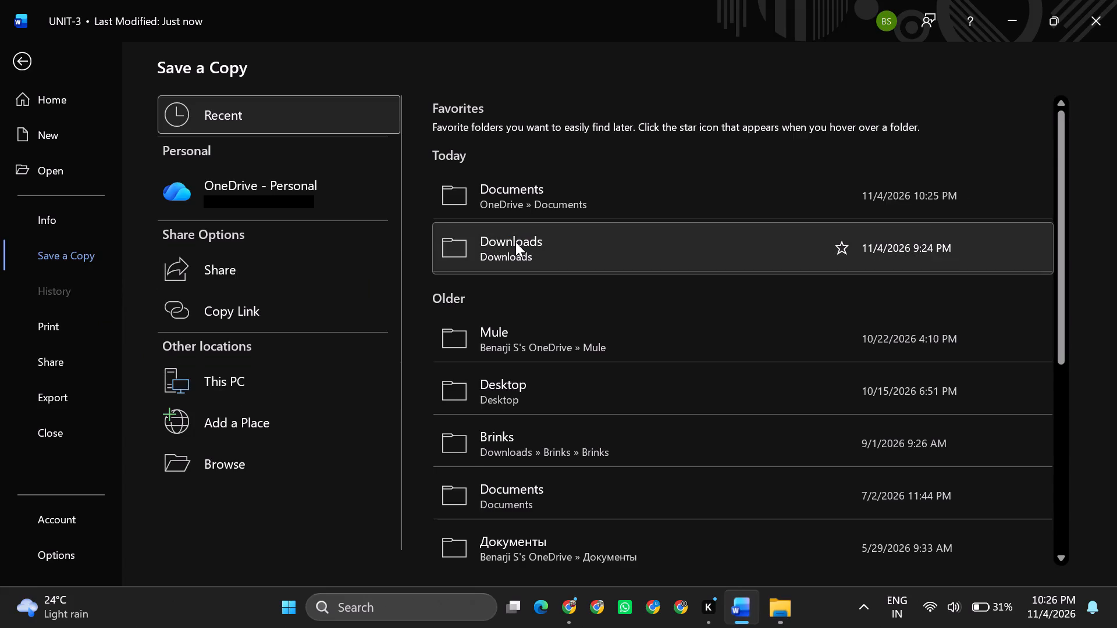
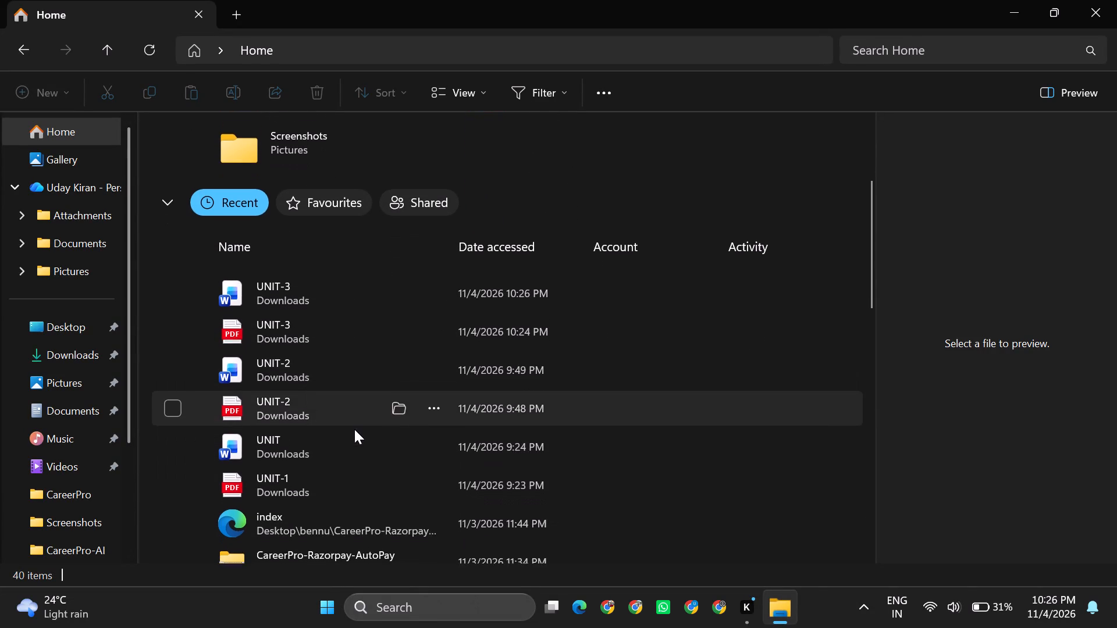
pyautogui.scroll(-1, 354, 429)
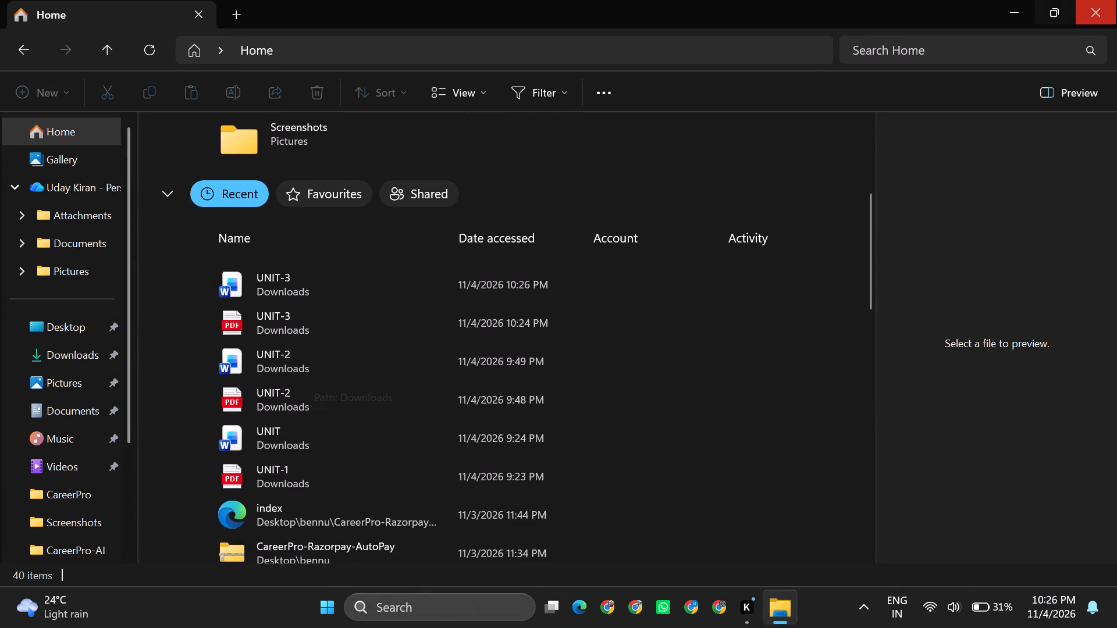